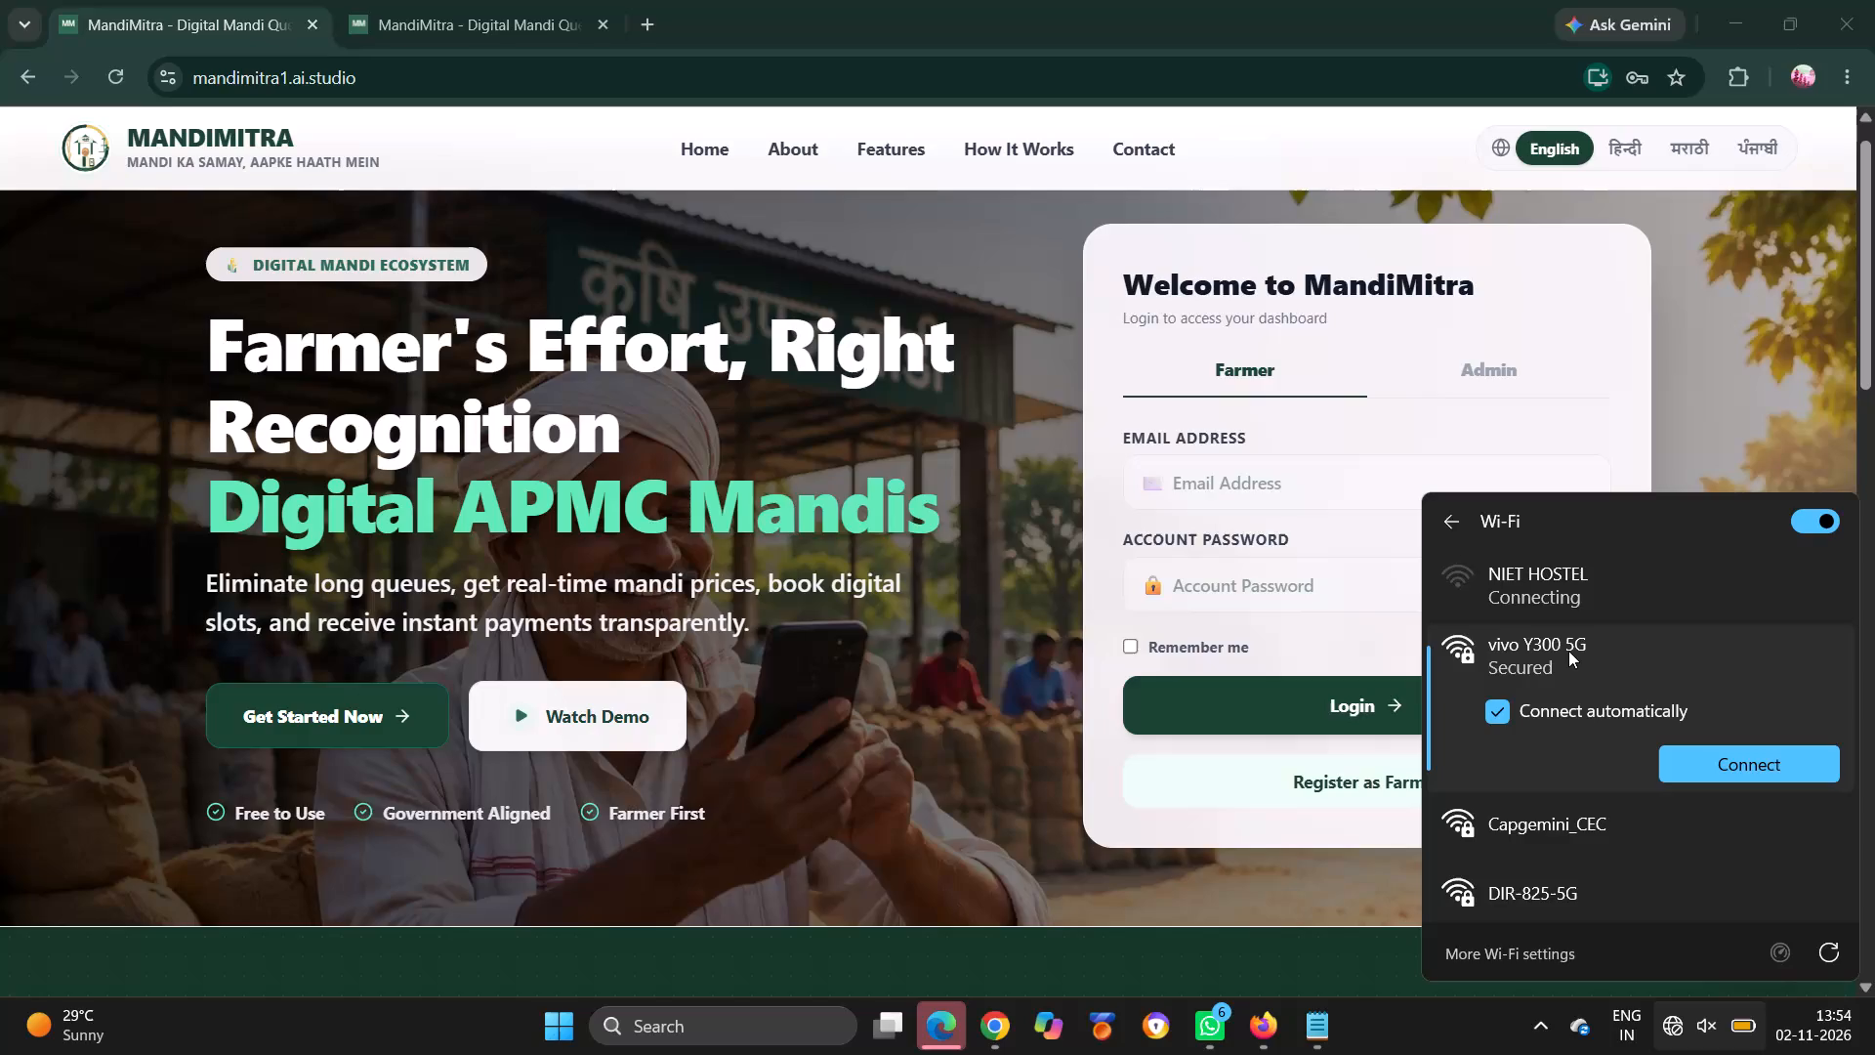
Select the vivo Y300 5G network among the available Wi-Fi networks.
left_click(1568, 651)
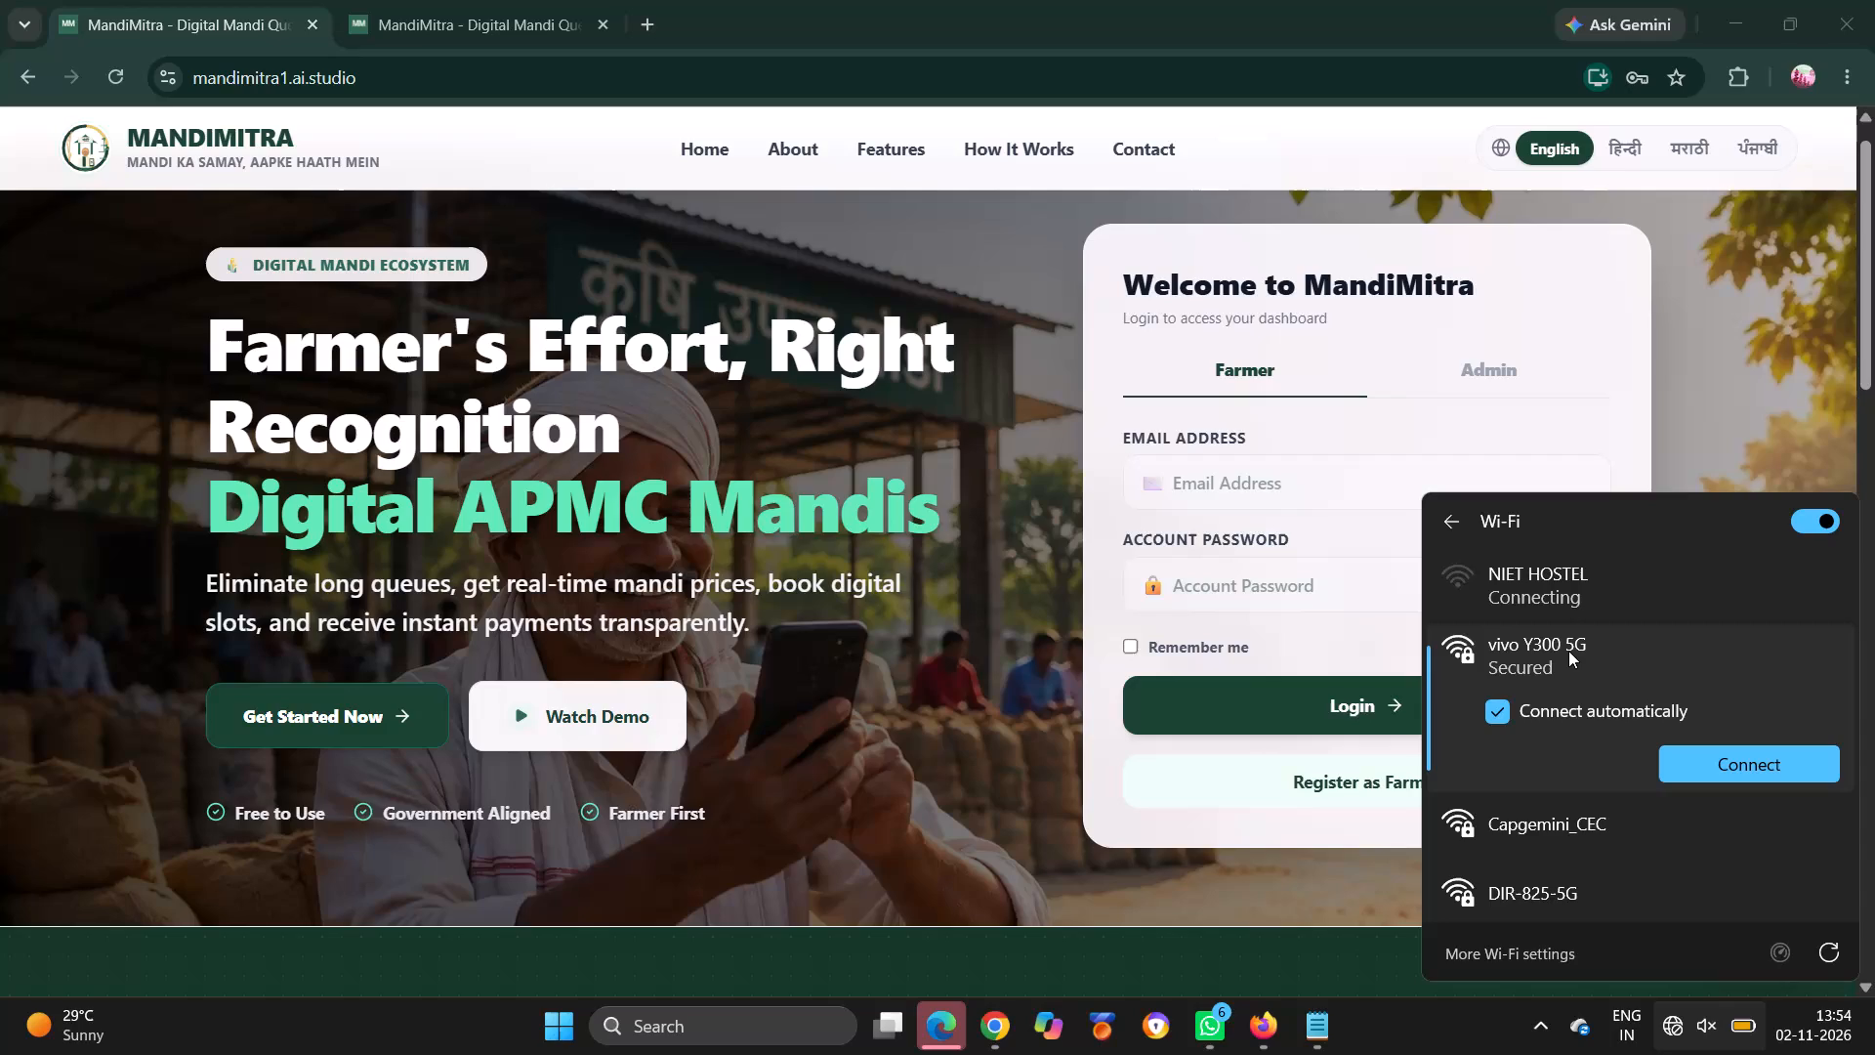
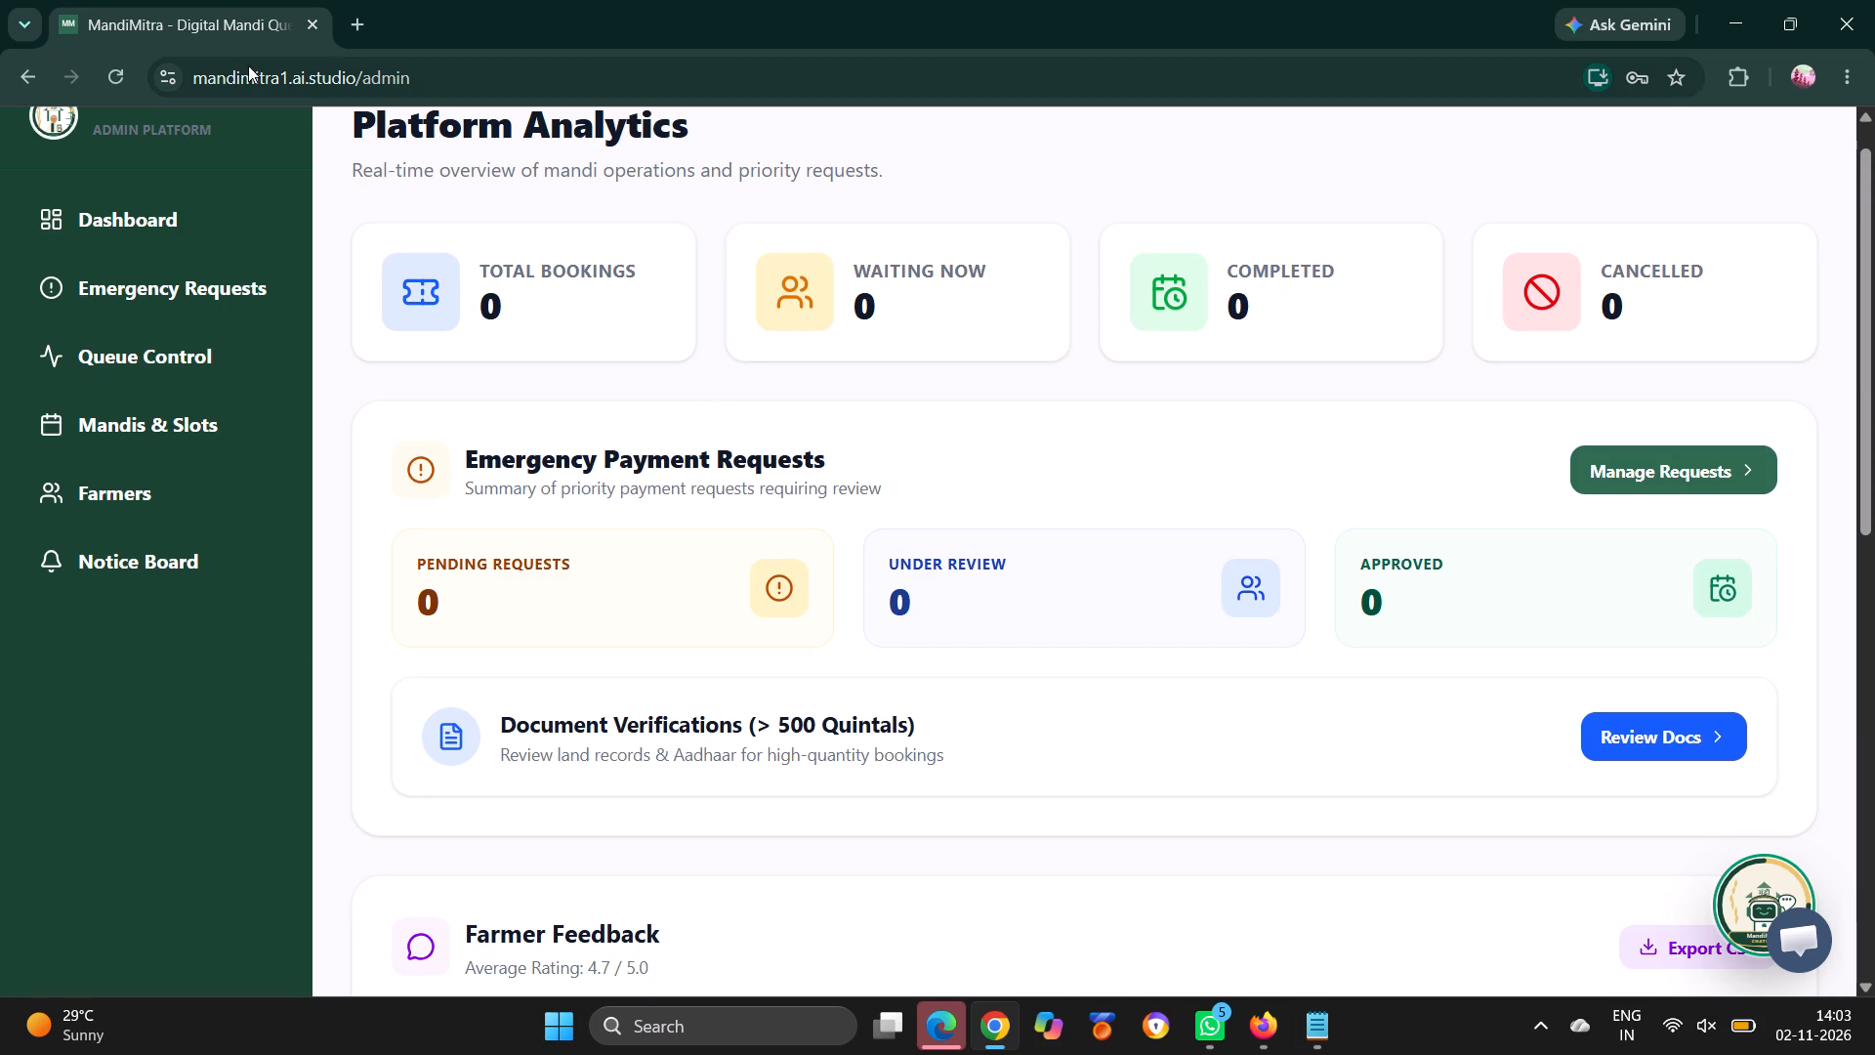
Go back from the MandiMitra admin dashboard to the browser's new tab page and close that tab.
left_click(27, 70)
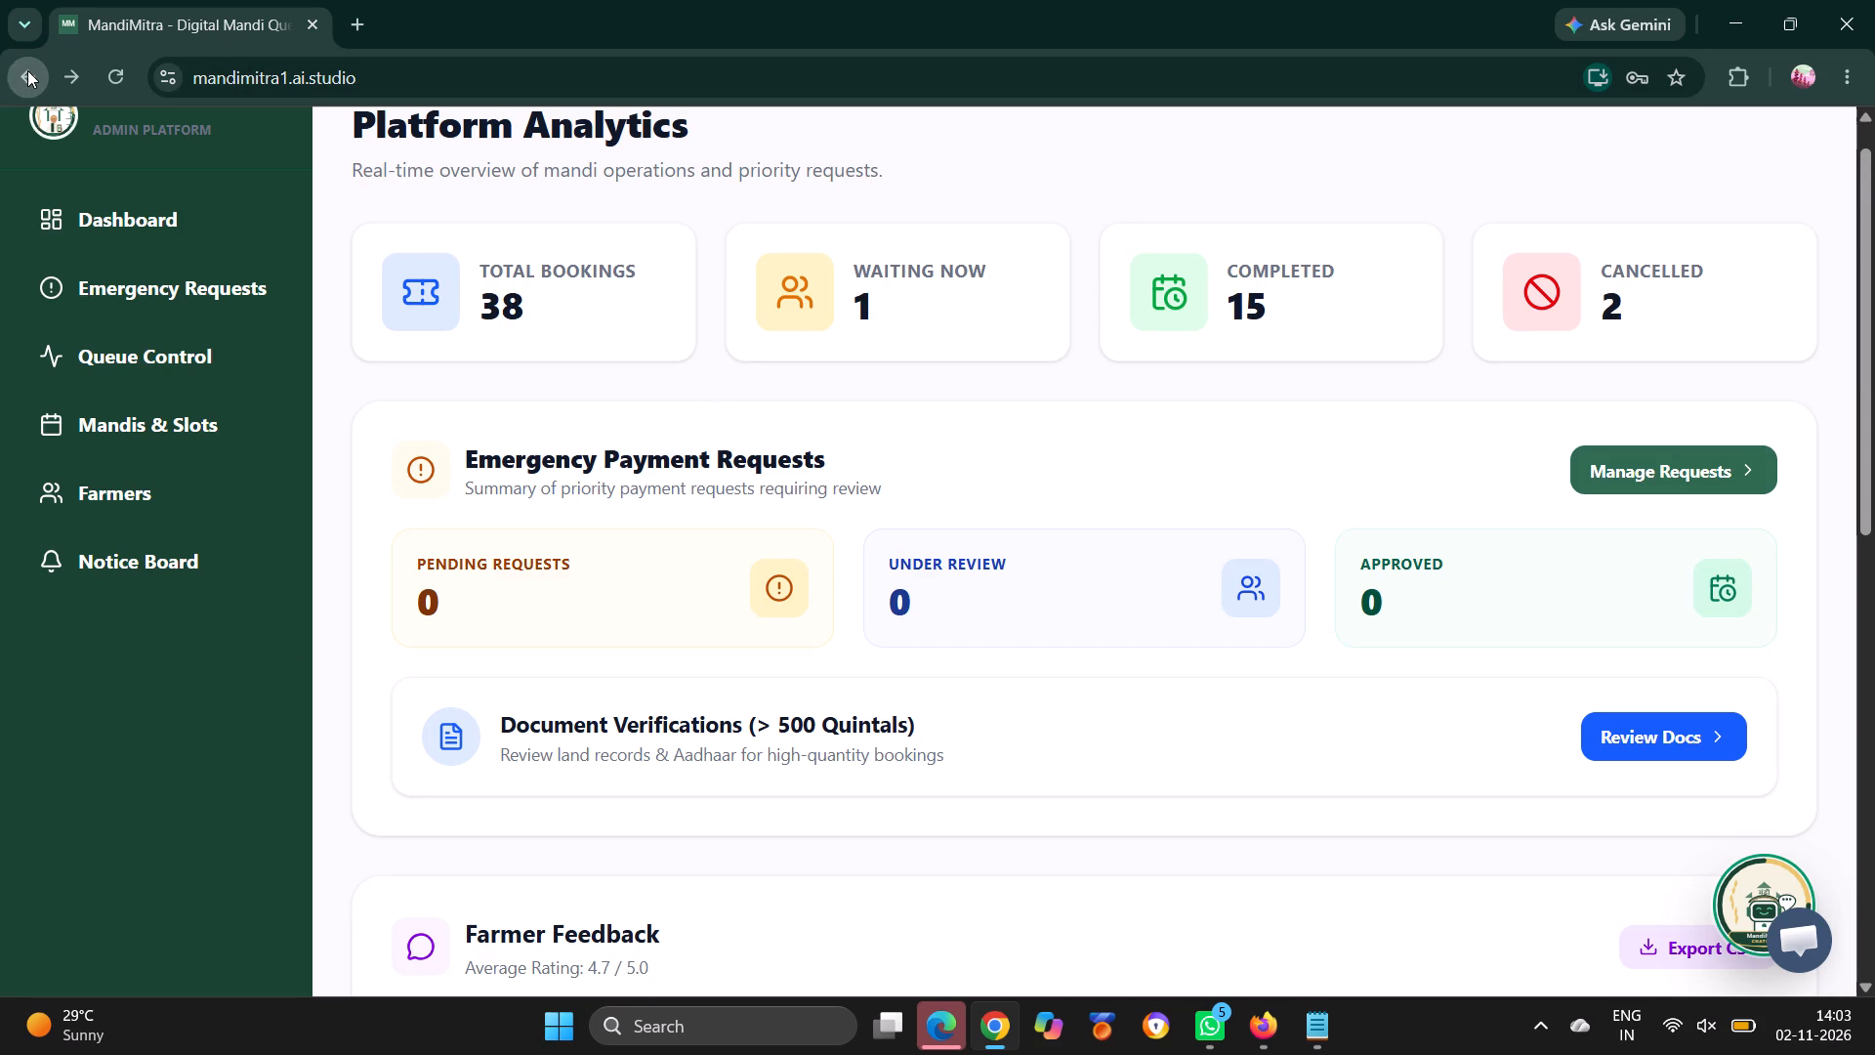
left_click(27, 70)
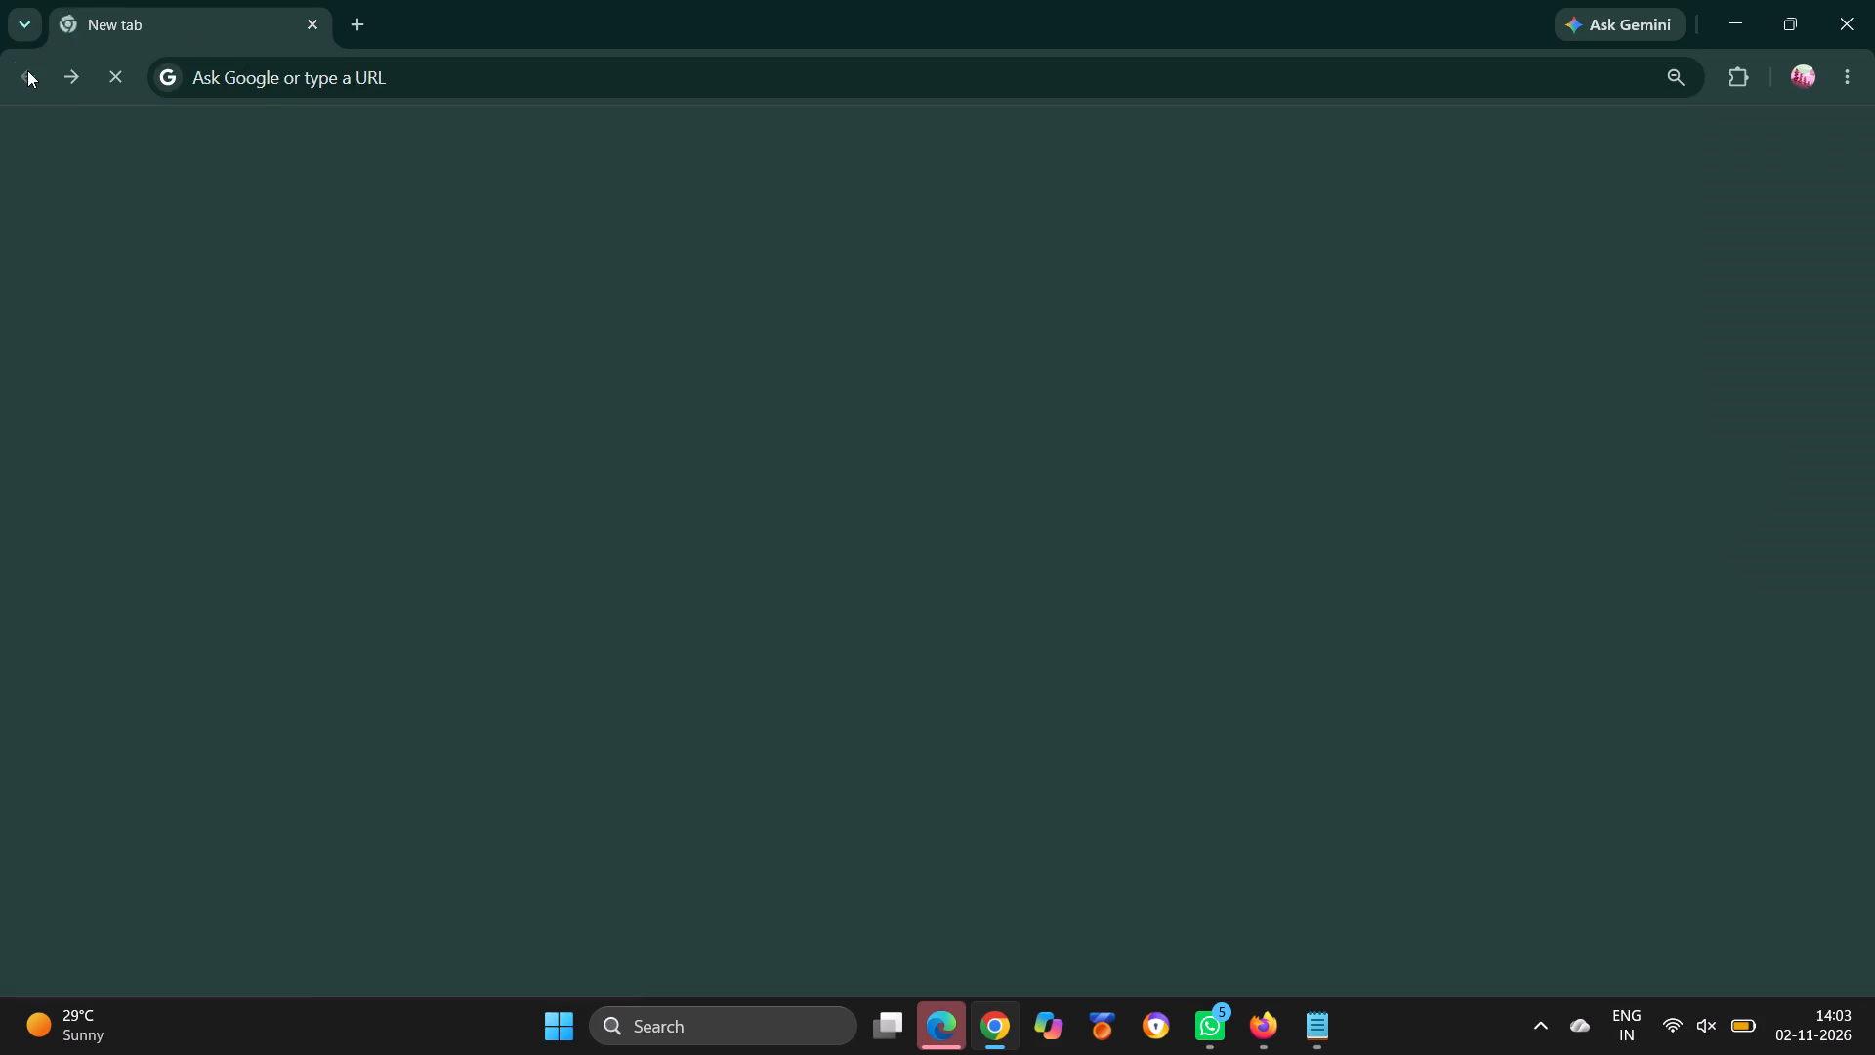
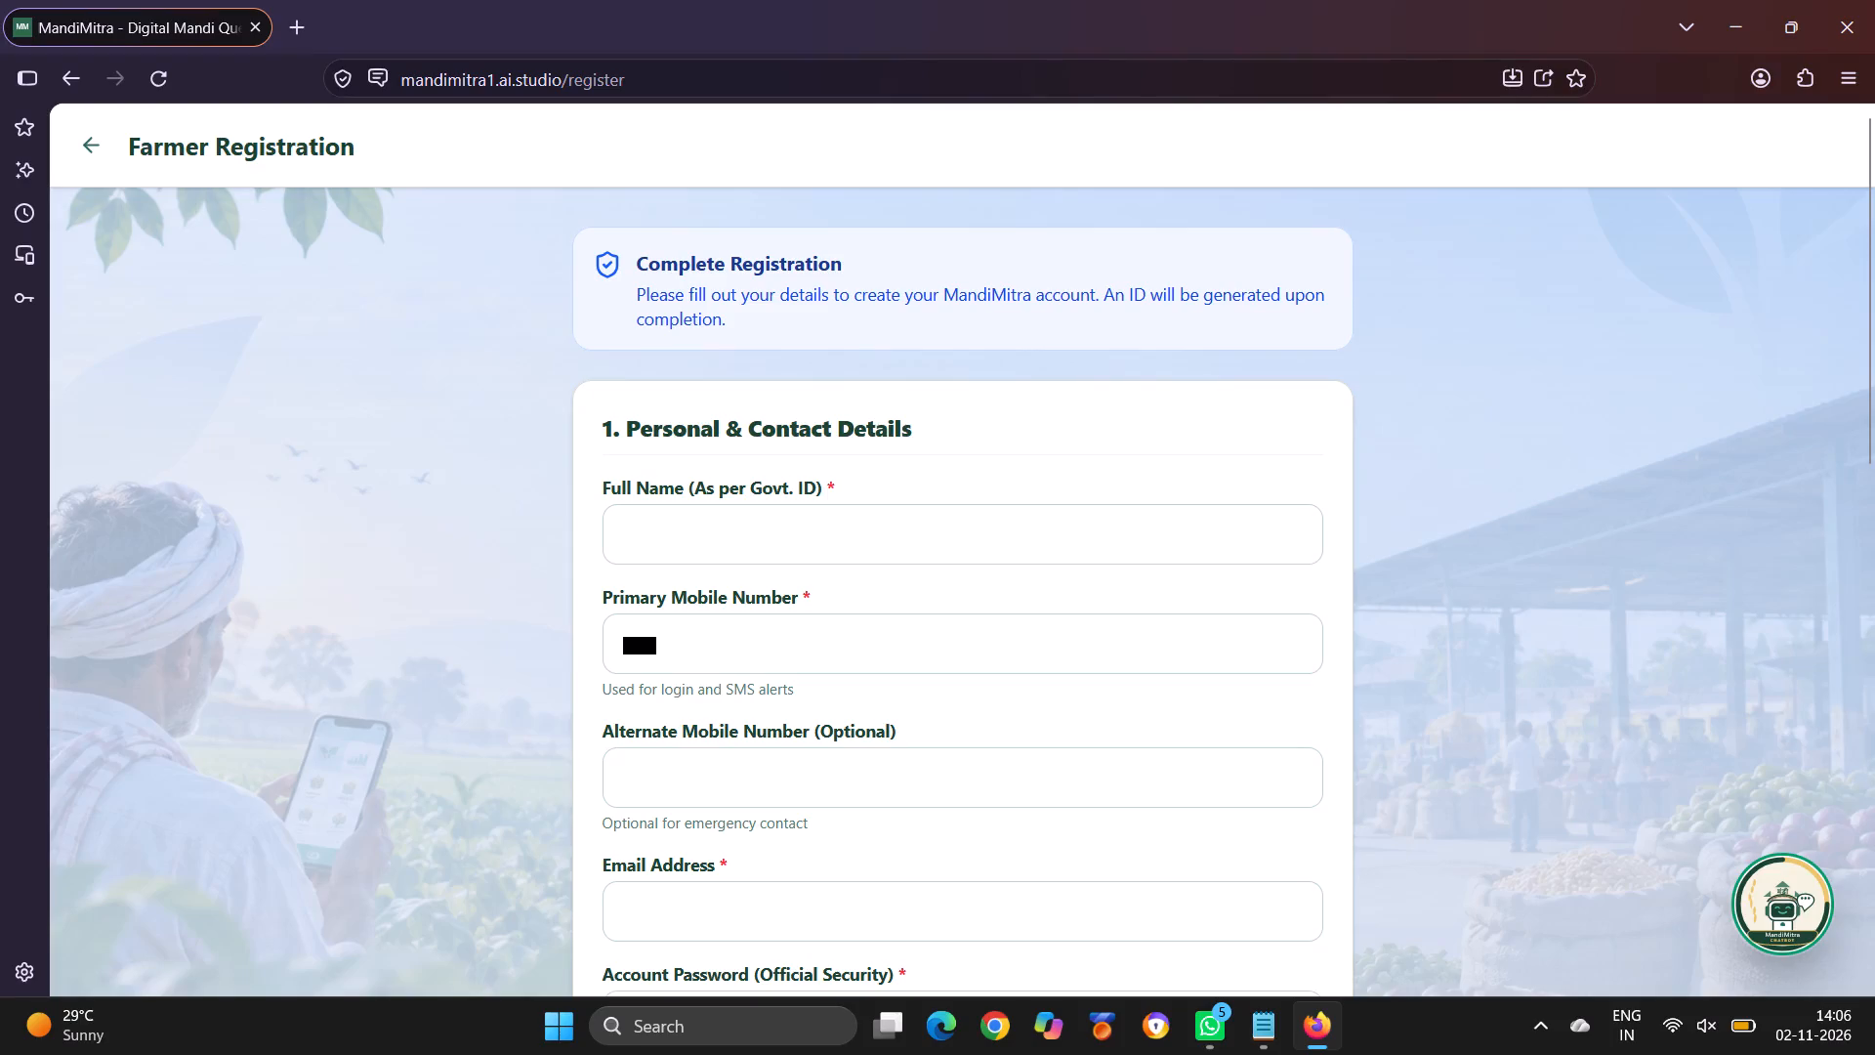
Start filling in the Full Name field under Personal & Contact Details on the farmer registration form.
left_click(782, 525)
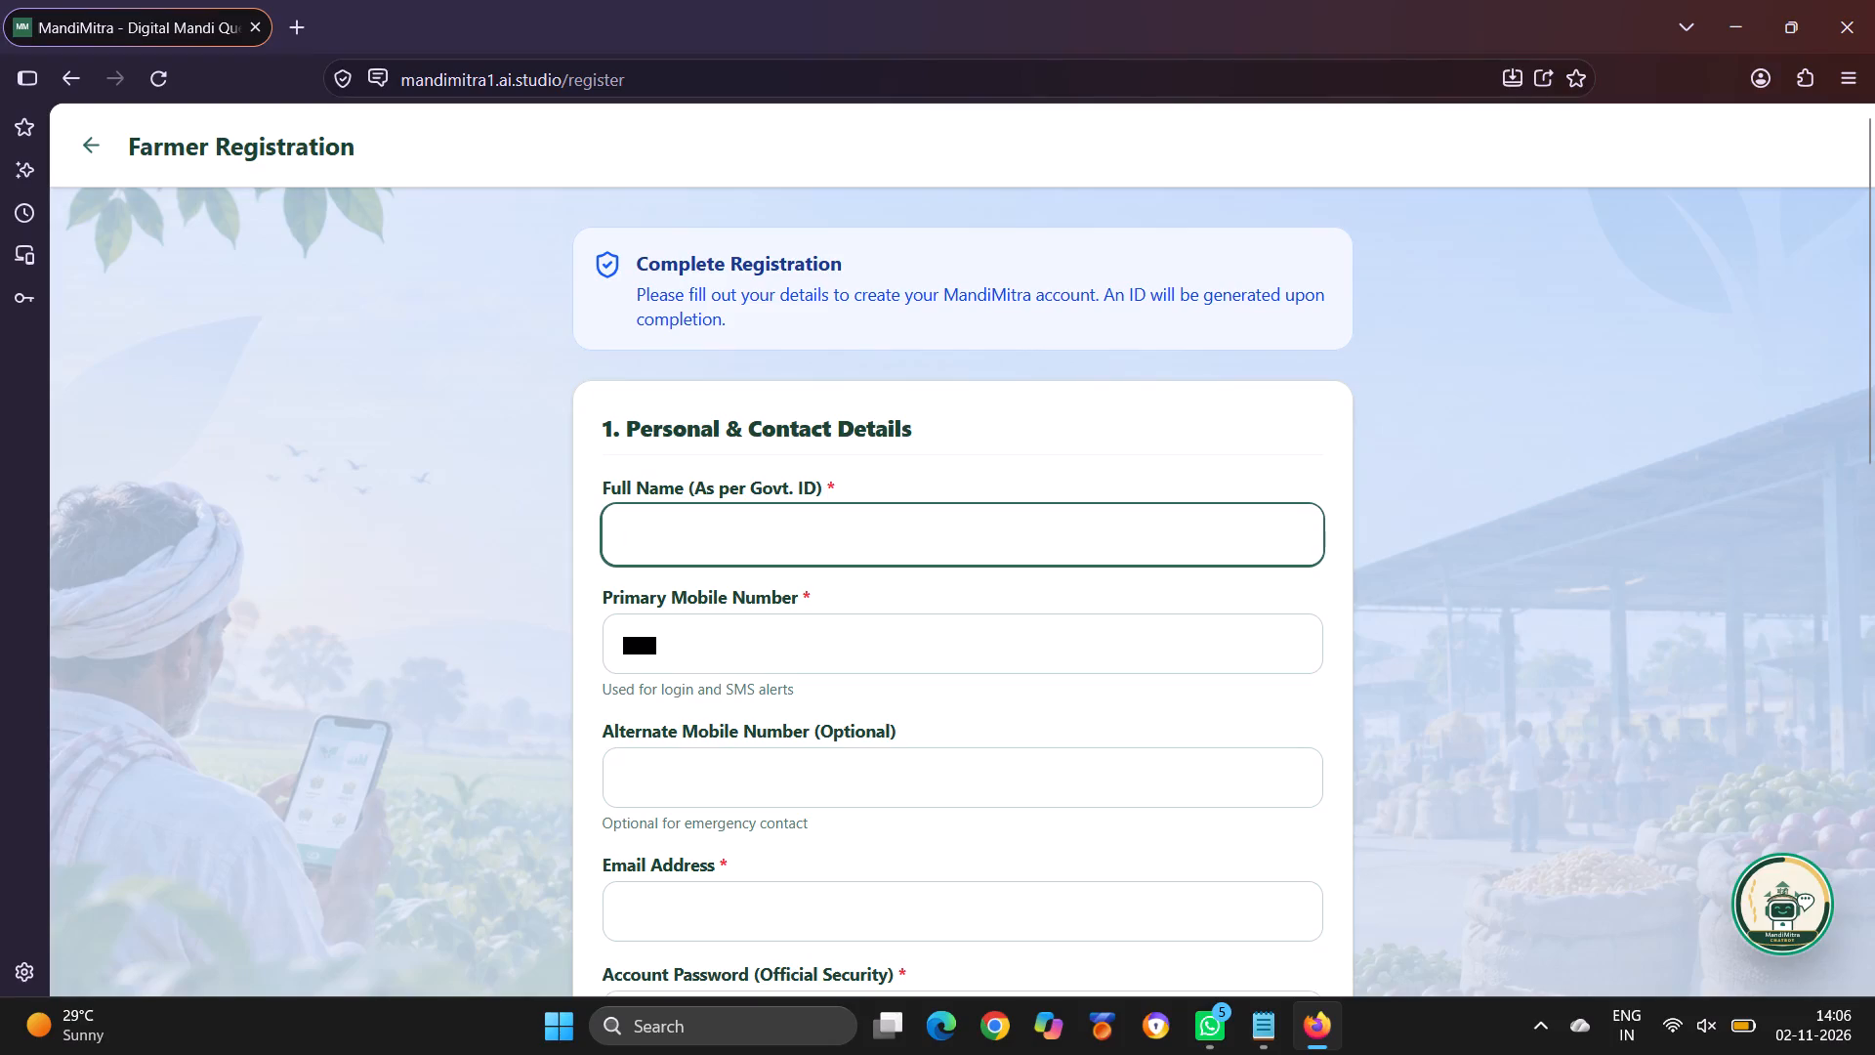
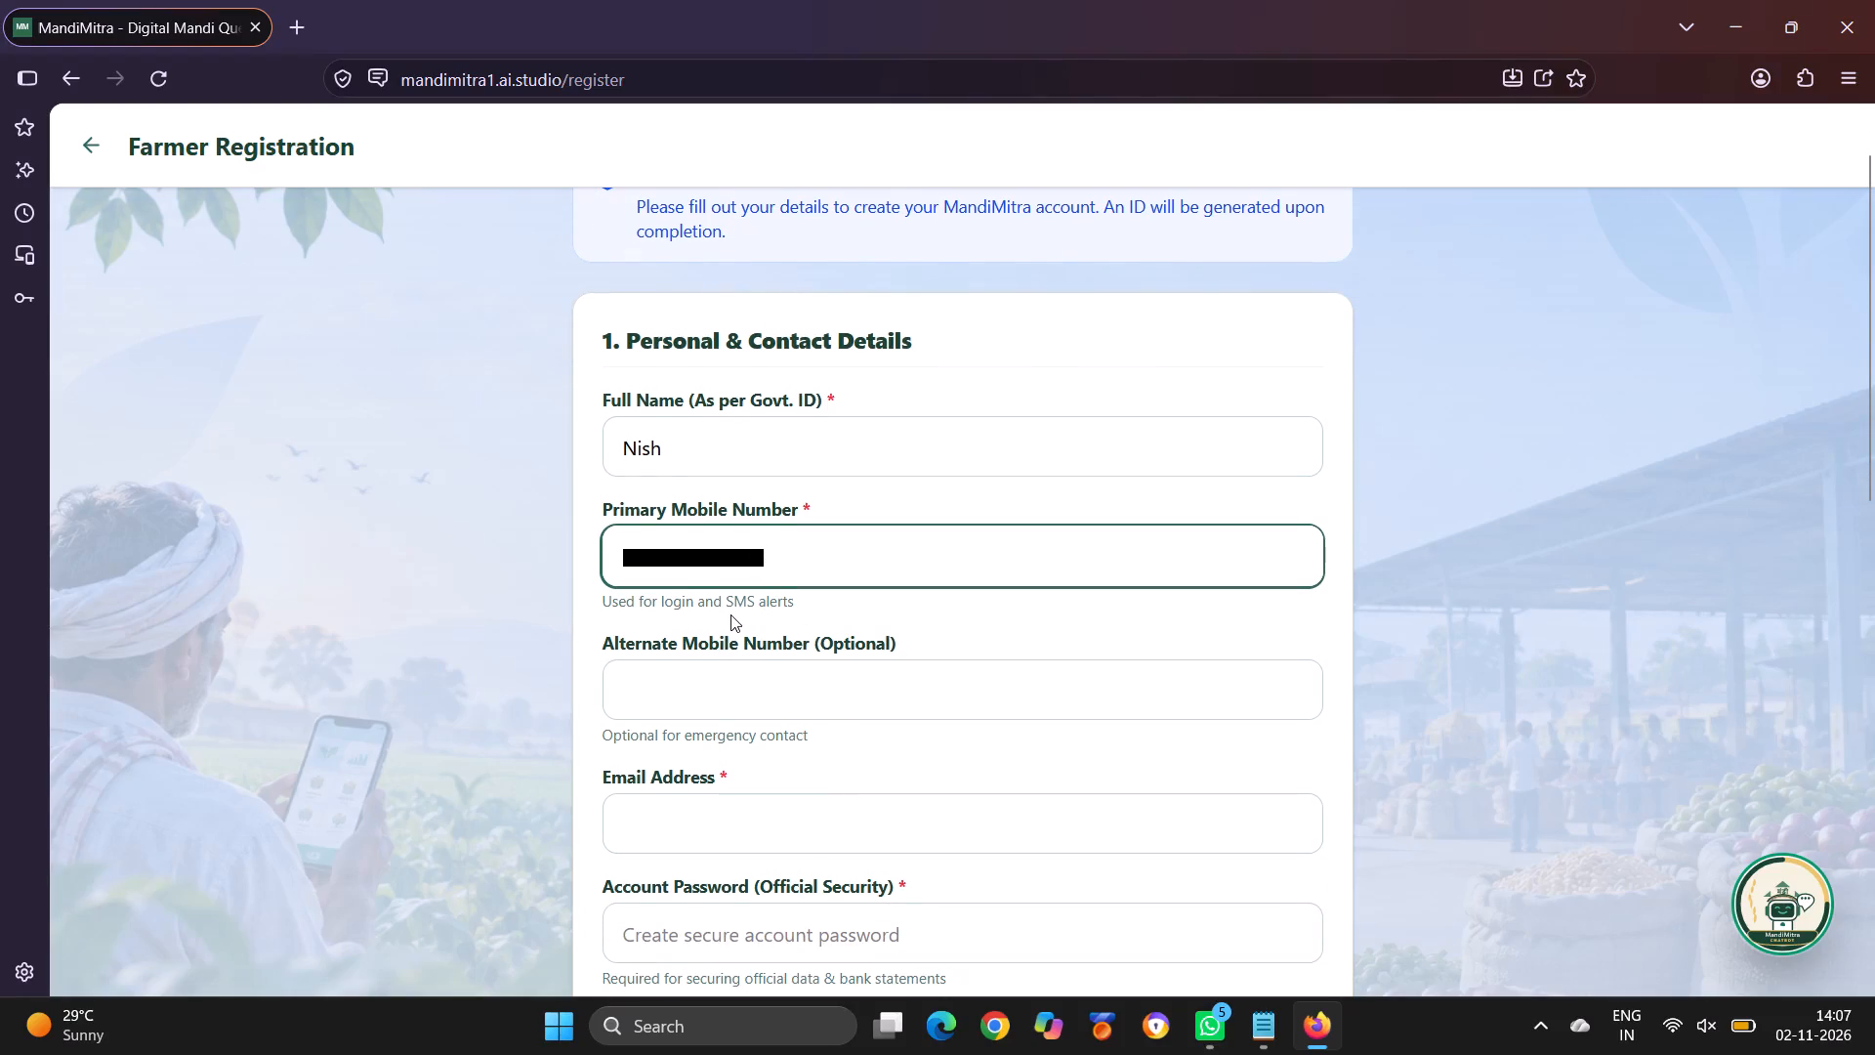
Fill the Email Address and Account Password fields with the first saved login for this website.
left_click(759, 673)
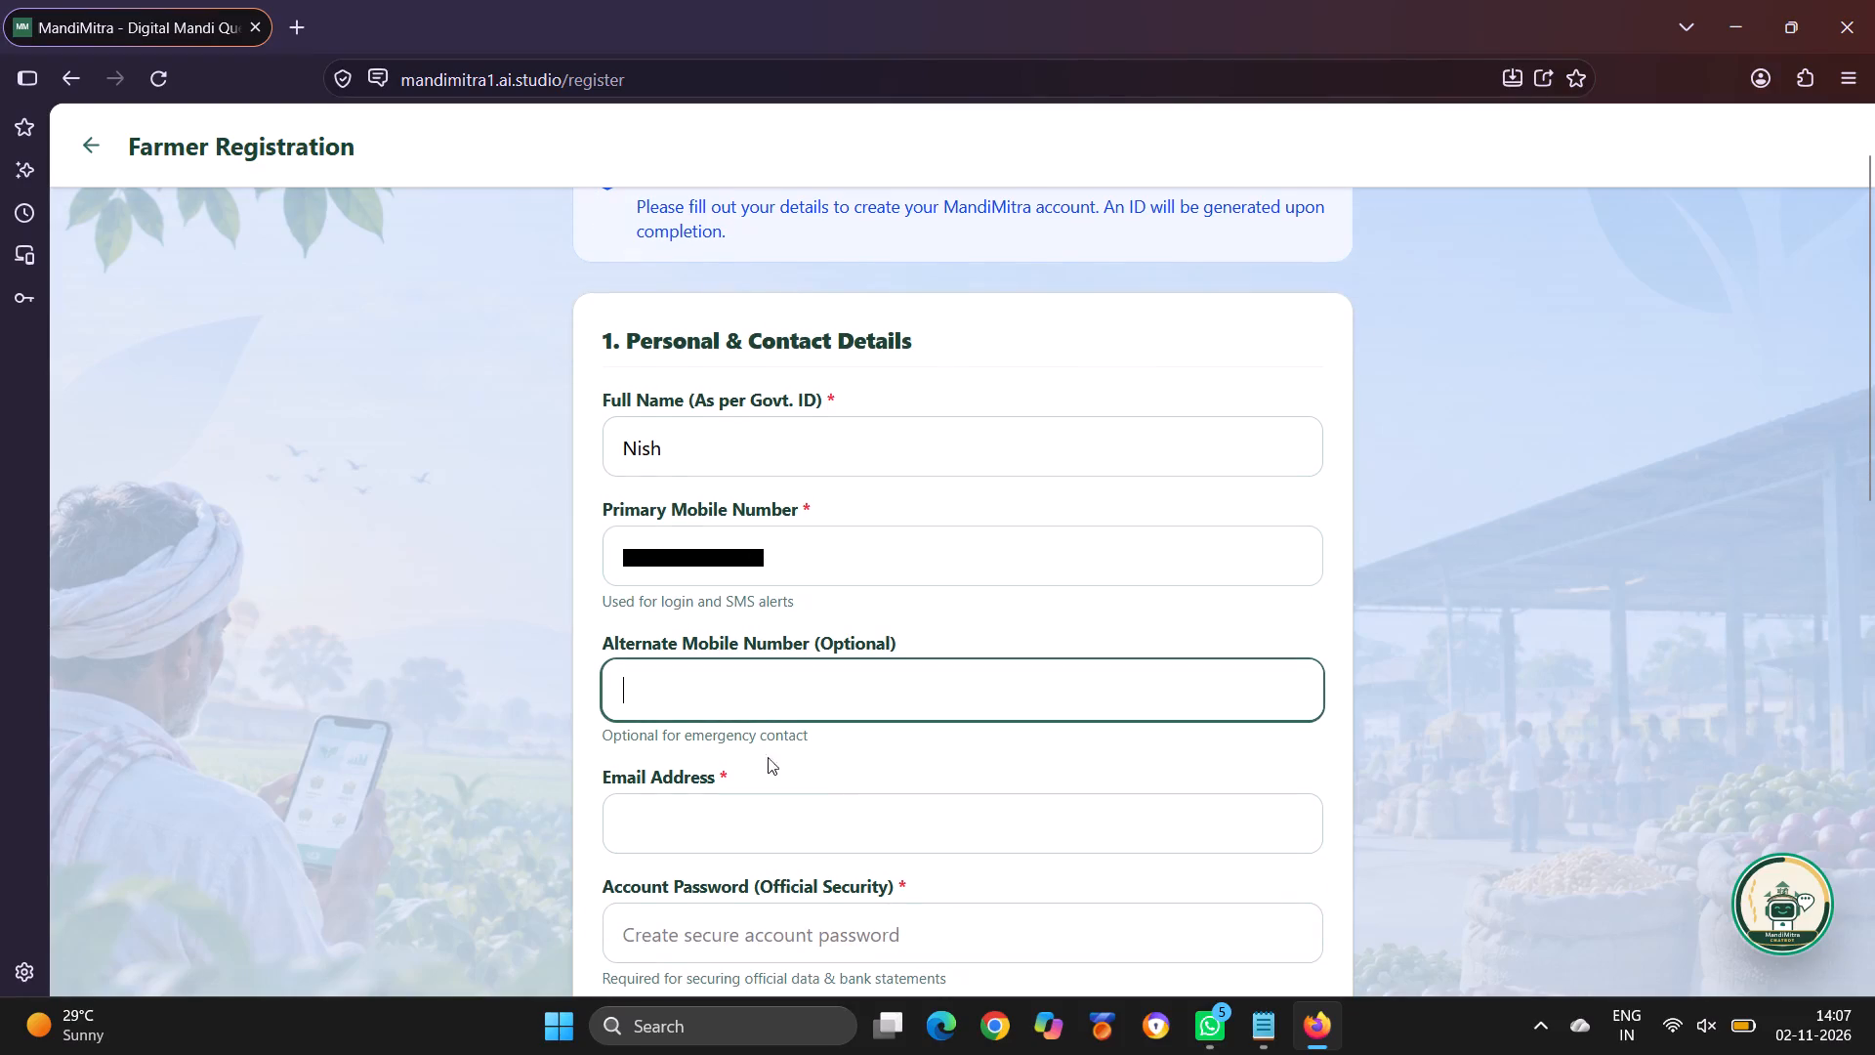
left_click(763, 834)
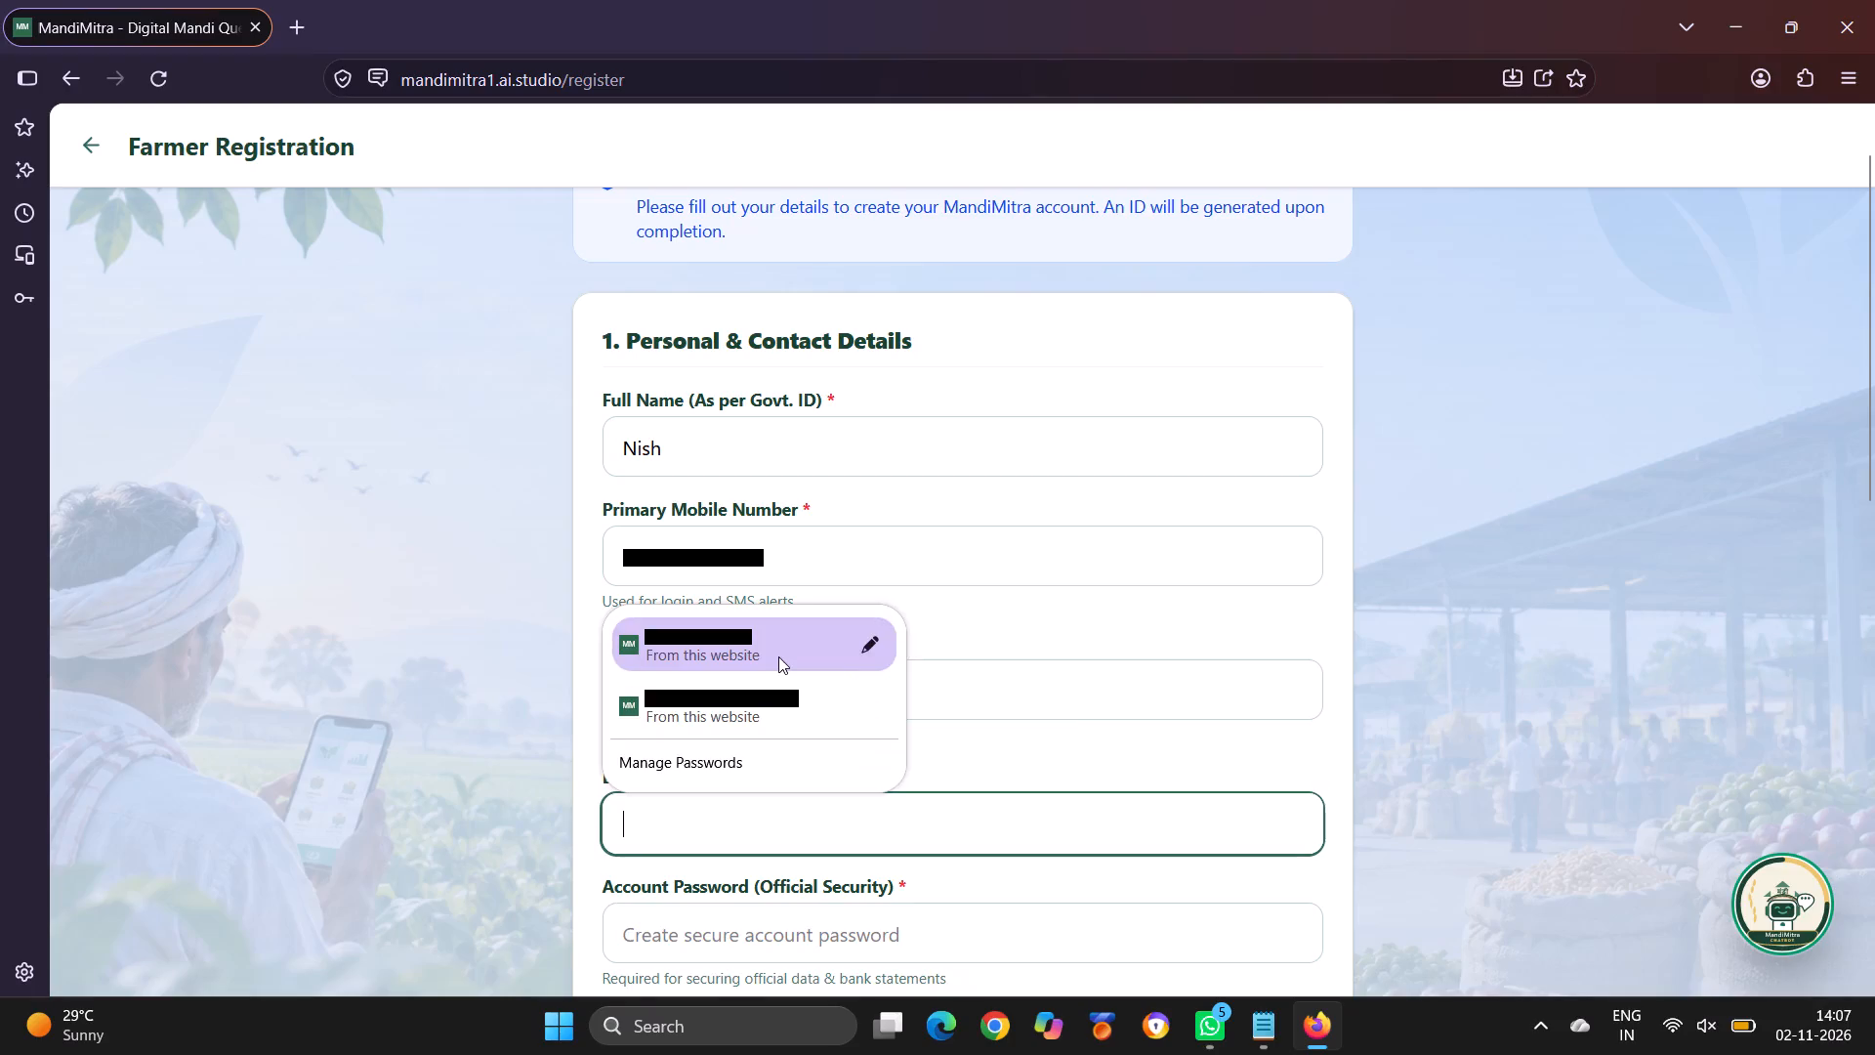
left_click(778, 656)
Auto-fill the state and district under Address & Location, allowing the site location access and remembering that decision.
scroll(885, 746, "down", 4)
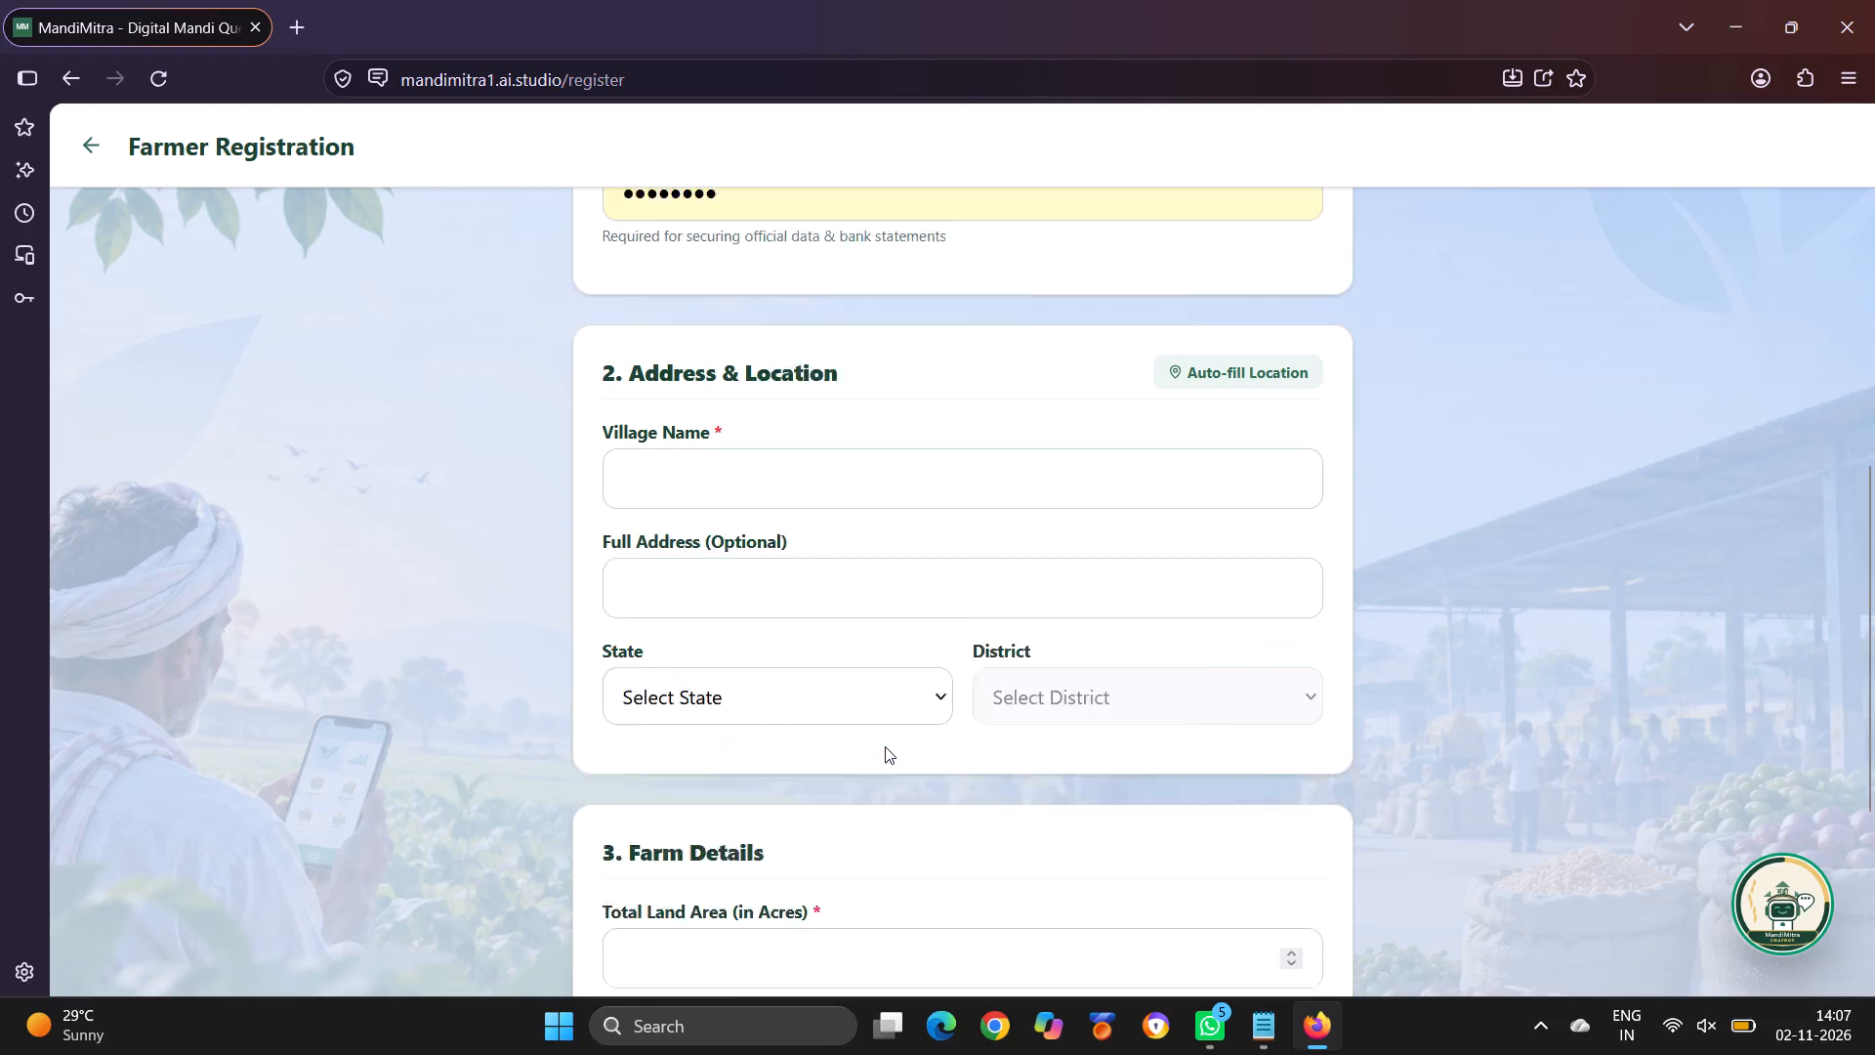
scroll(885, 746, "down", 1)
left_click(846, 405)
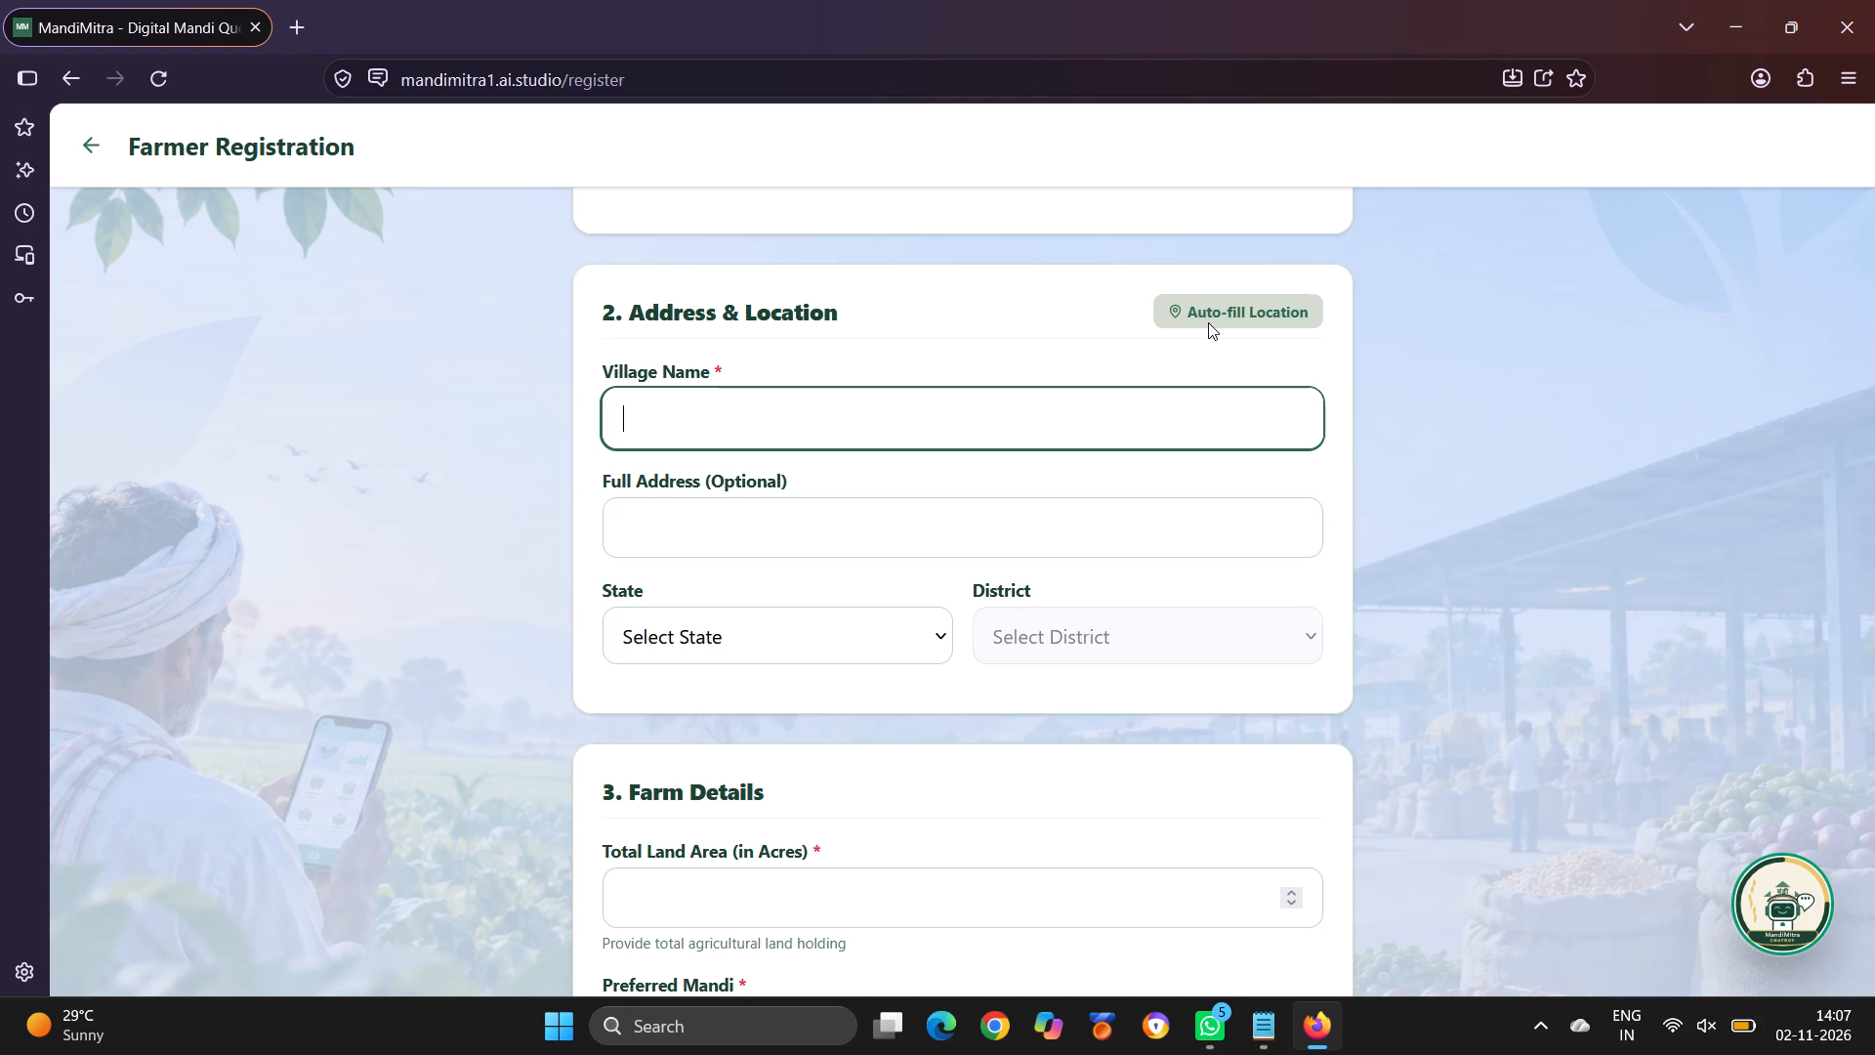
left_click(1014, 427)
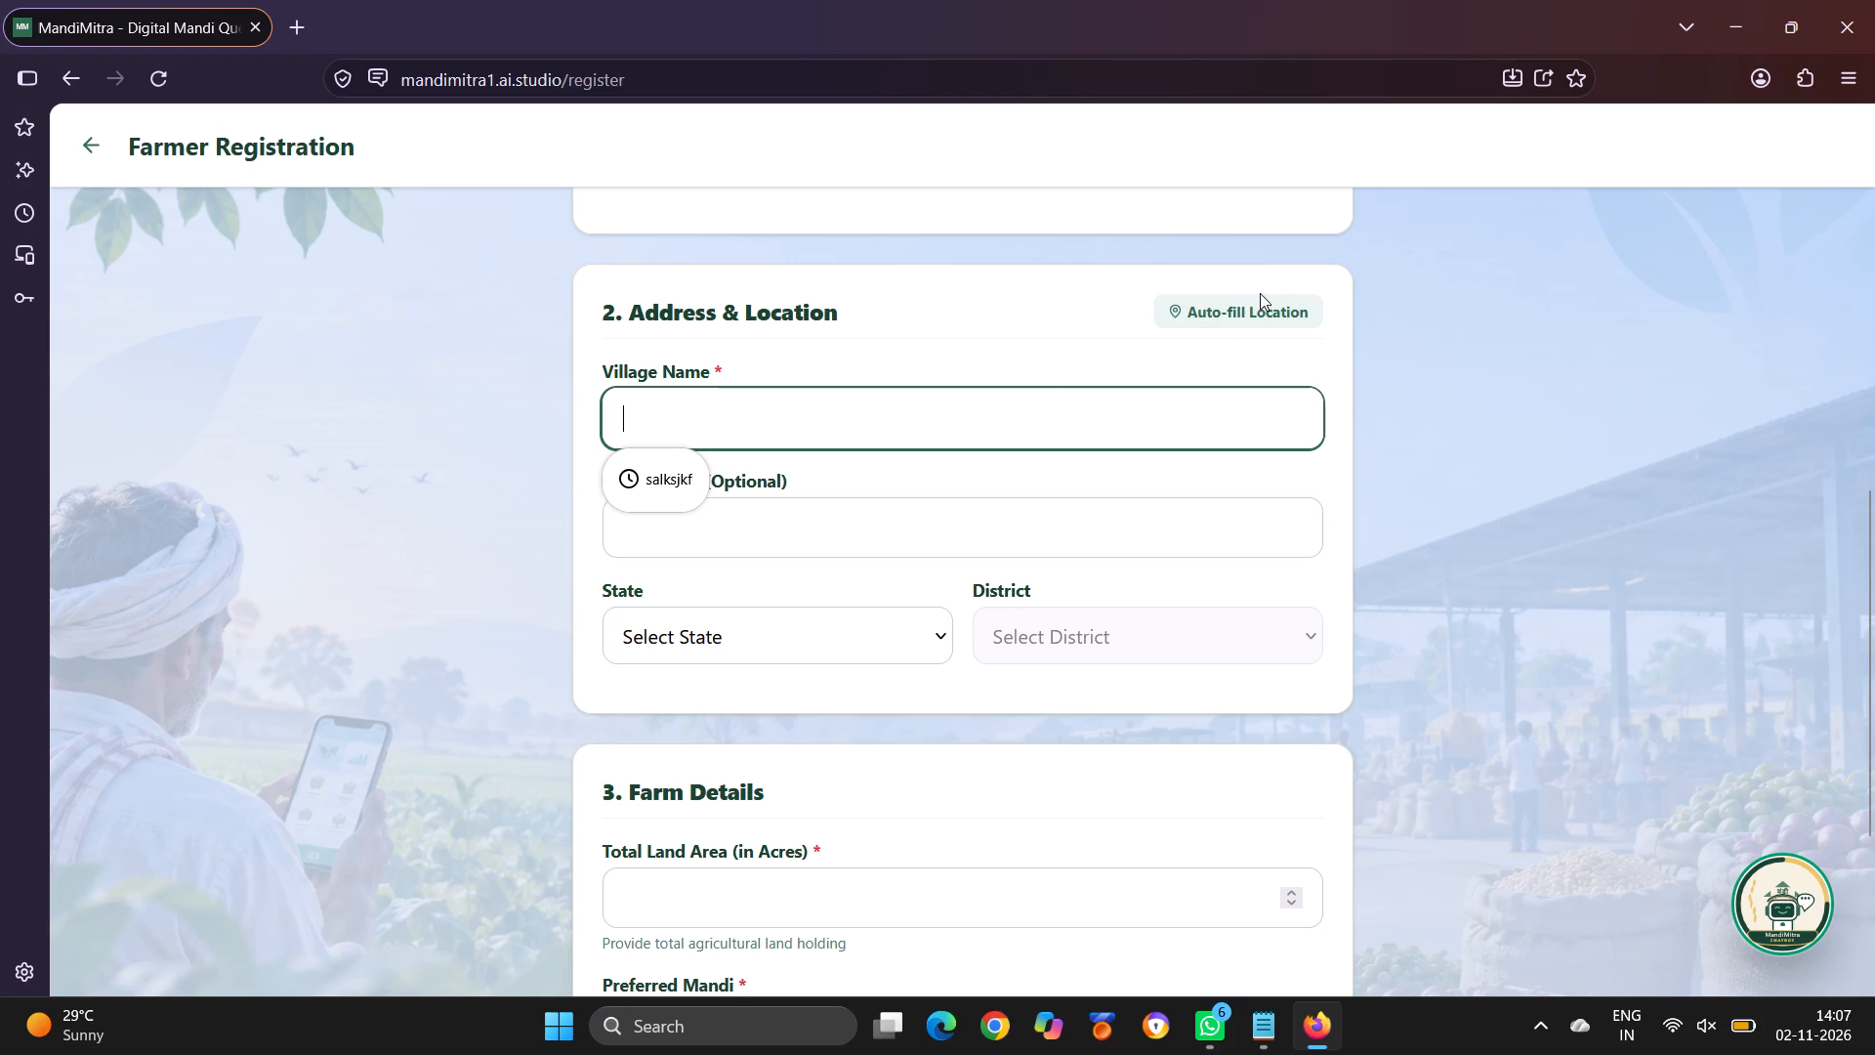
left_click(1256, 297)
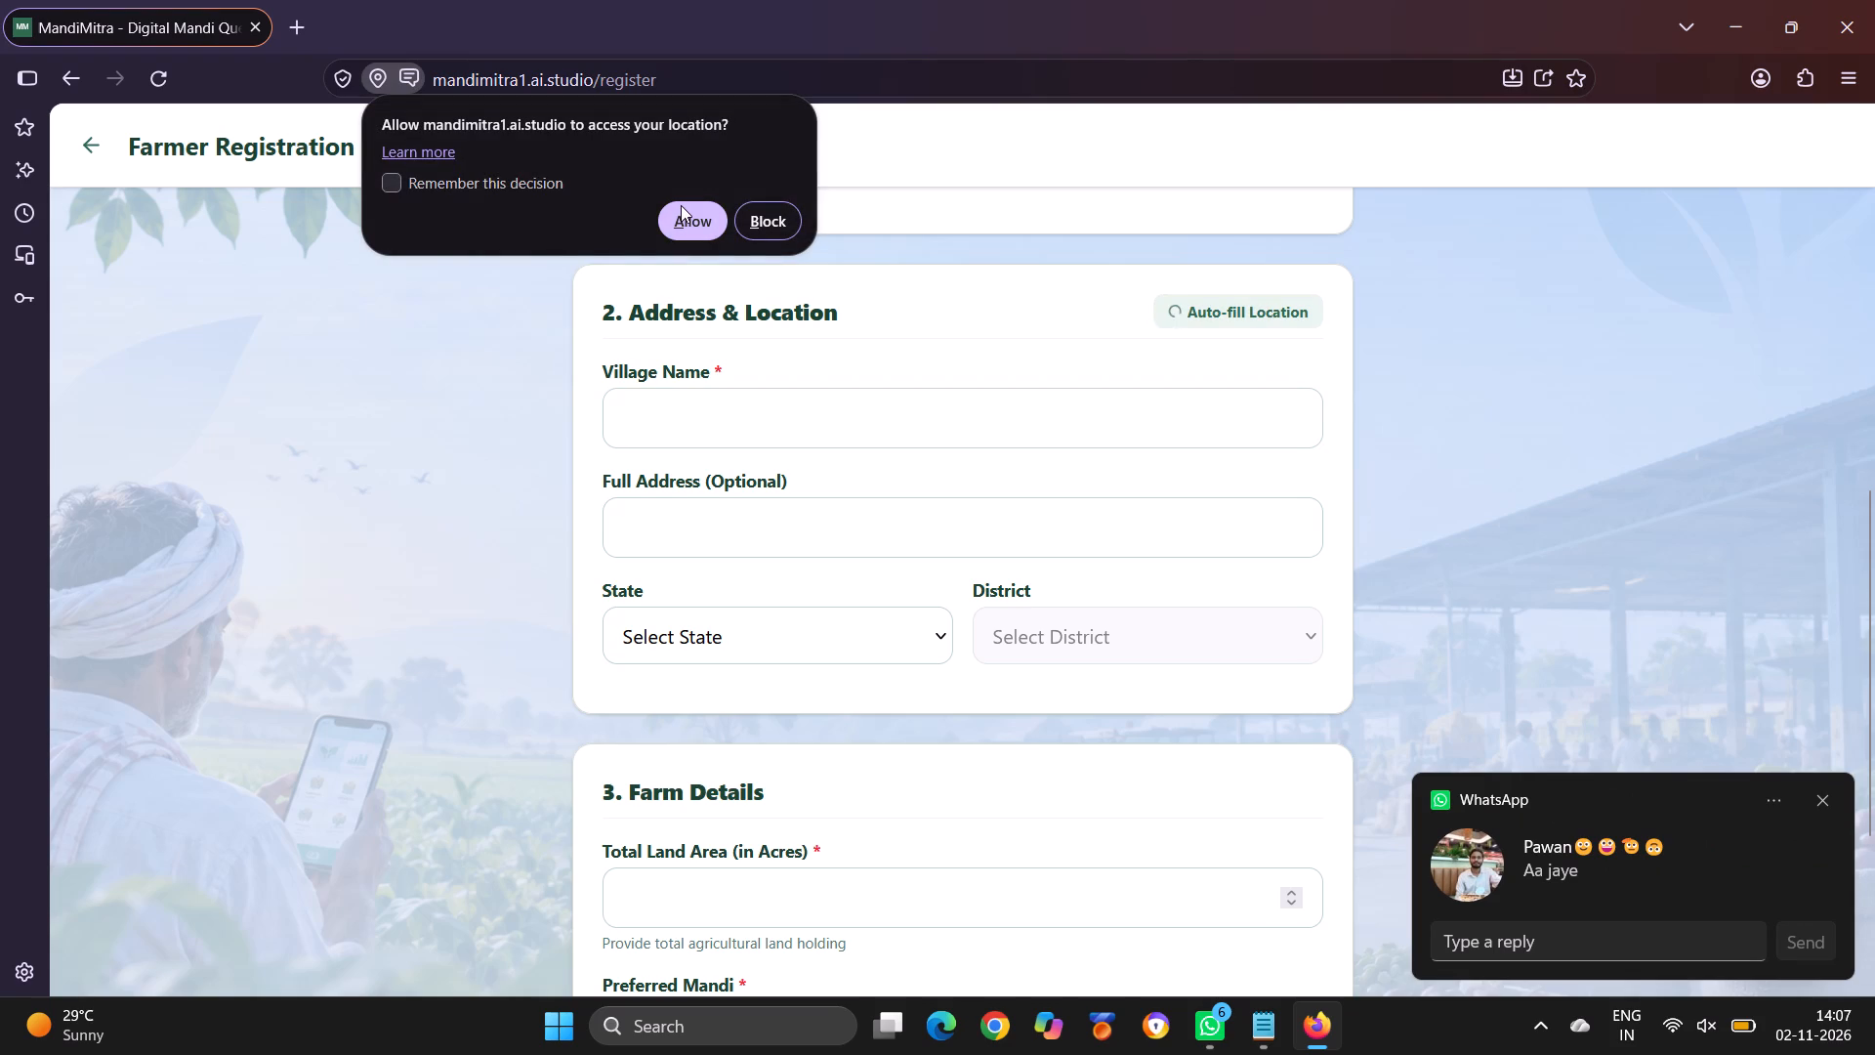
left_click(701, 224)
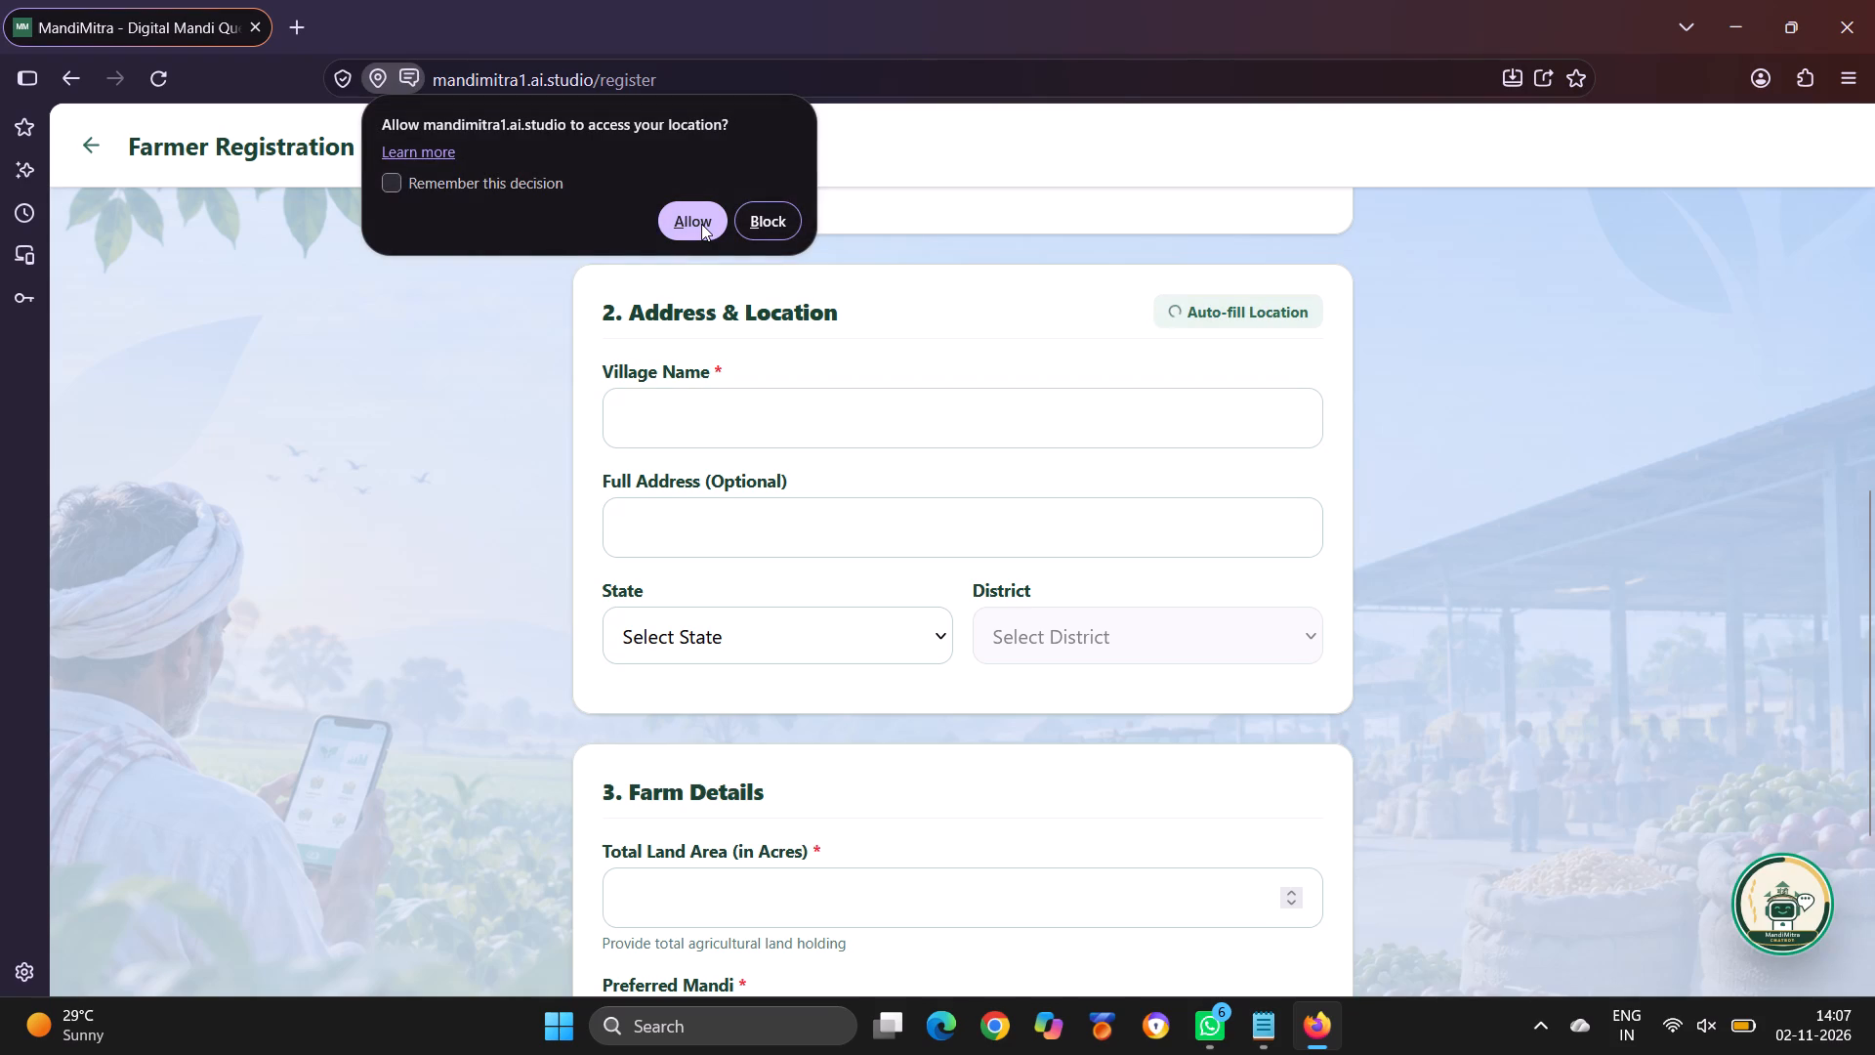
left_click(389, 174)
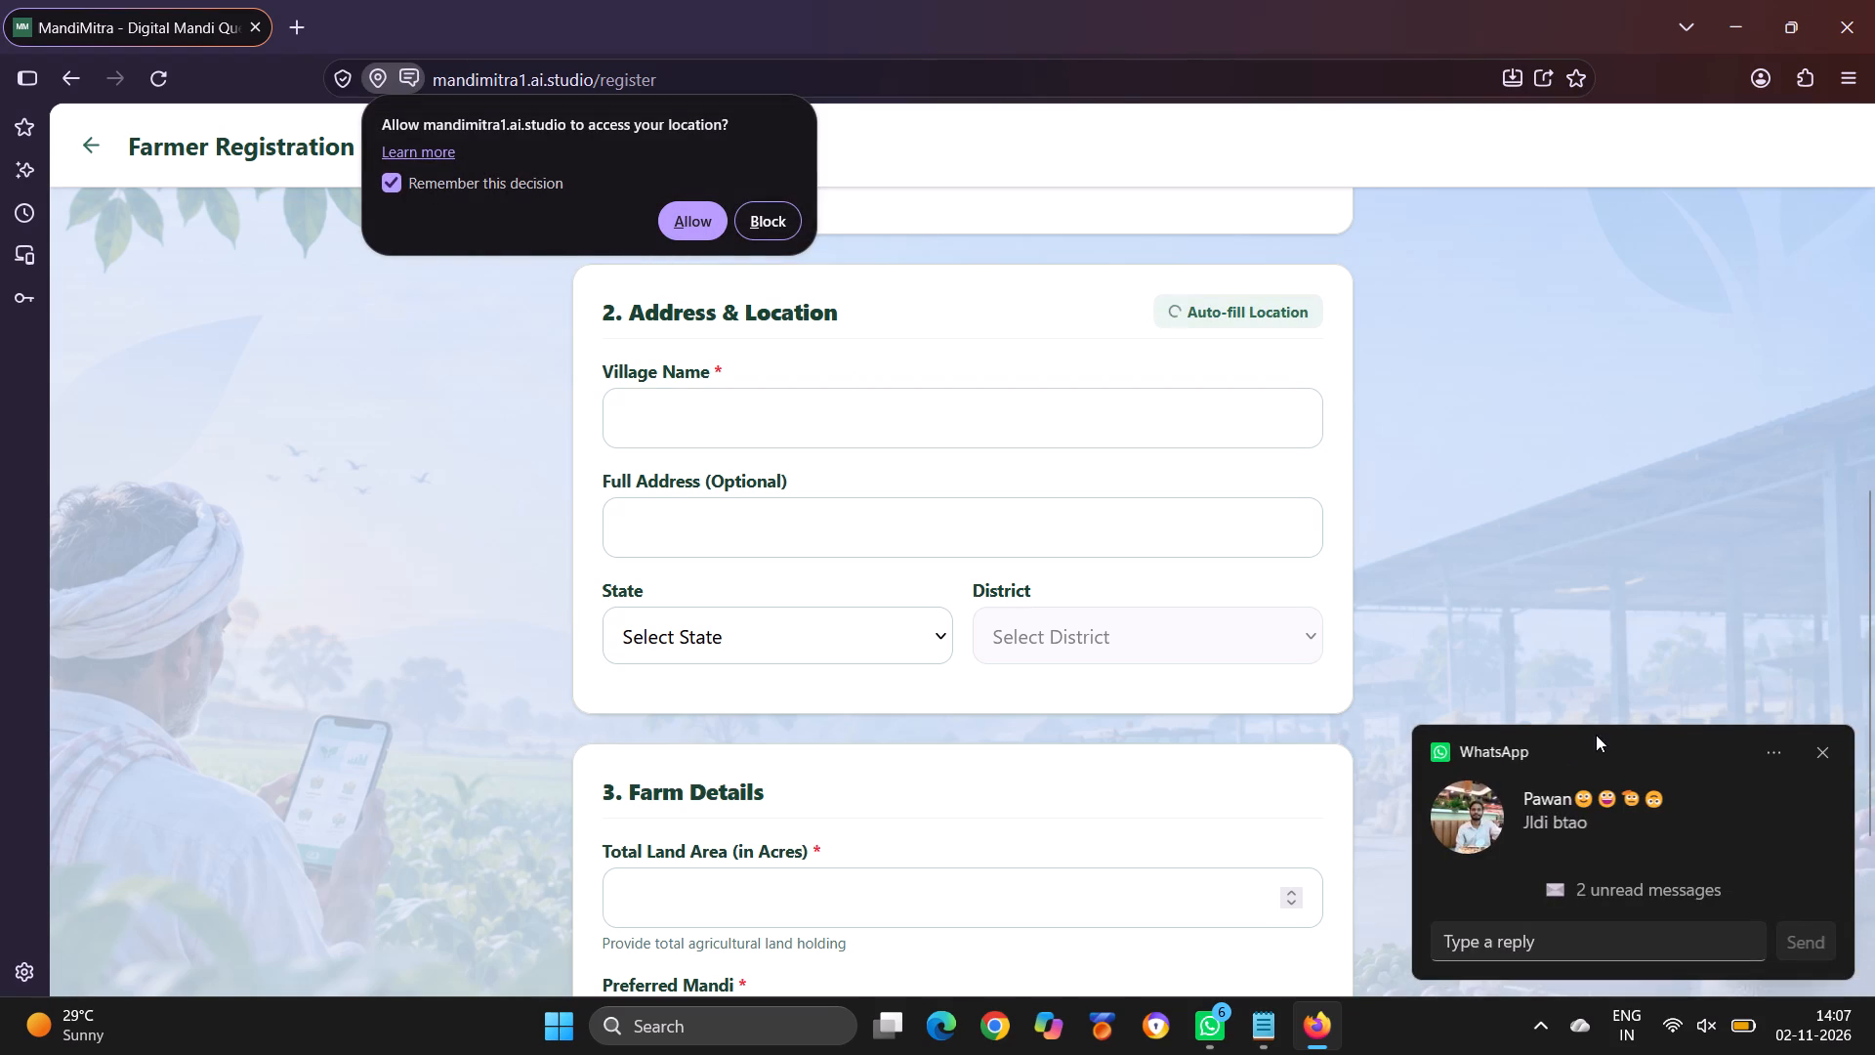
left_click(1828, 753)
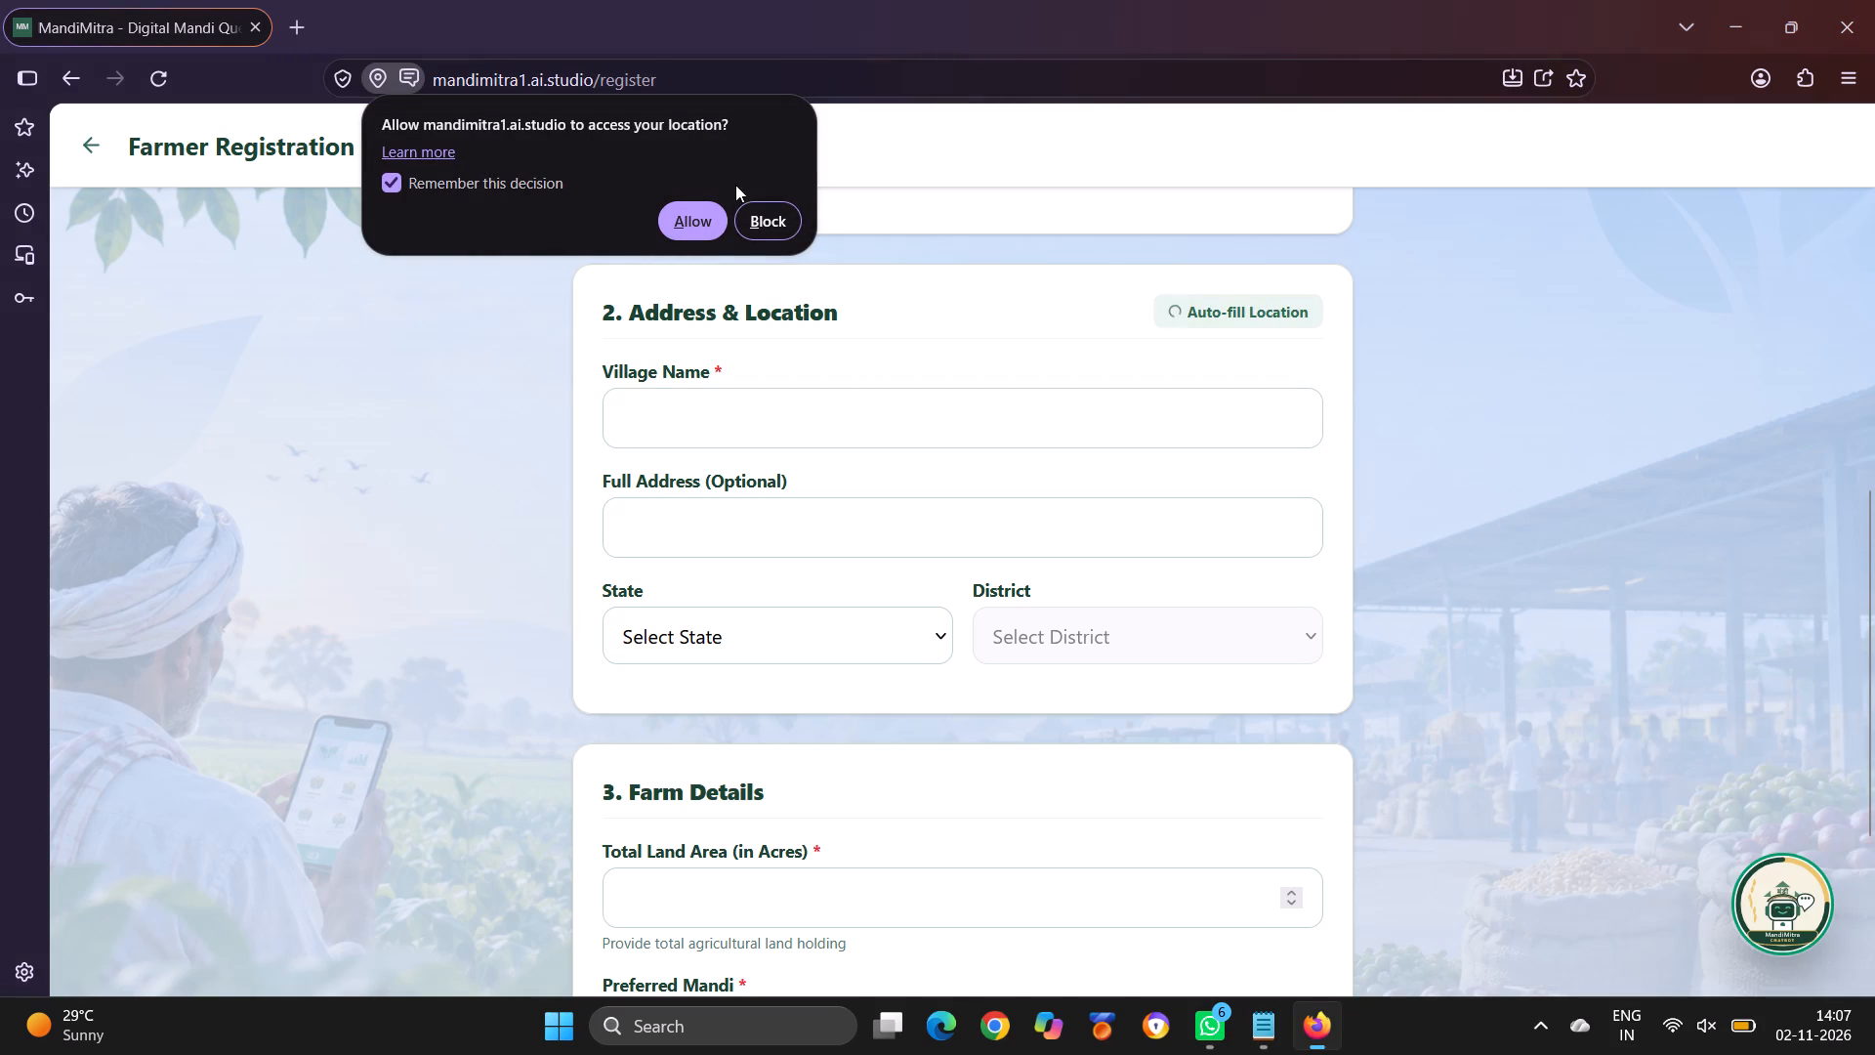
left_click(711, 211)
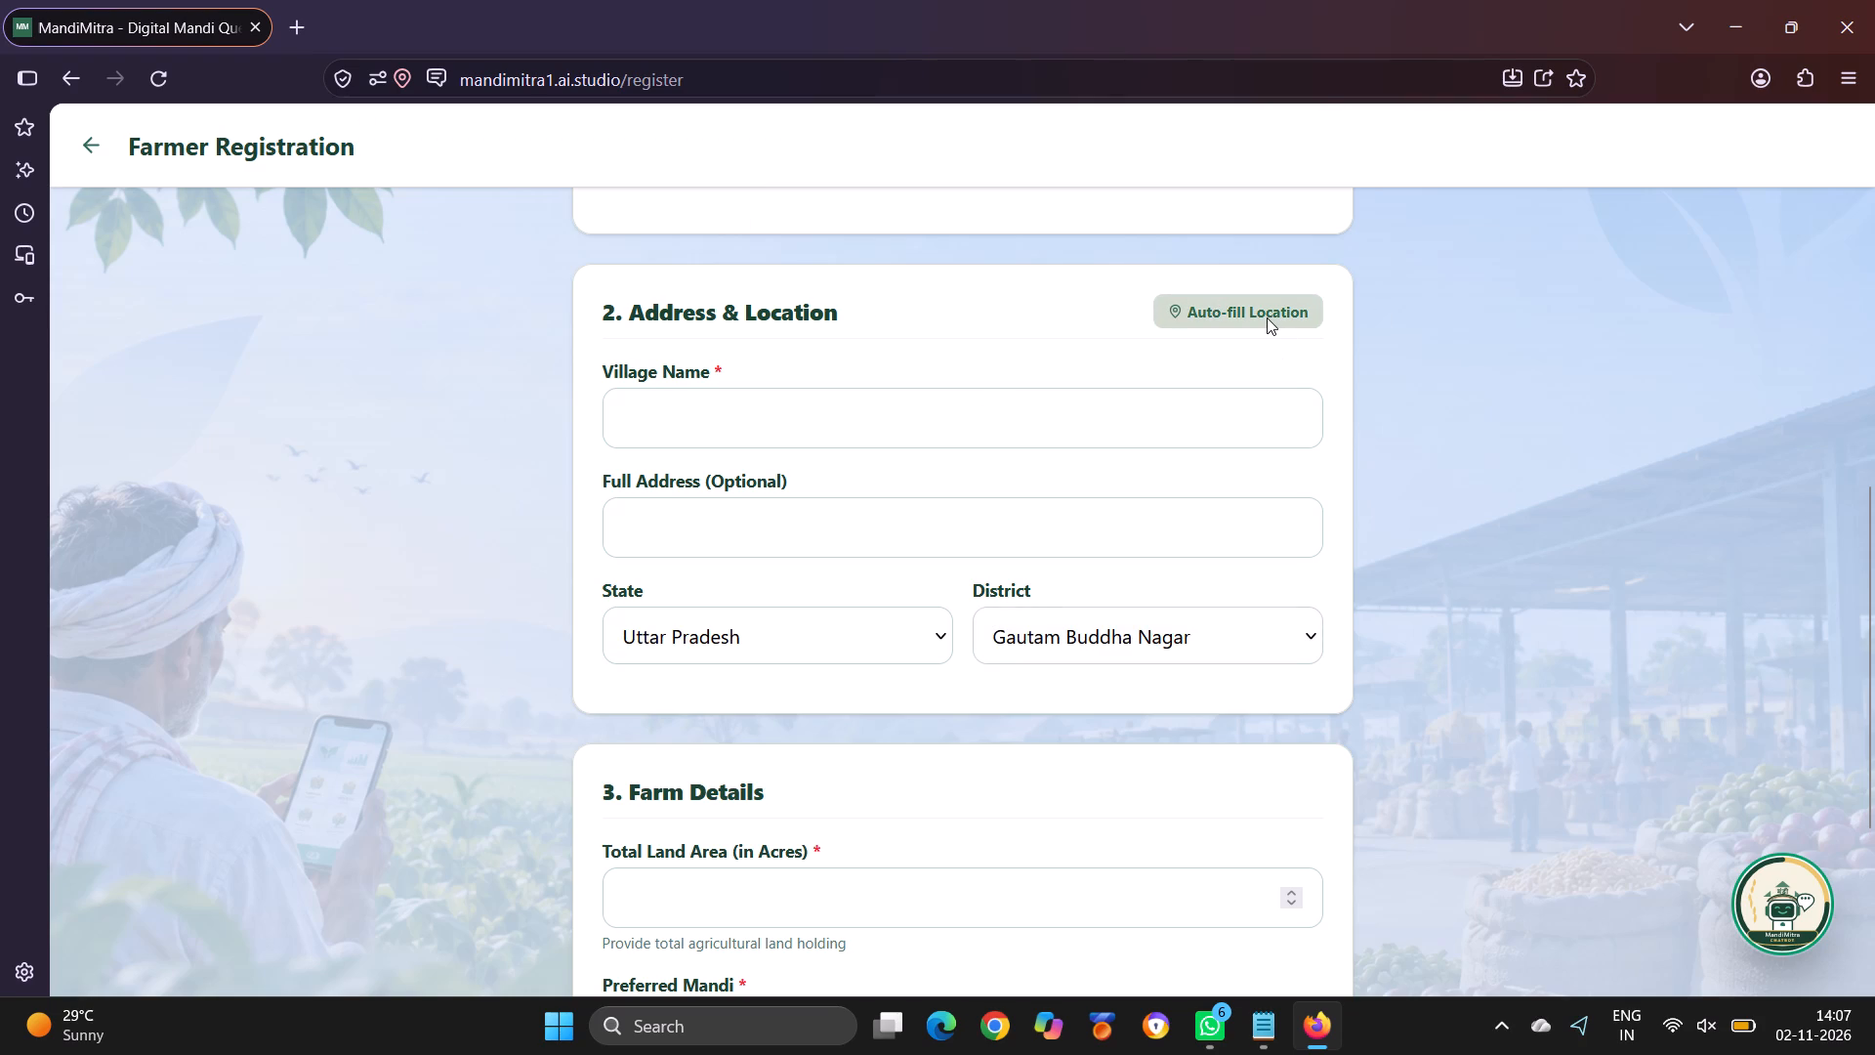
left_click(1267, 317)
Remove the location access permission granted to mandimitra1.ai.studio.
left_click(395, 70)
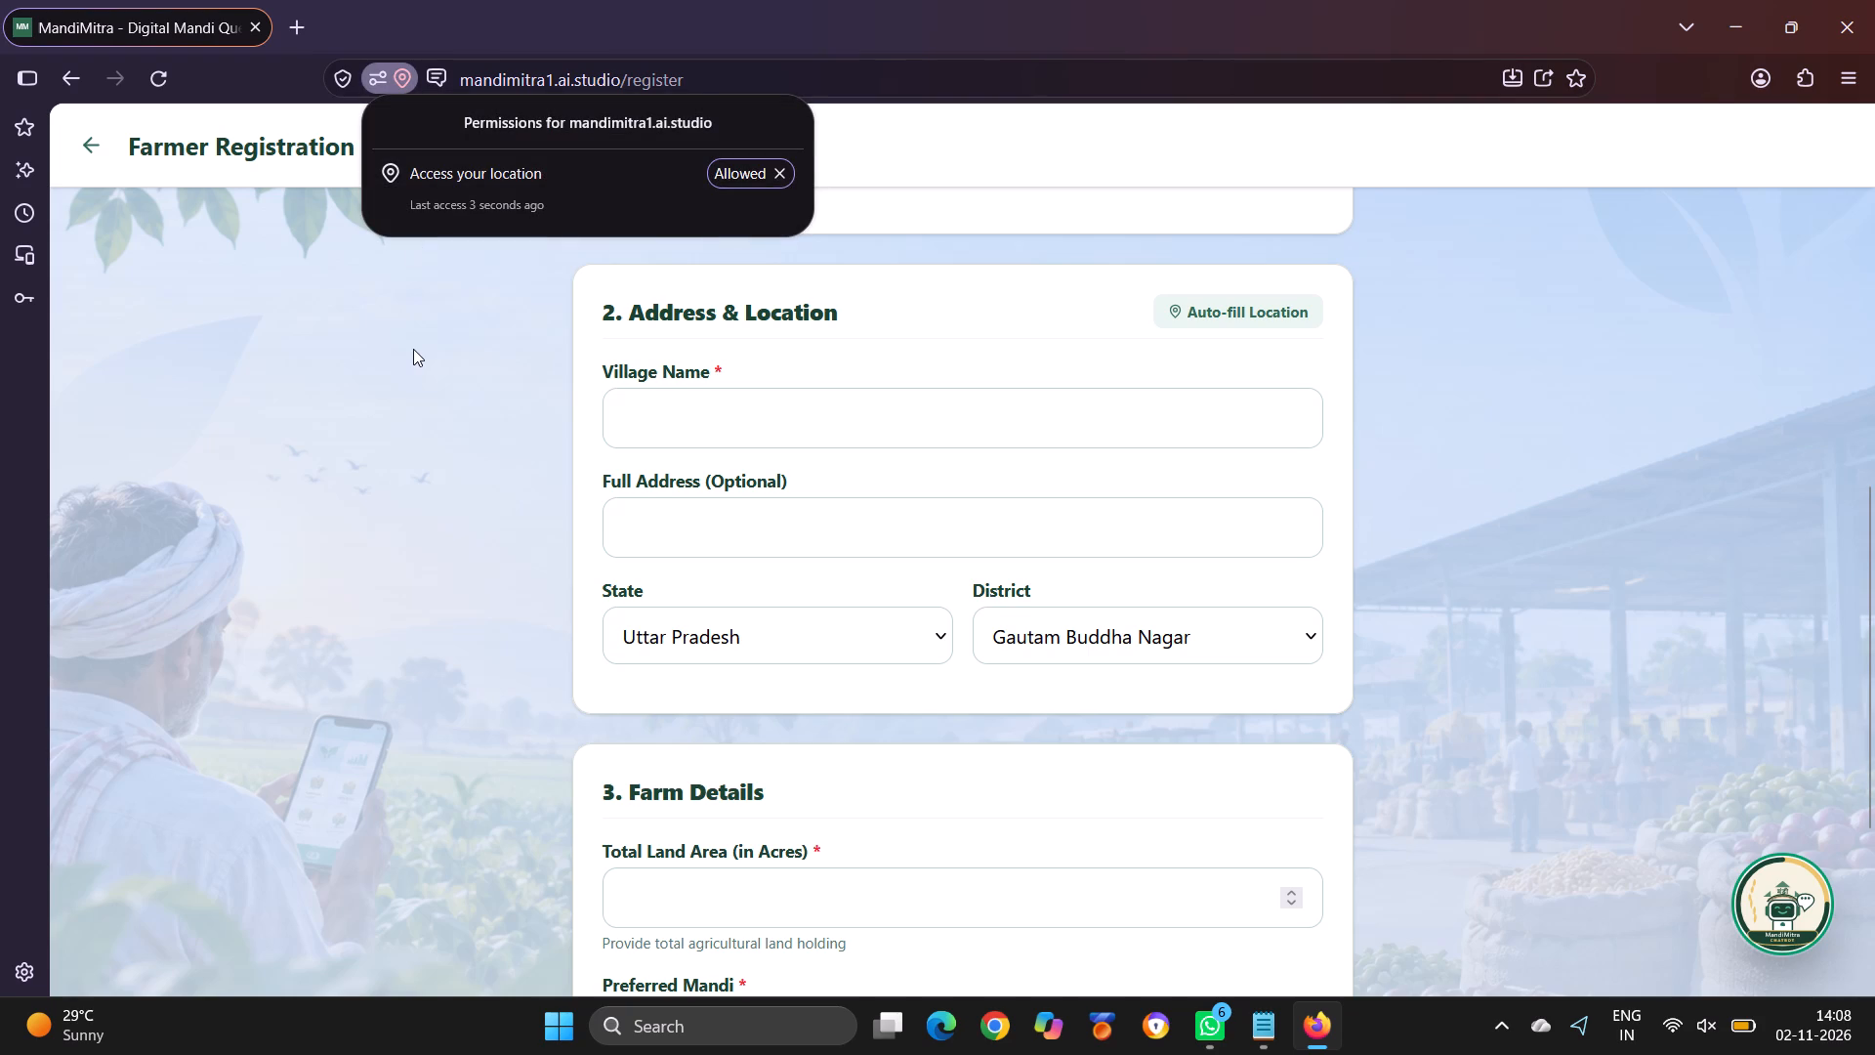
left_click(727, 169)
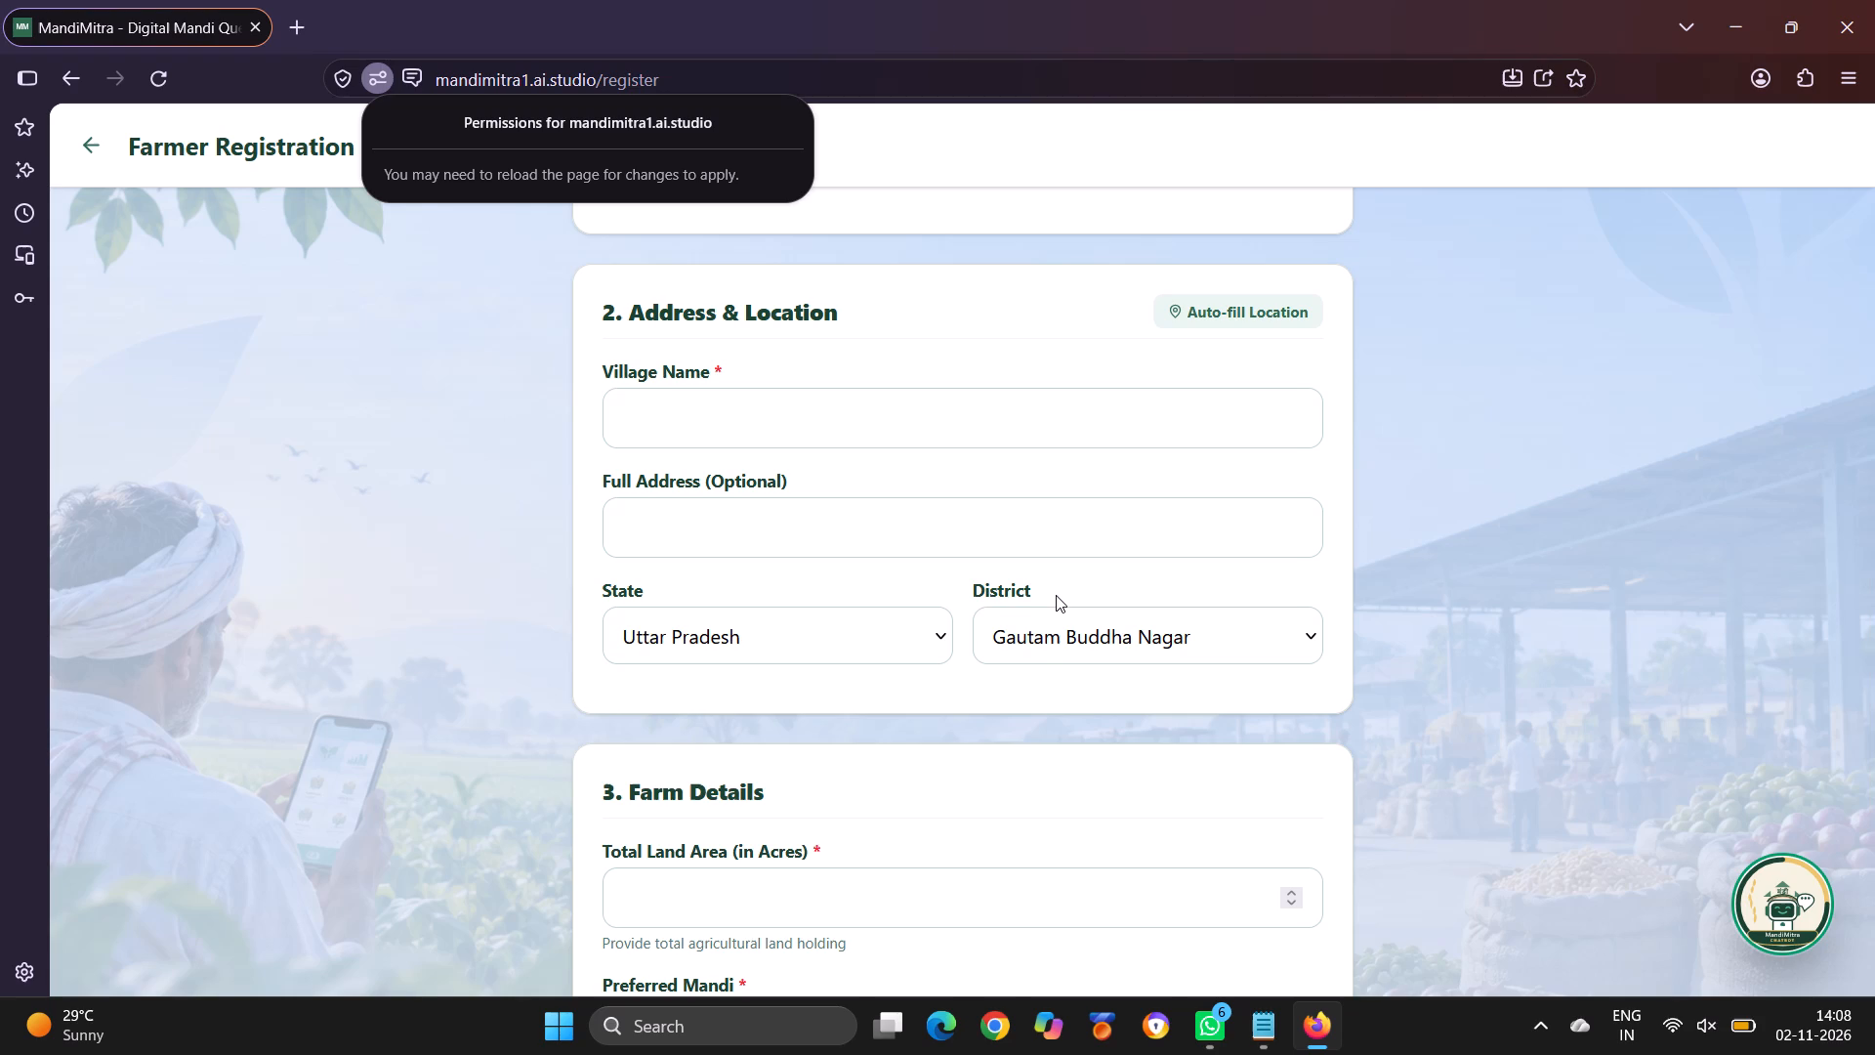
left_click(939, 439)
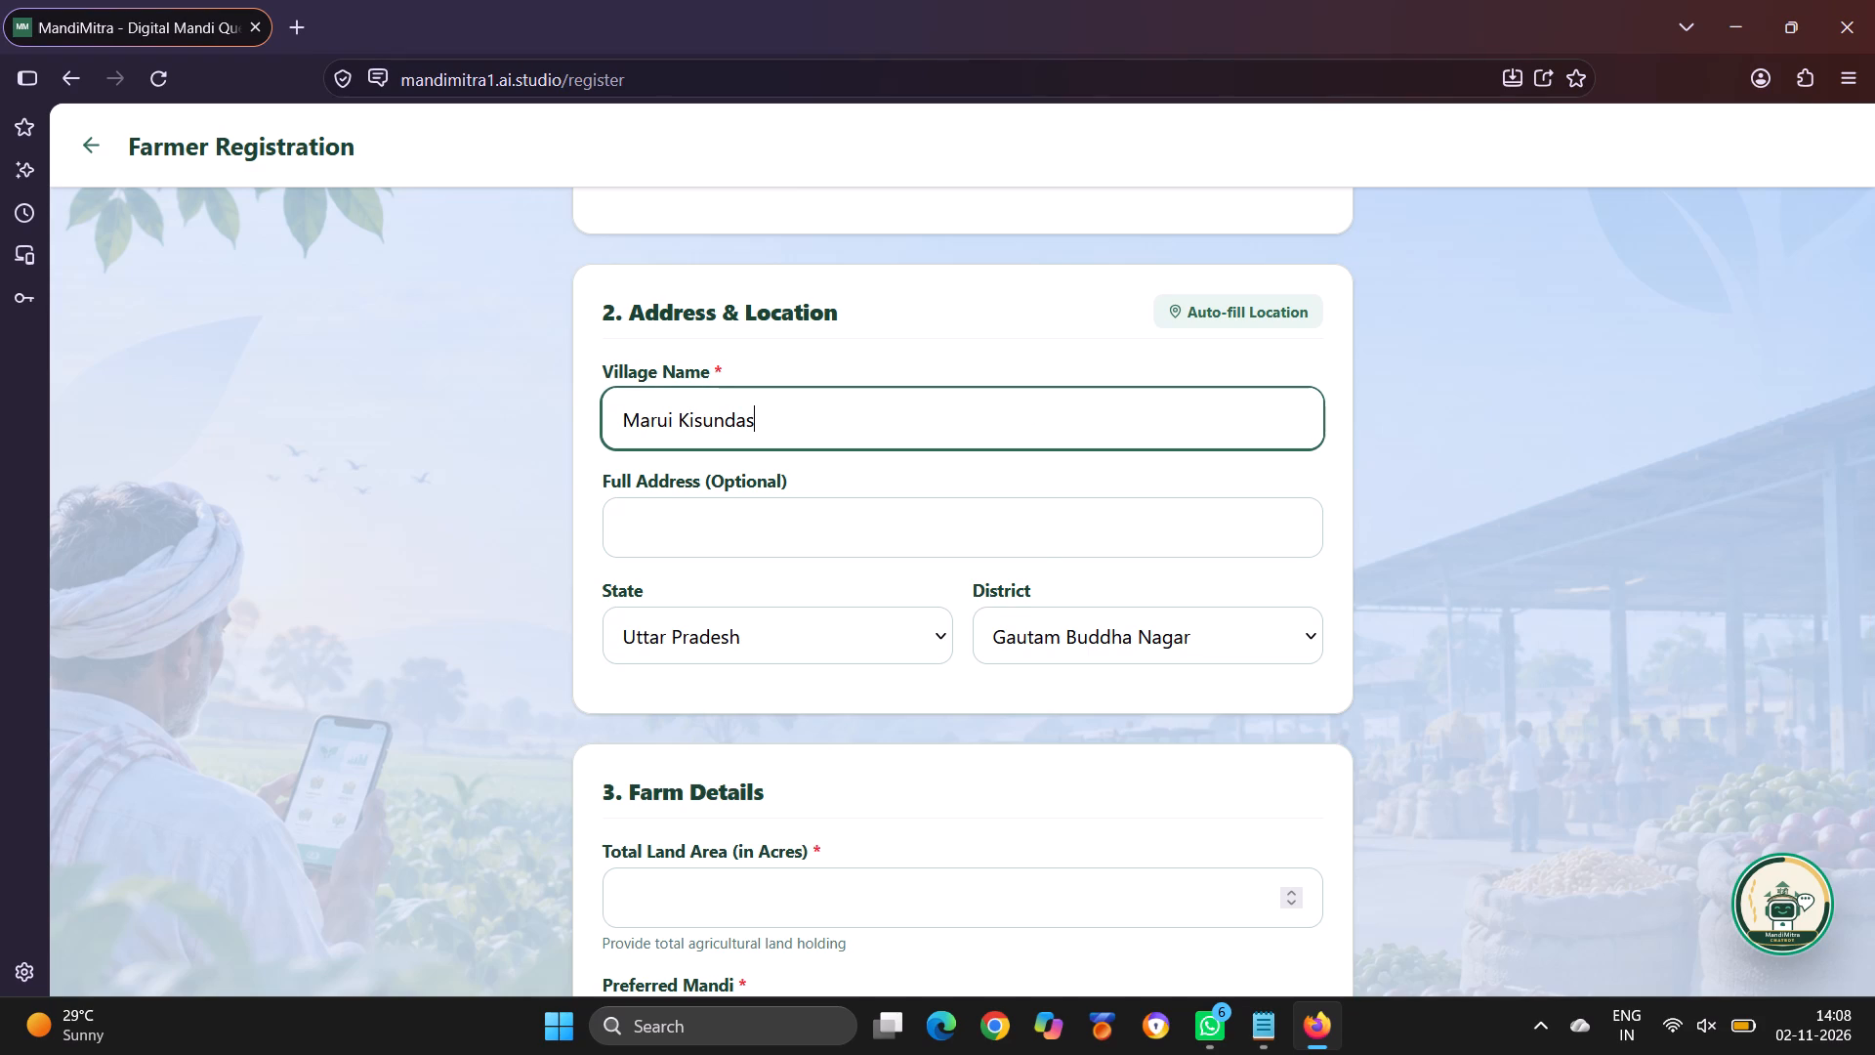
left_click(946, 503)
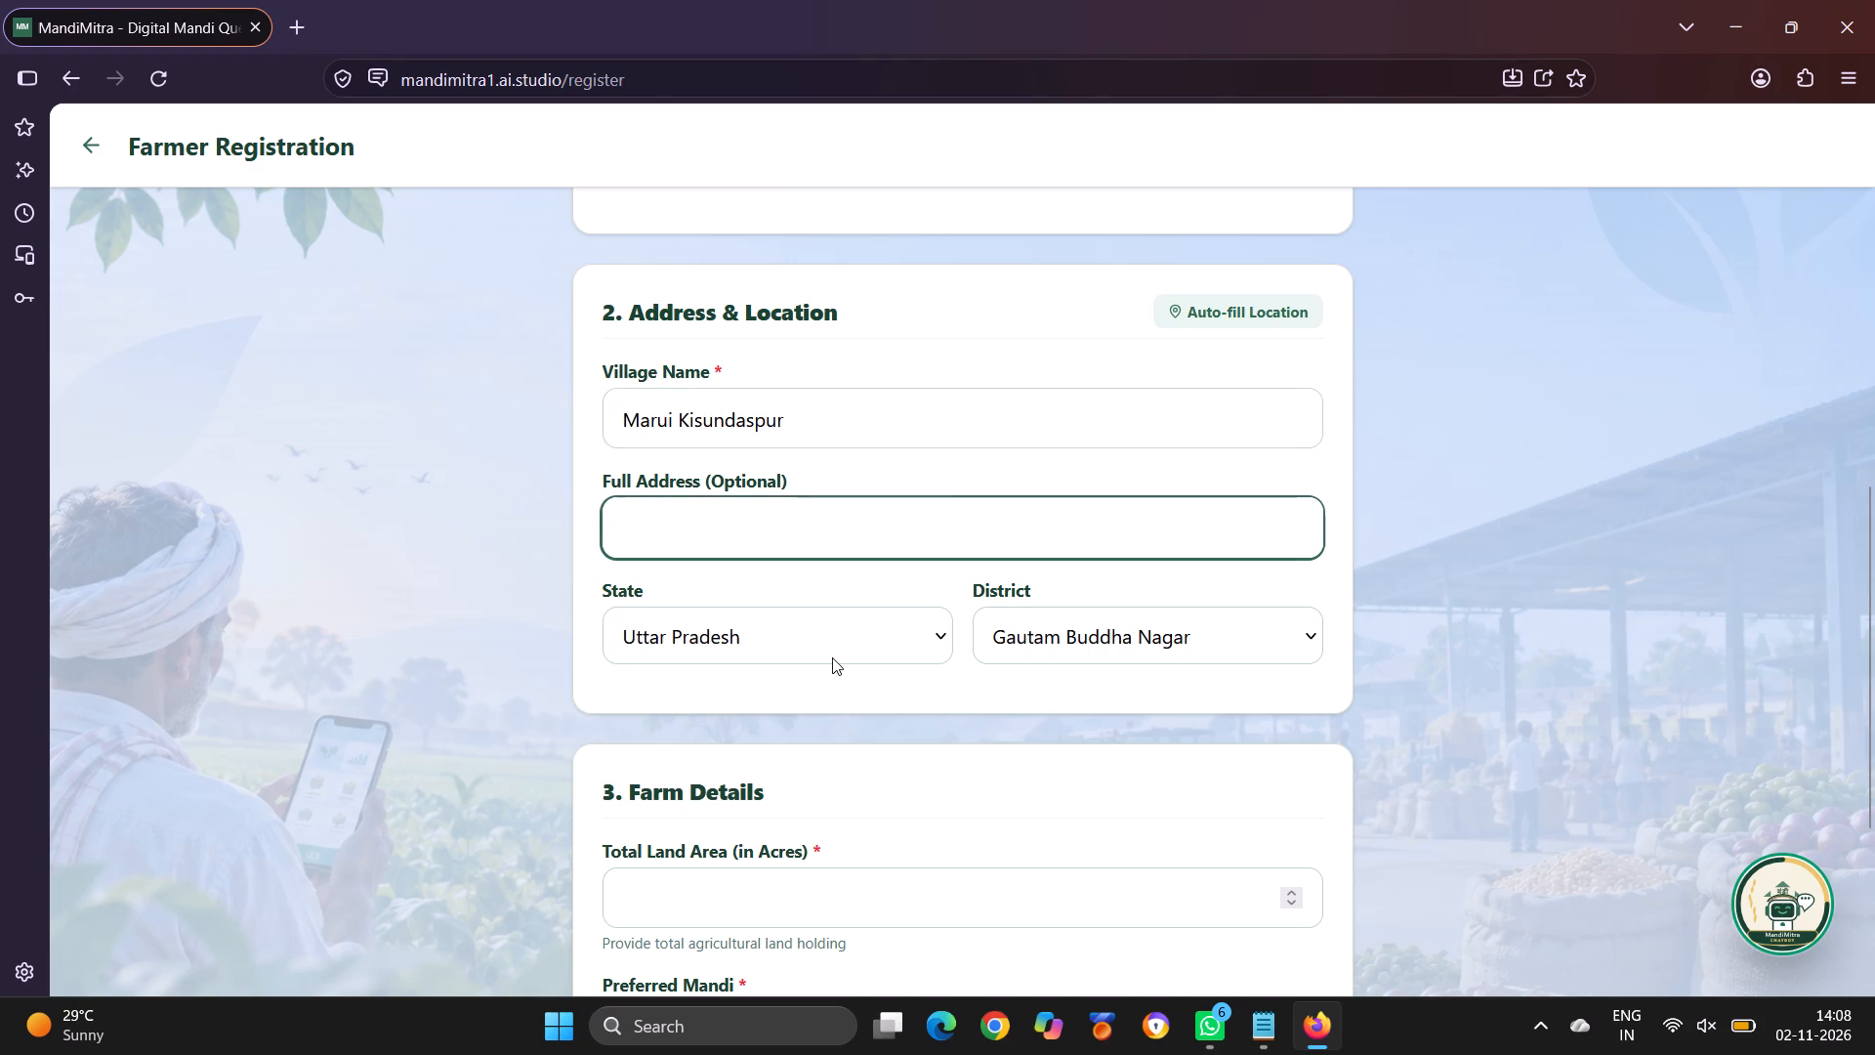
left_click(1162, 612)
scroll(1123, 500, "down", 1)
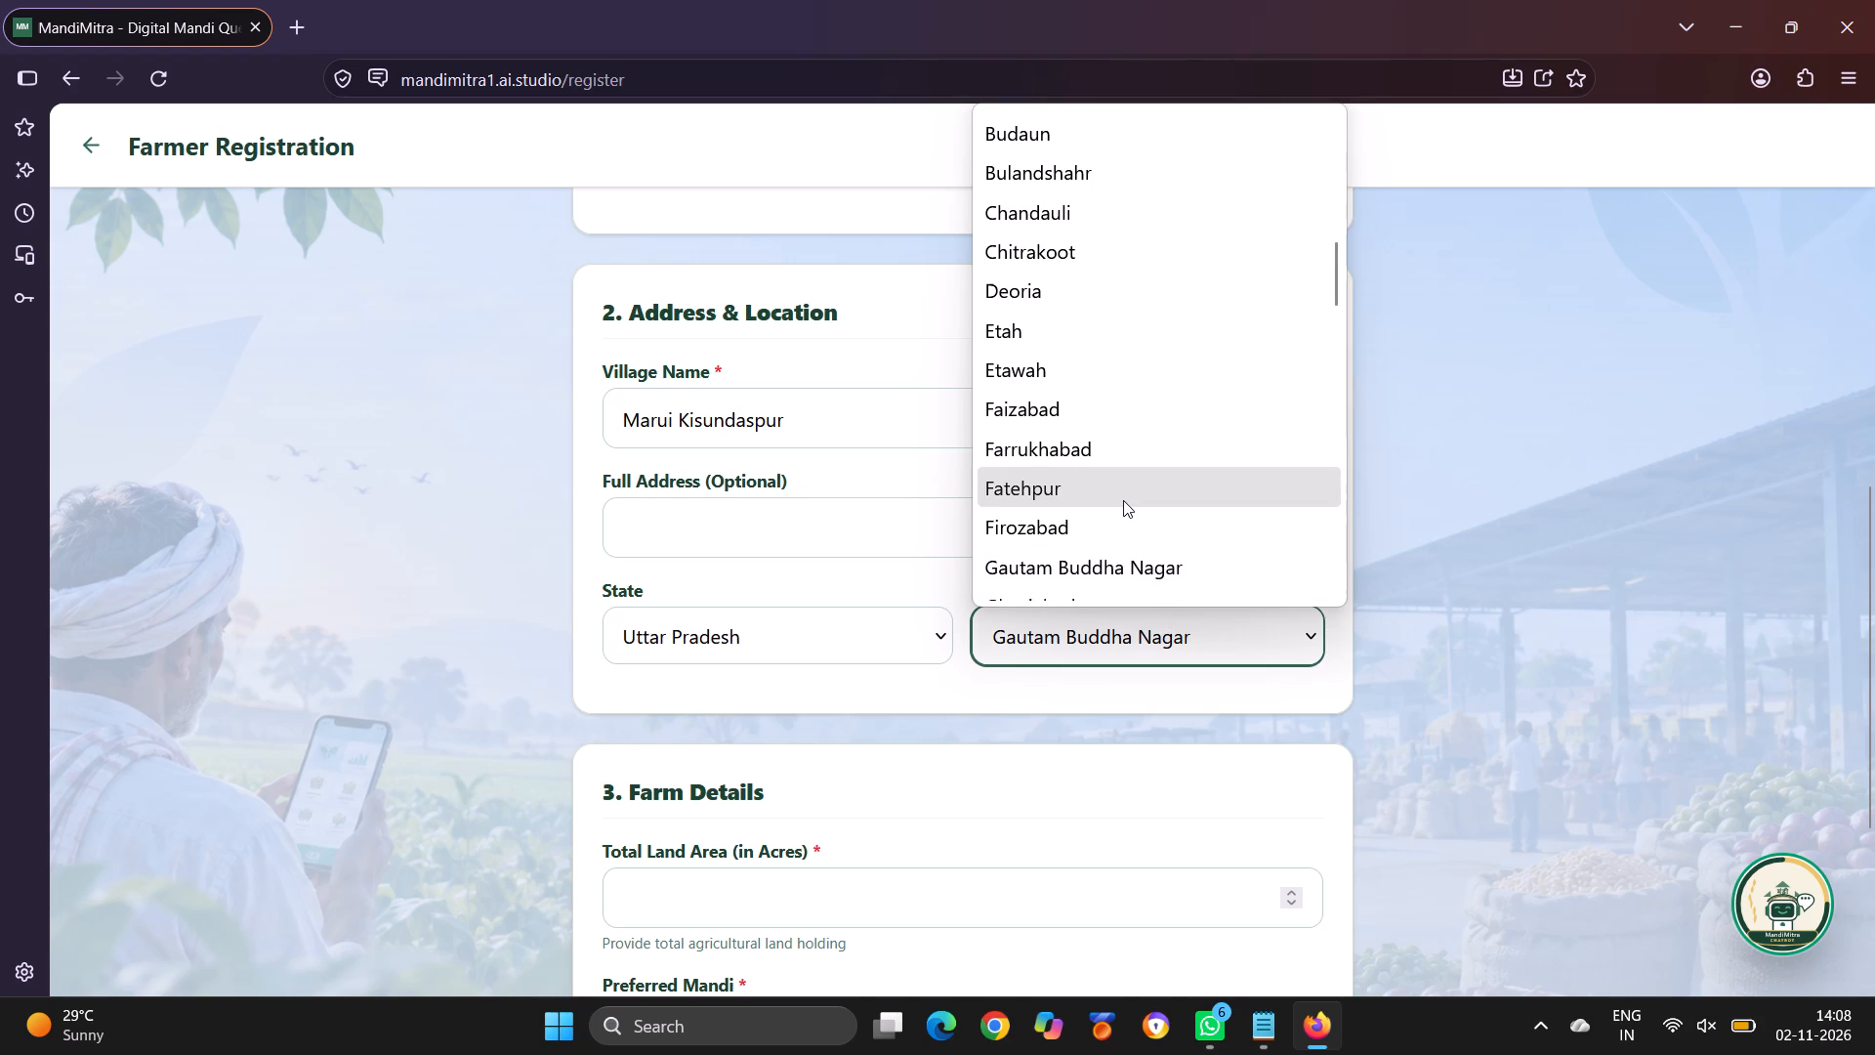
scroll(1123, 500, "down", 8)
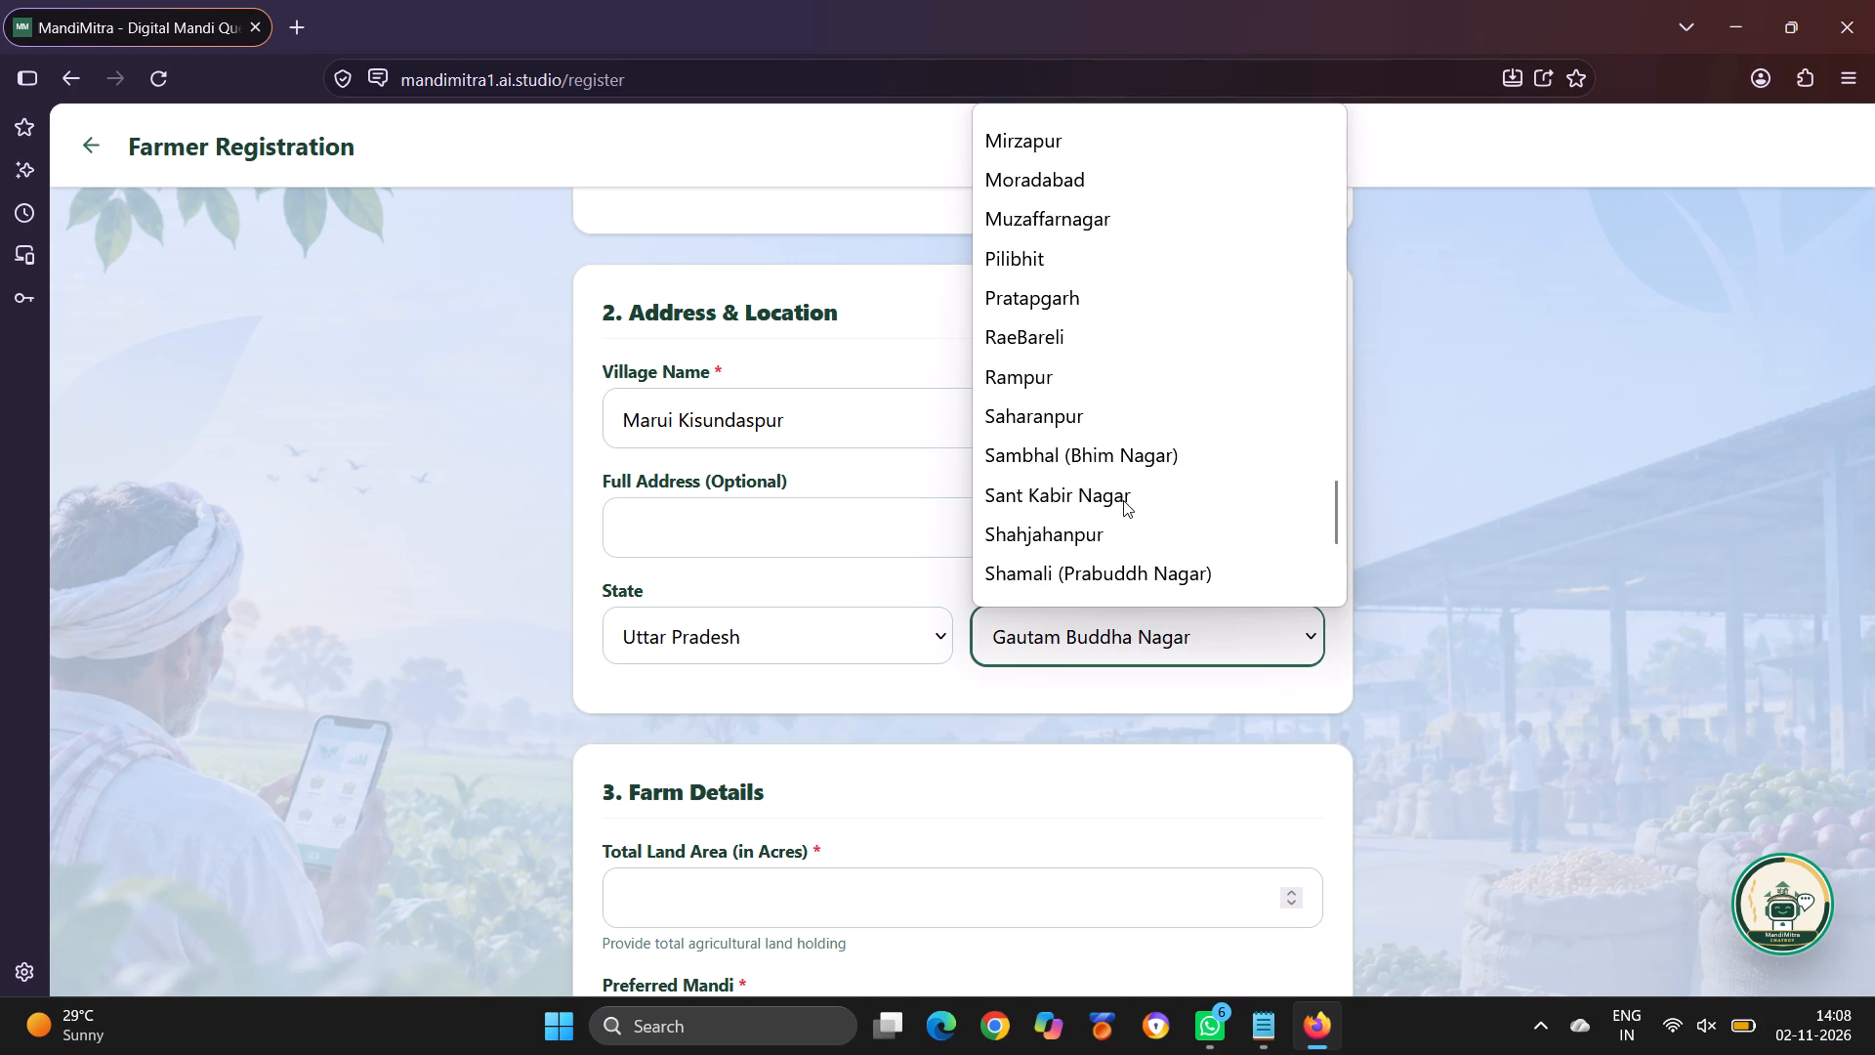
scroll(1123, 500, "down", 3)
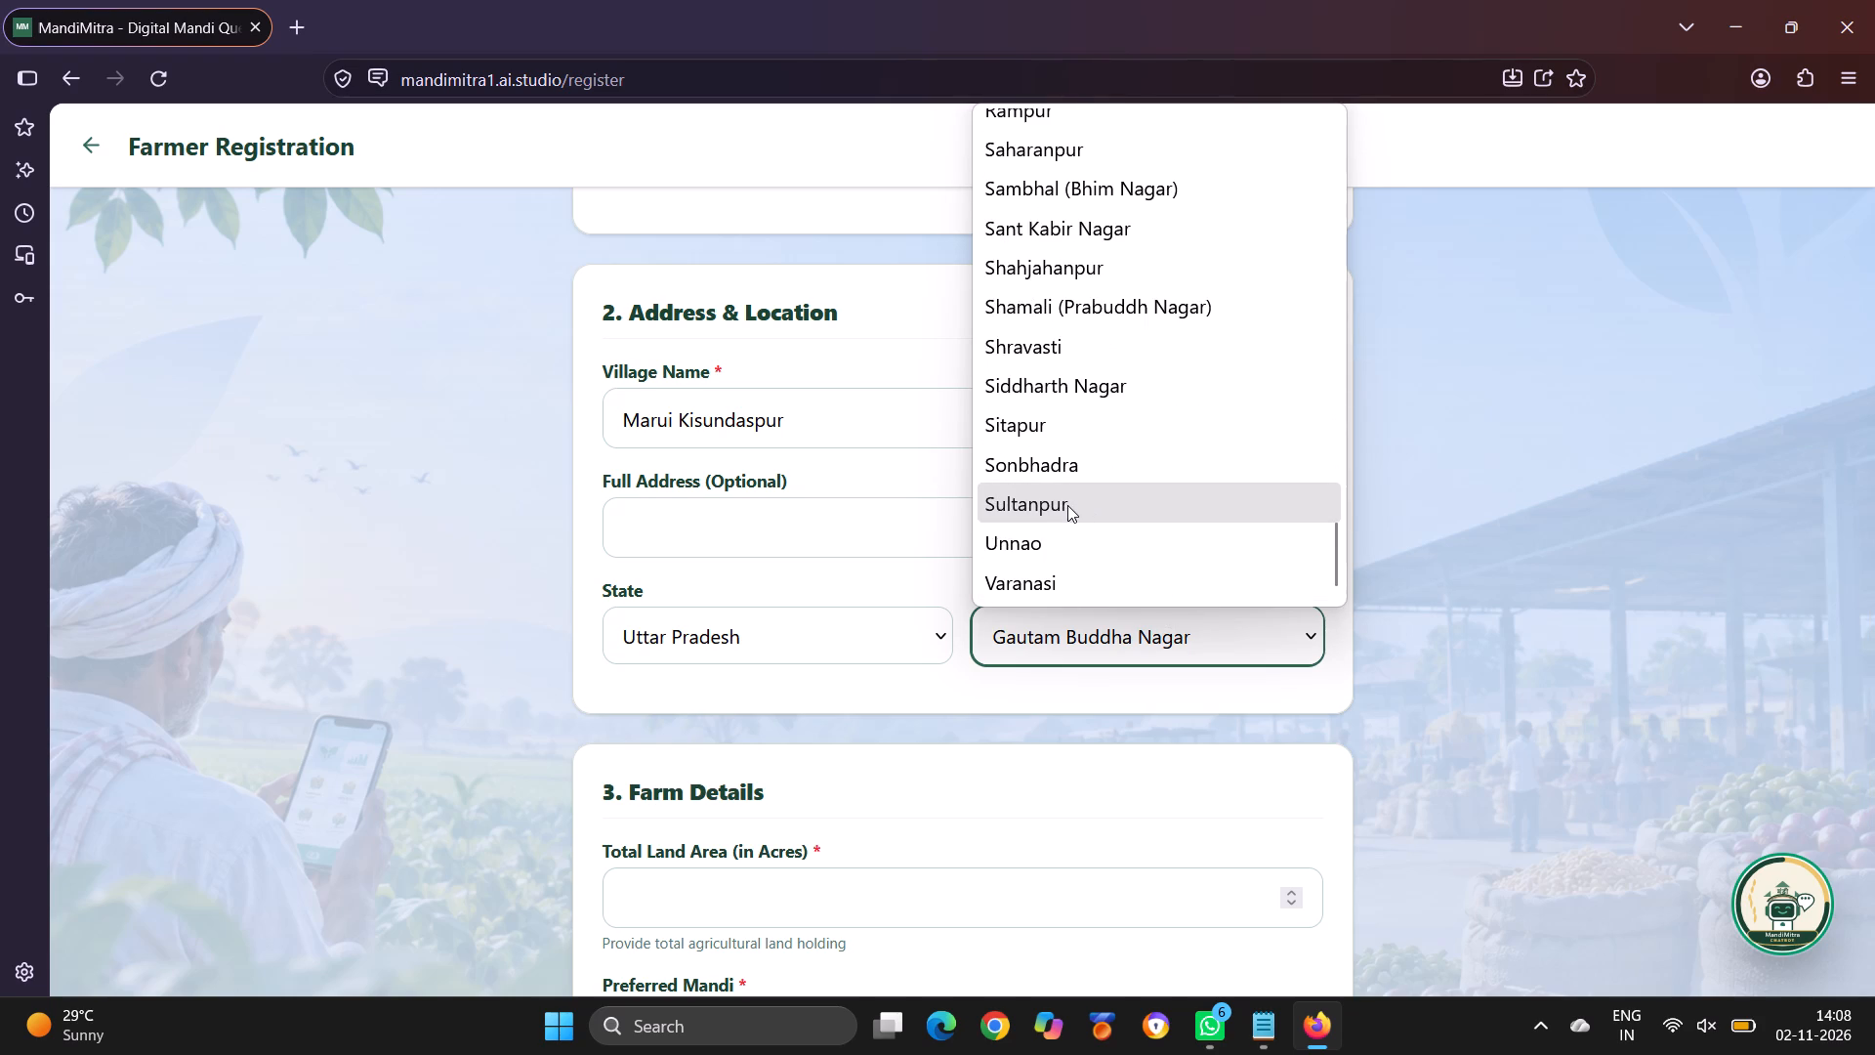
left_click(1067, 505)
Under Farm Details, enter a total land area of 521 acres and choose Varanasi Mandi as the preferred mandi.
scroll(894, 809, "down", 3)
left_click(878, 538)
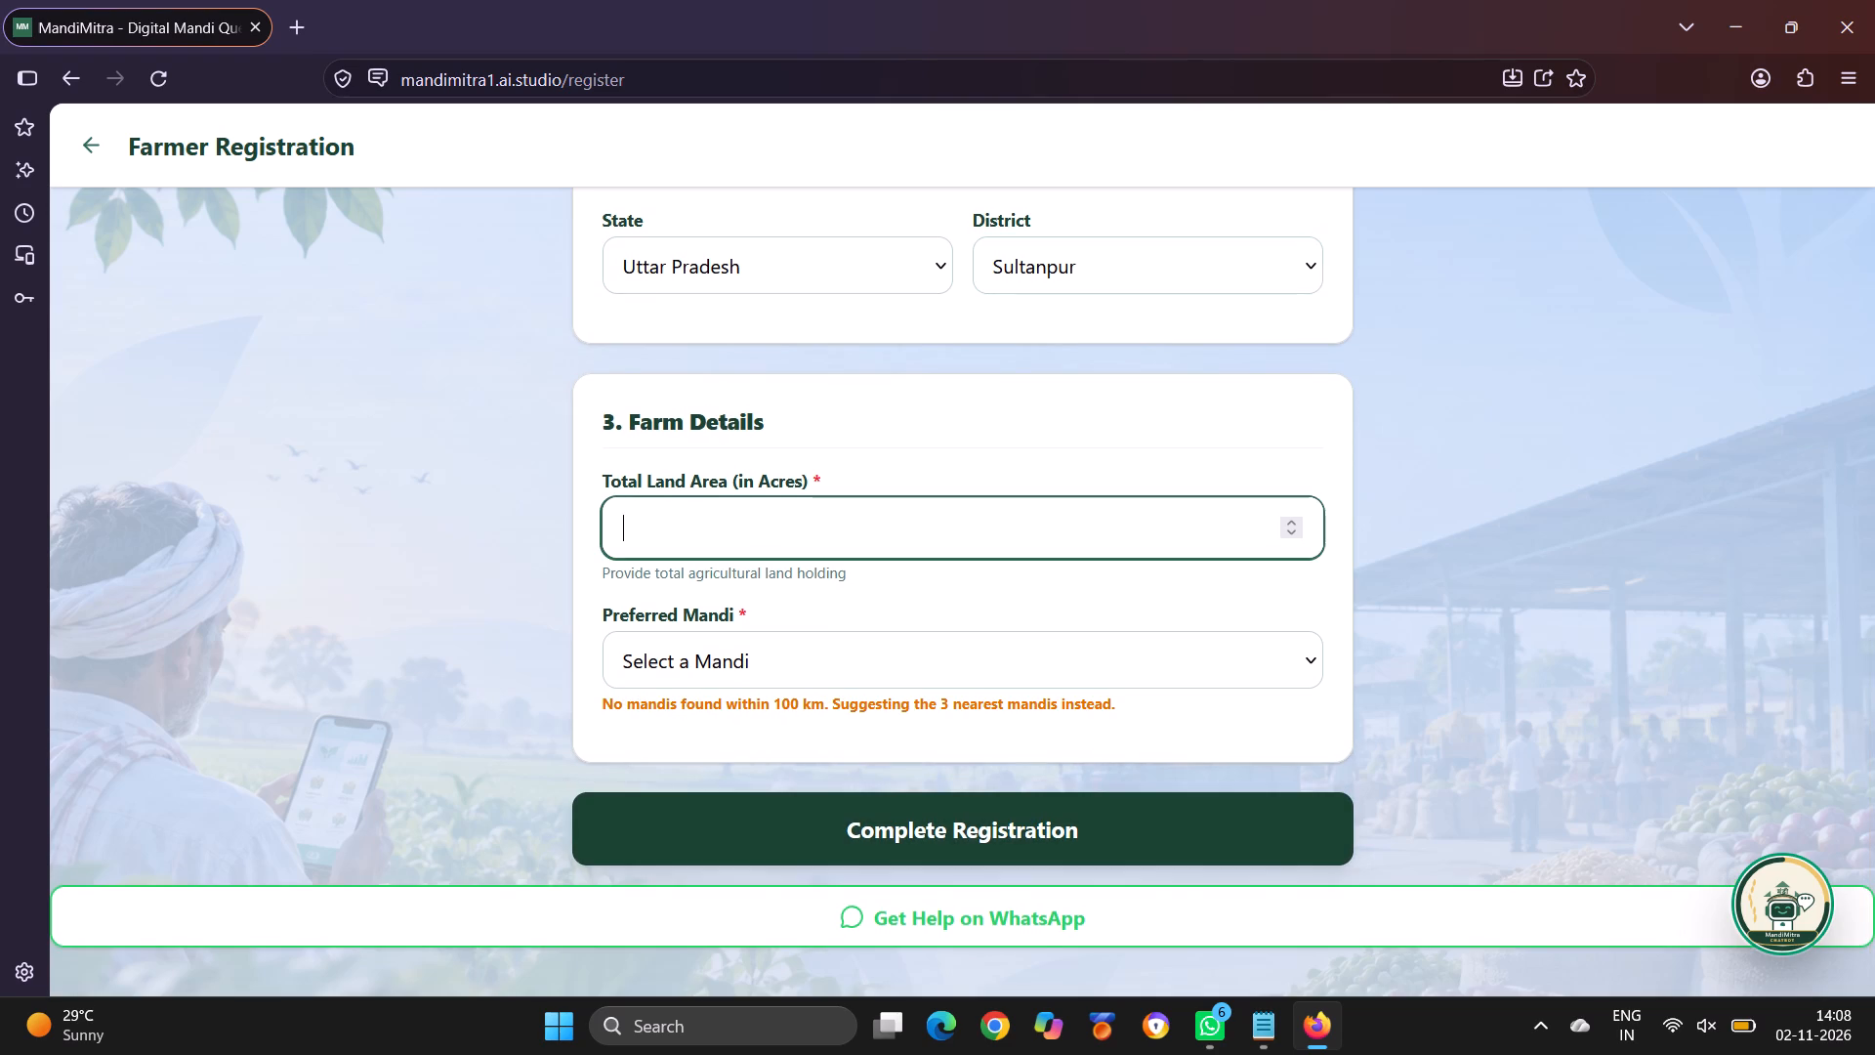
type("521")
left_click(851, 654)
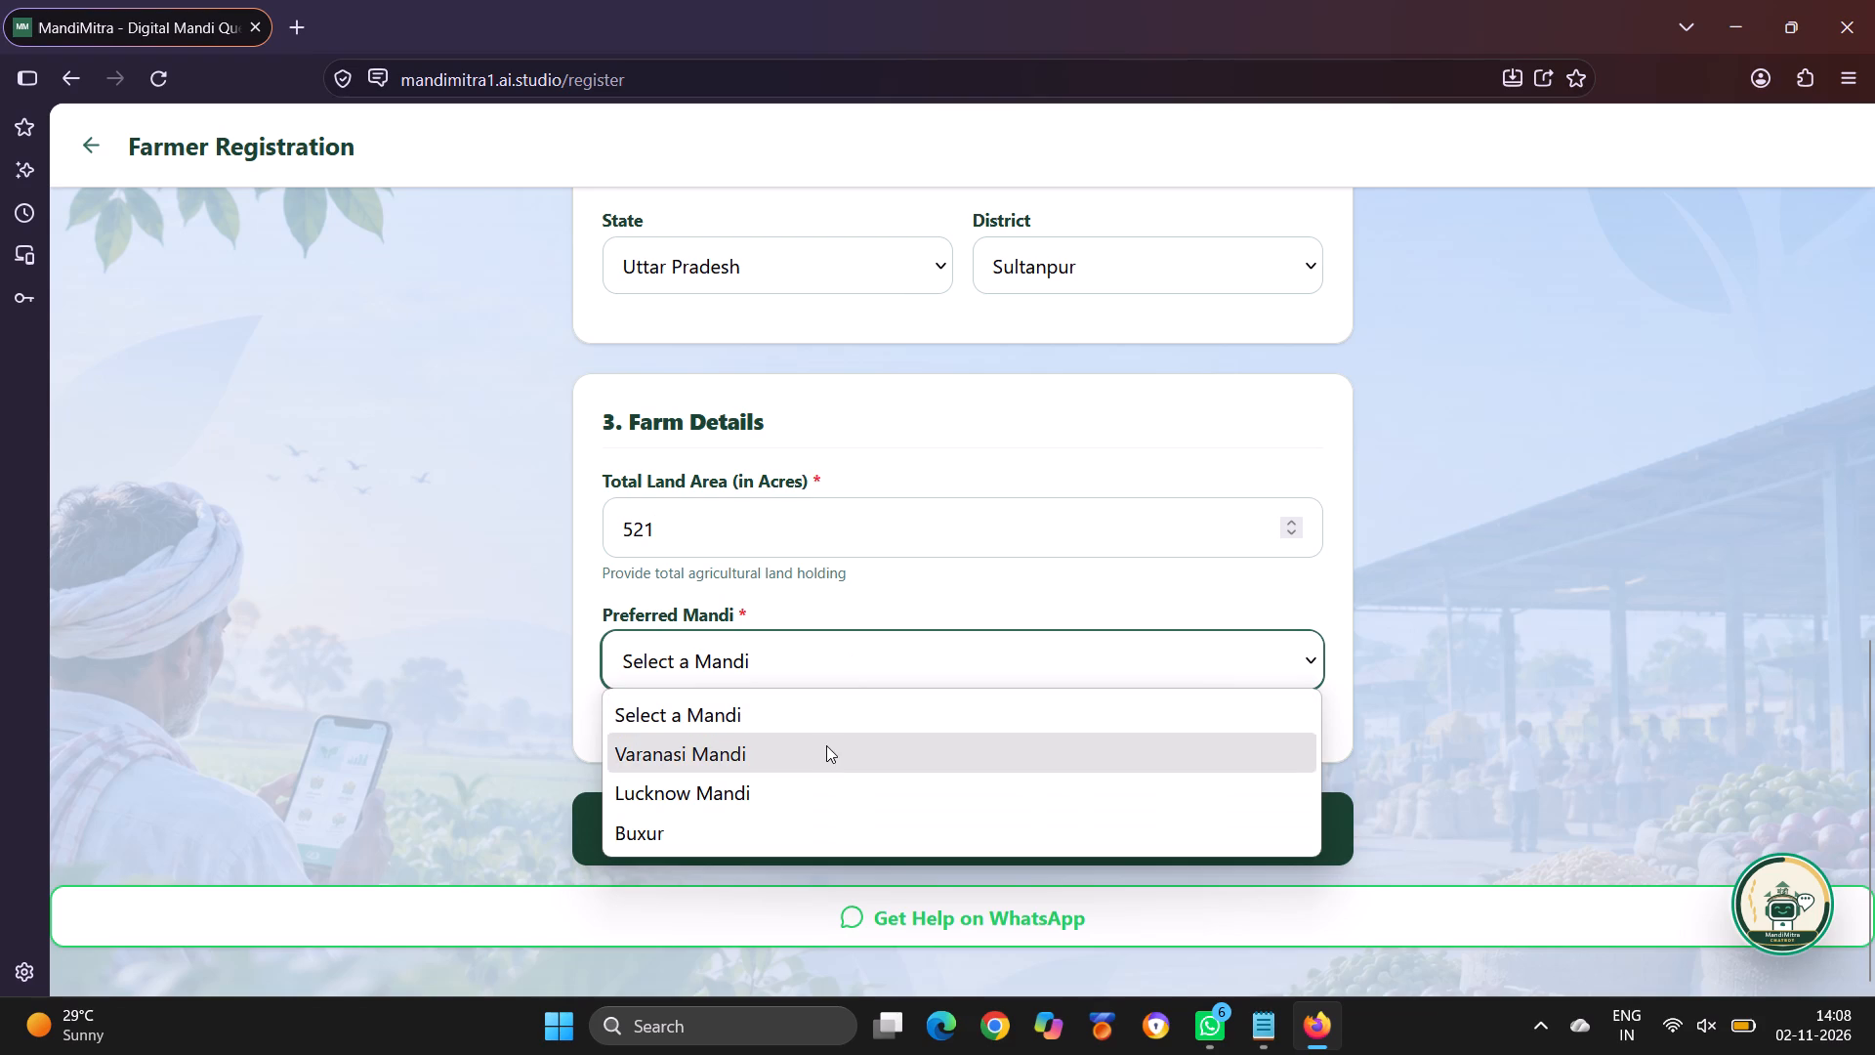
left_click(813, 766)
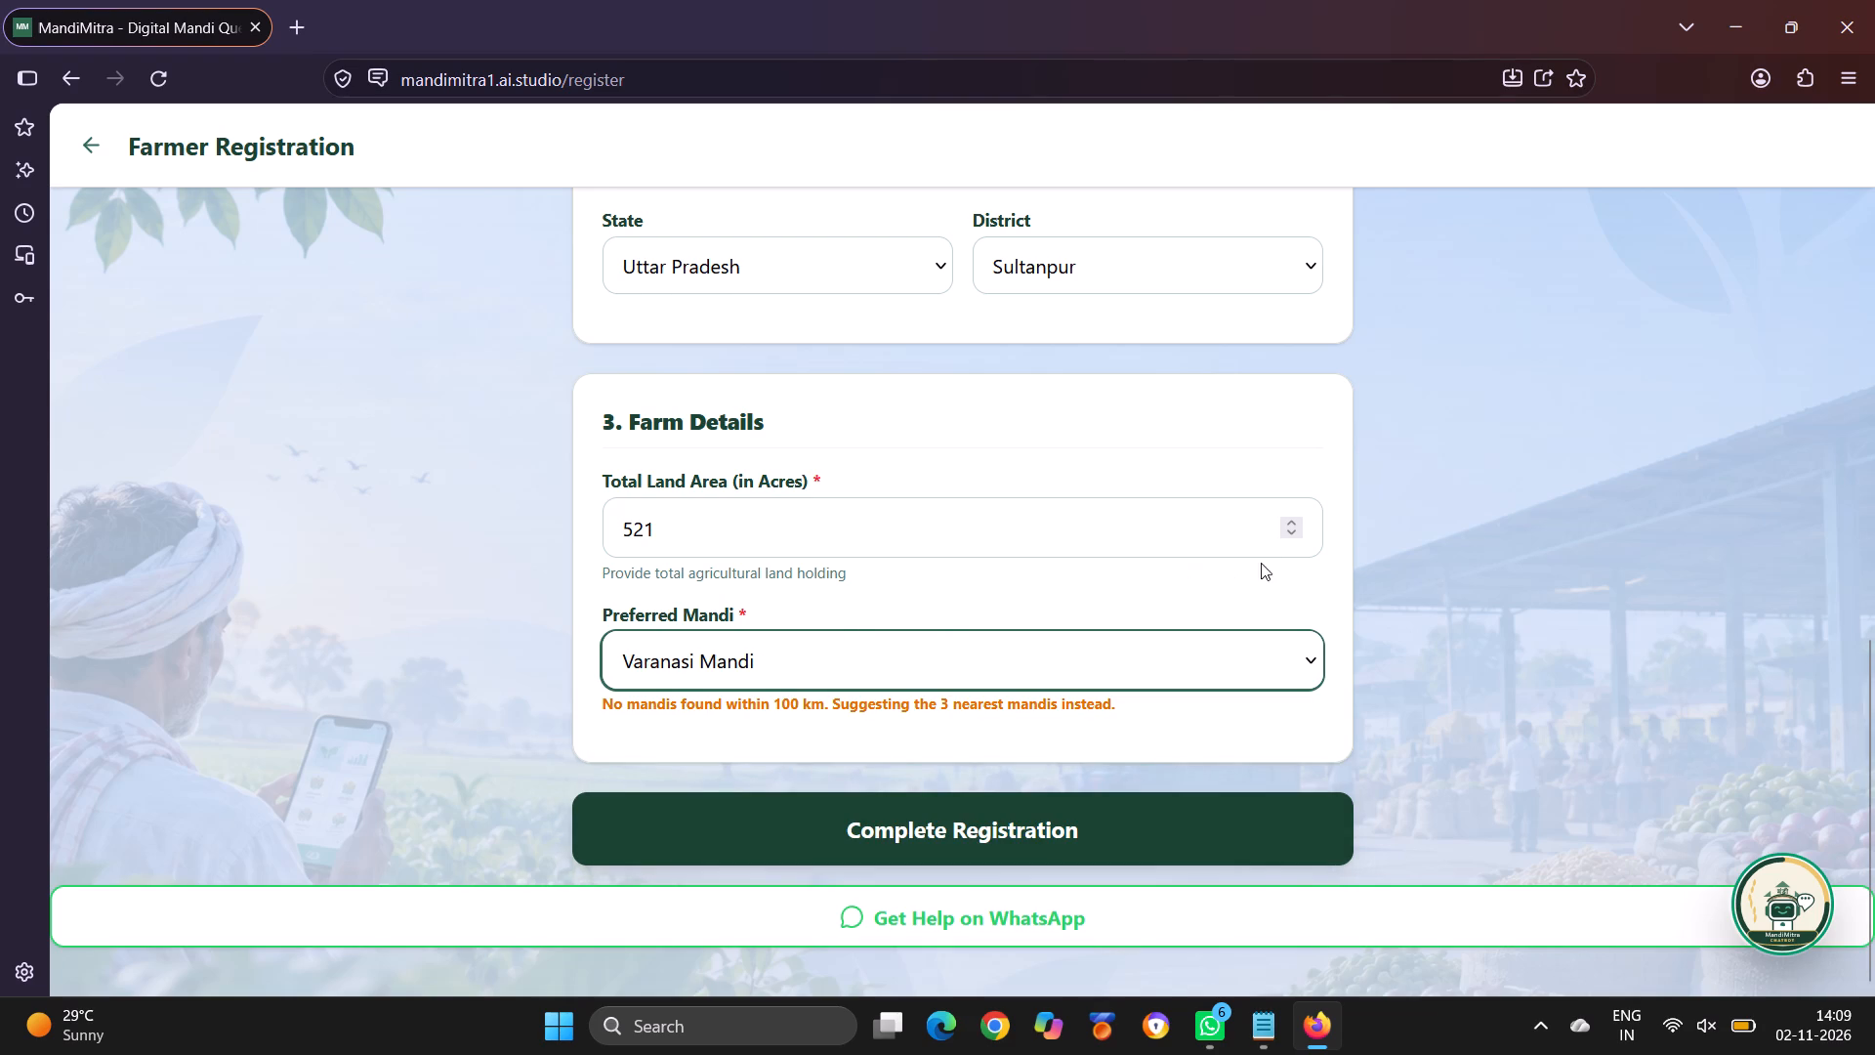
Change the total land area to 500 acres.
left_click(1304, 527)
left_click(1294, 528)
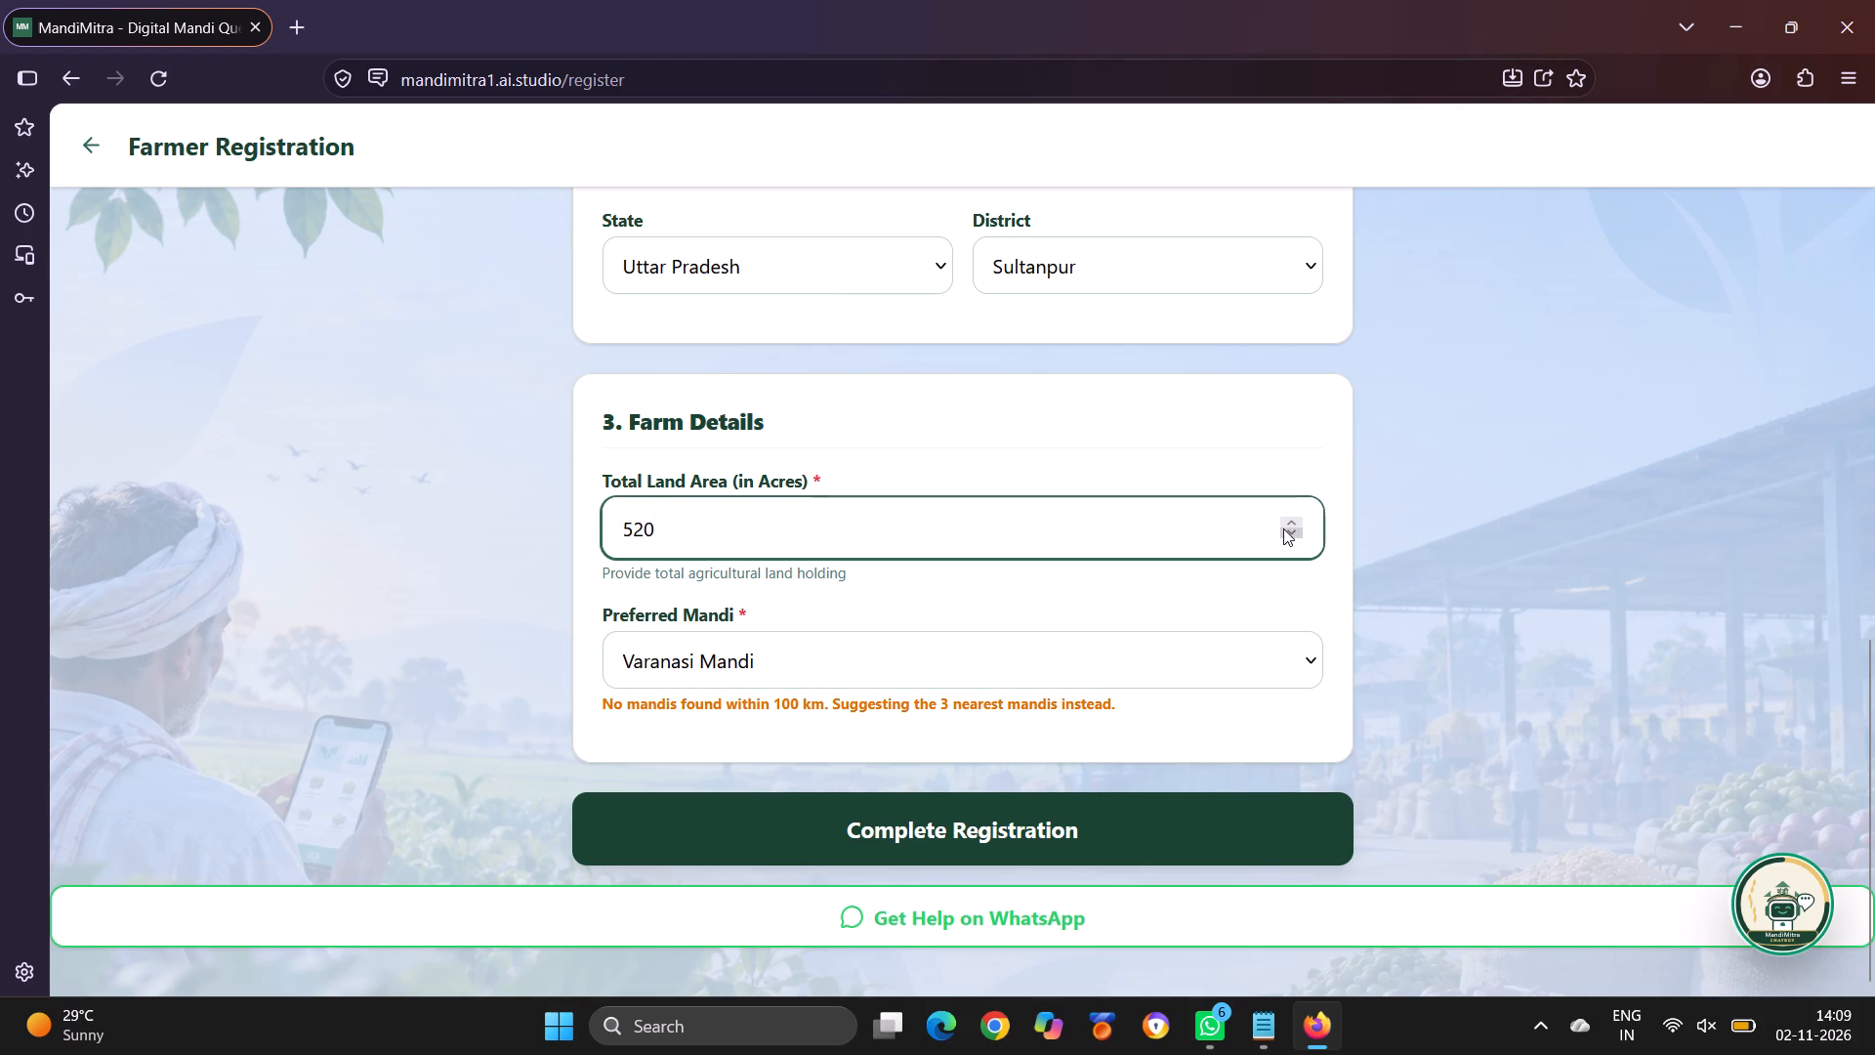
left_click(1283, 528)
left_click(1286, 525)
left_click(962, 500)
key("BackSpace")
key("BackSpace")
type("00")
Submit the farmer registration form, keeping the chosen preferred mandi.
left_click(1010, 669)
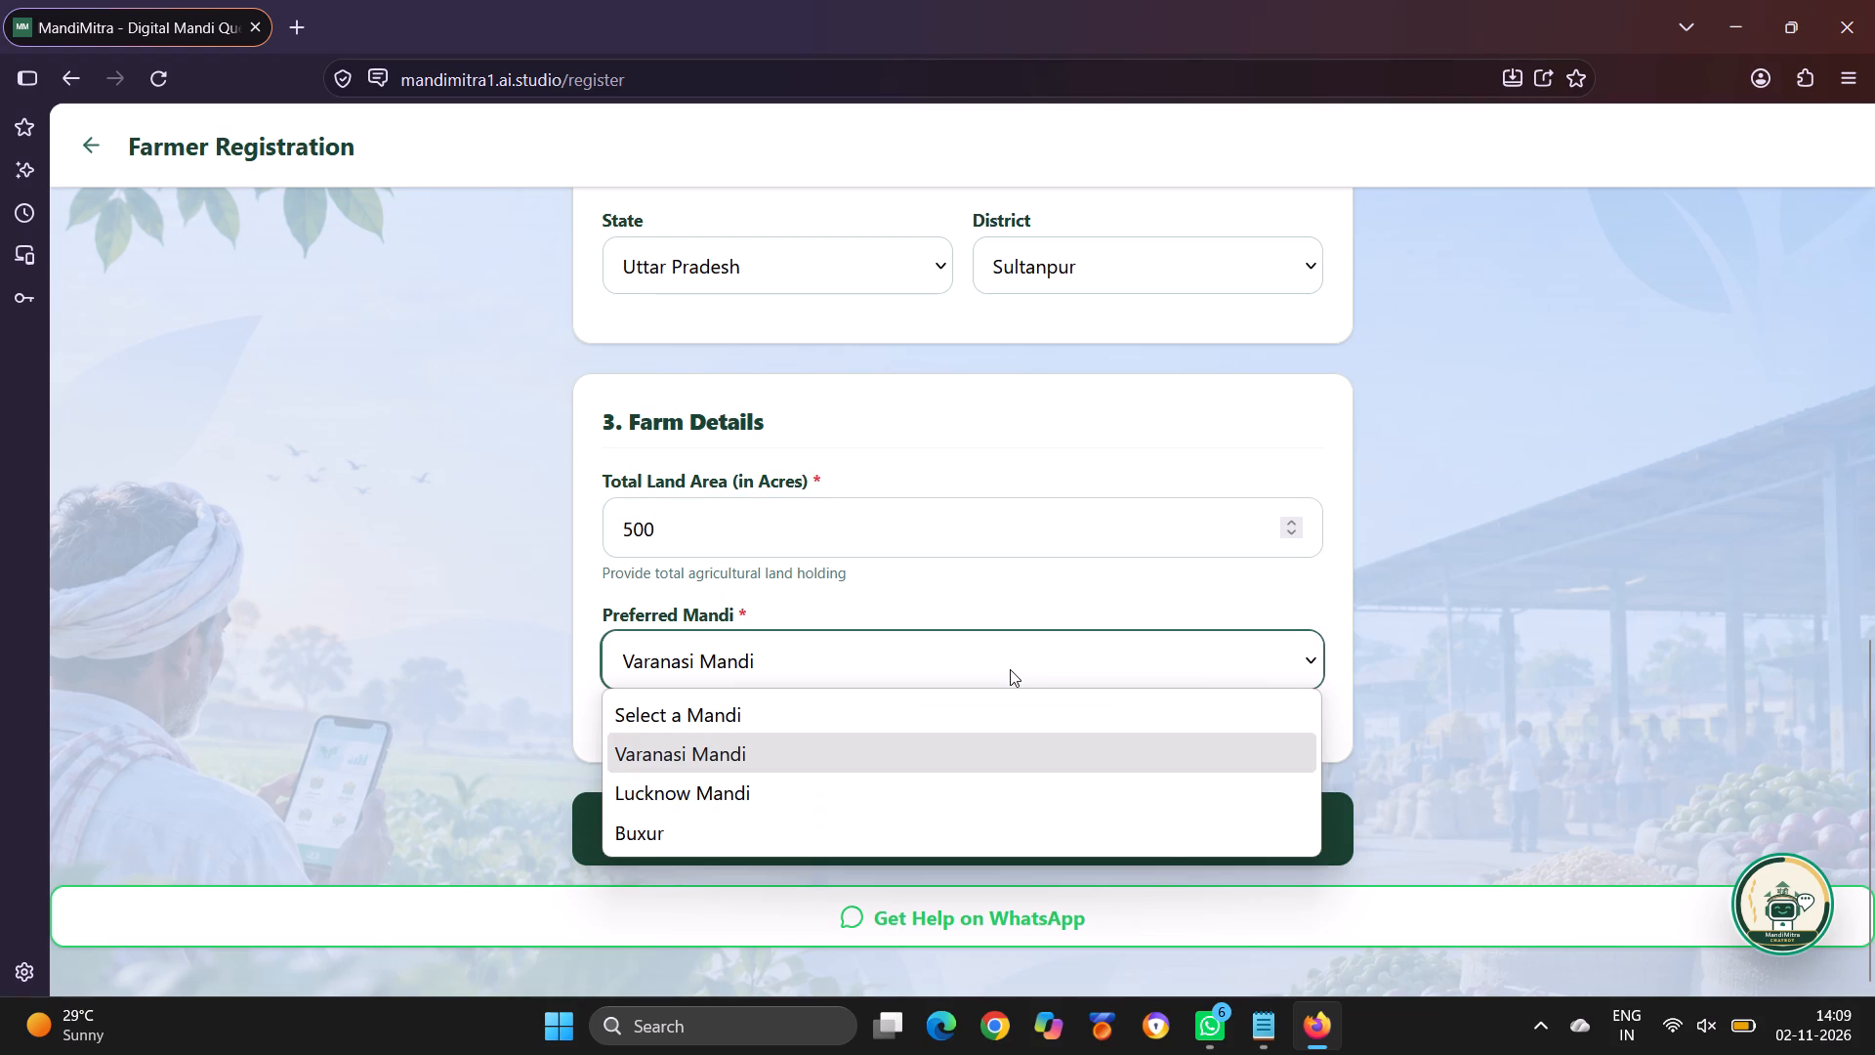
left_click(1410, 710)
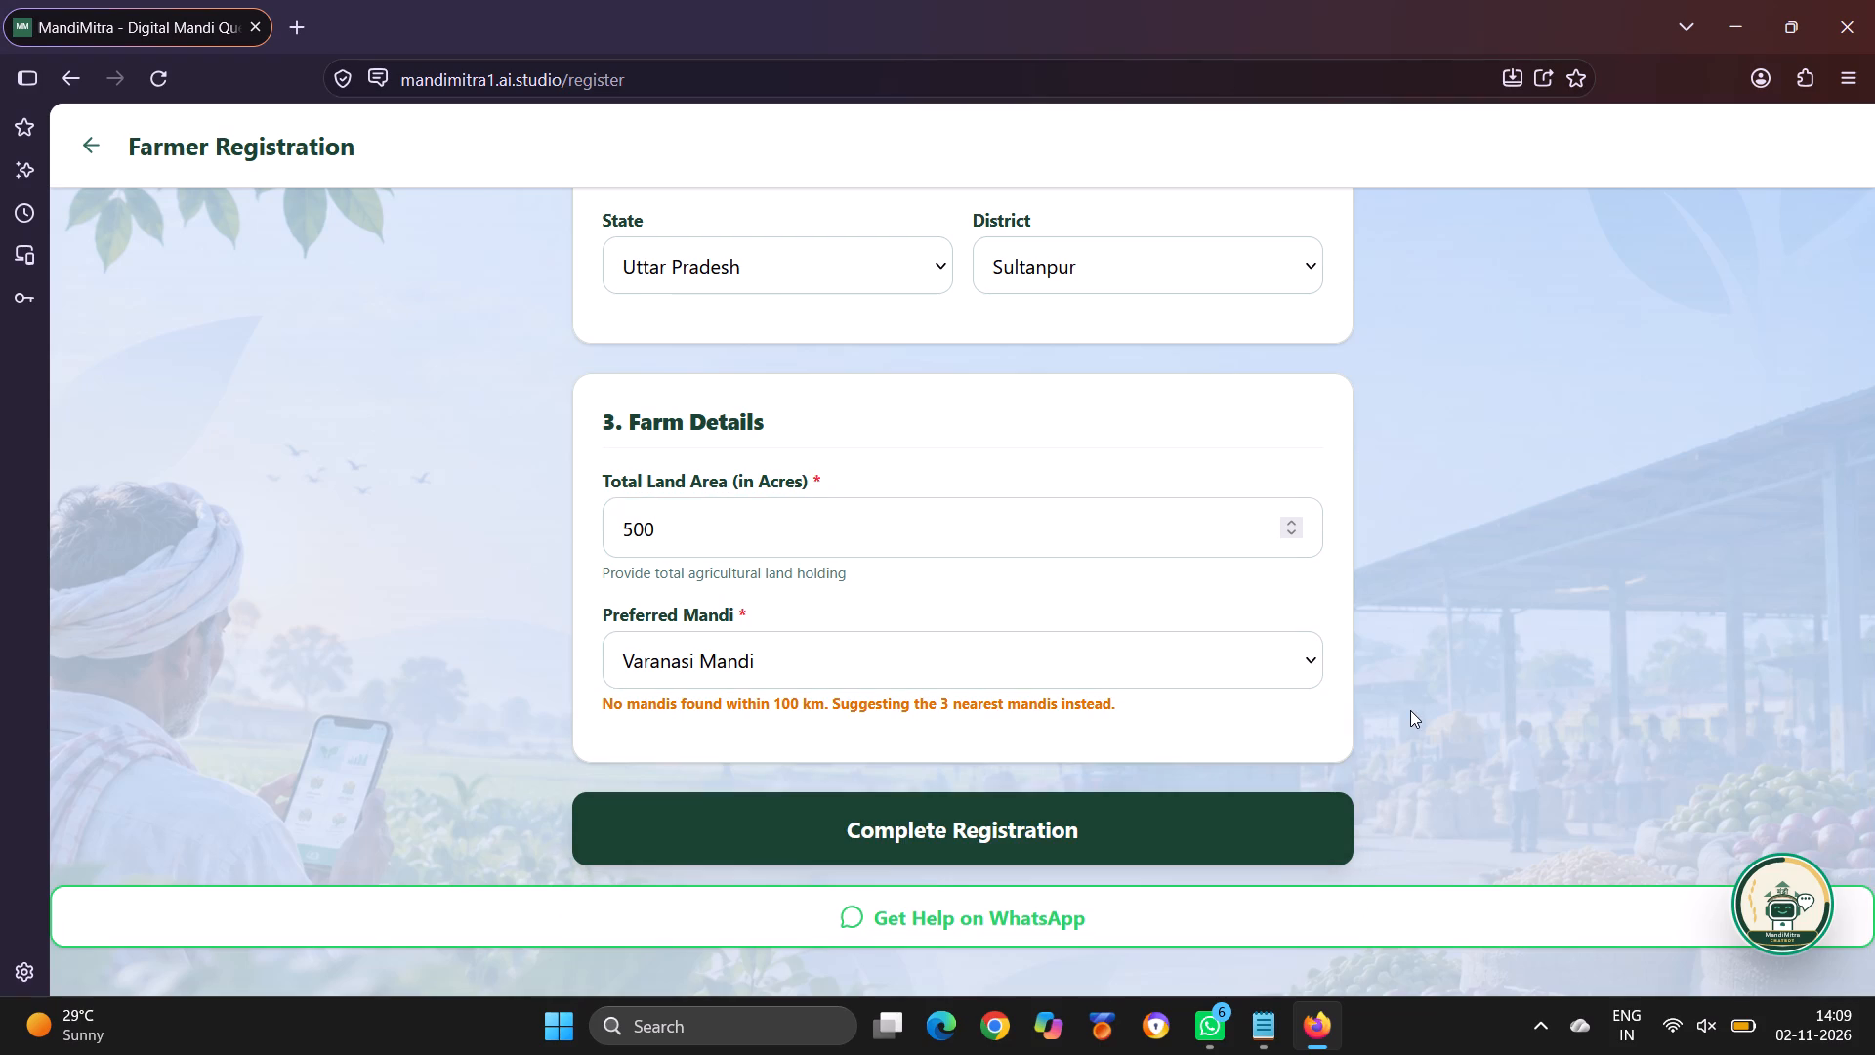
left_click(1050, 832)
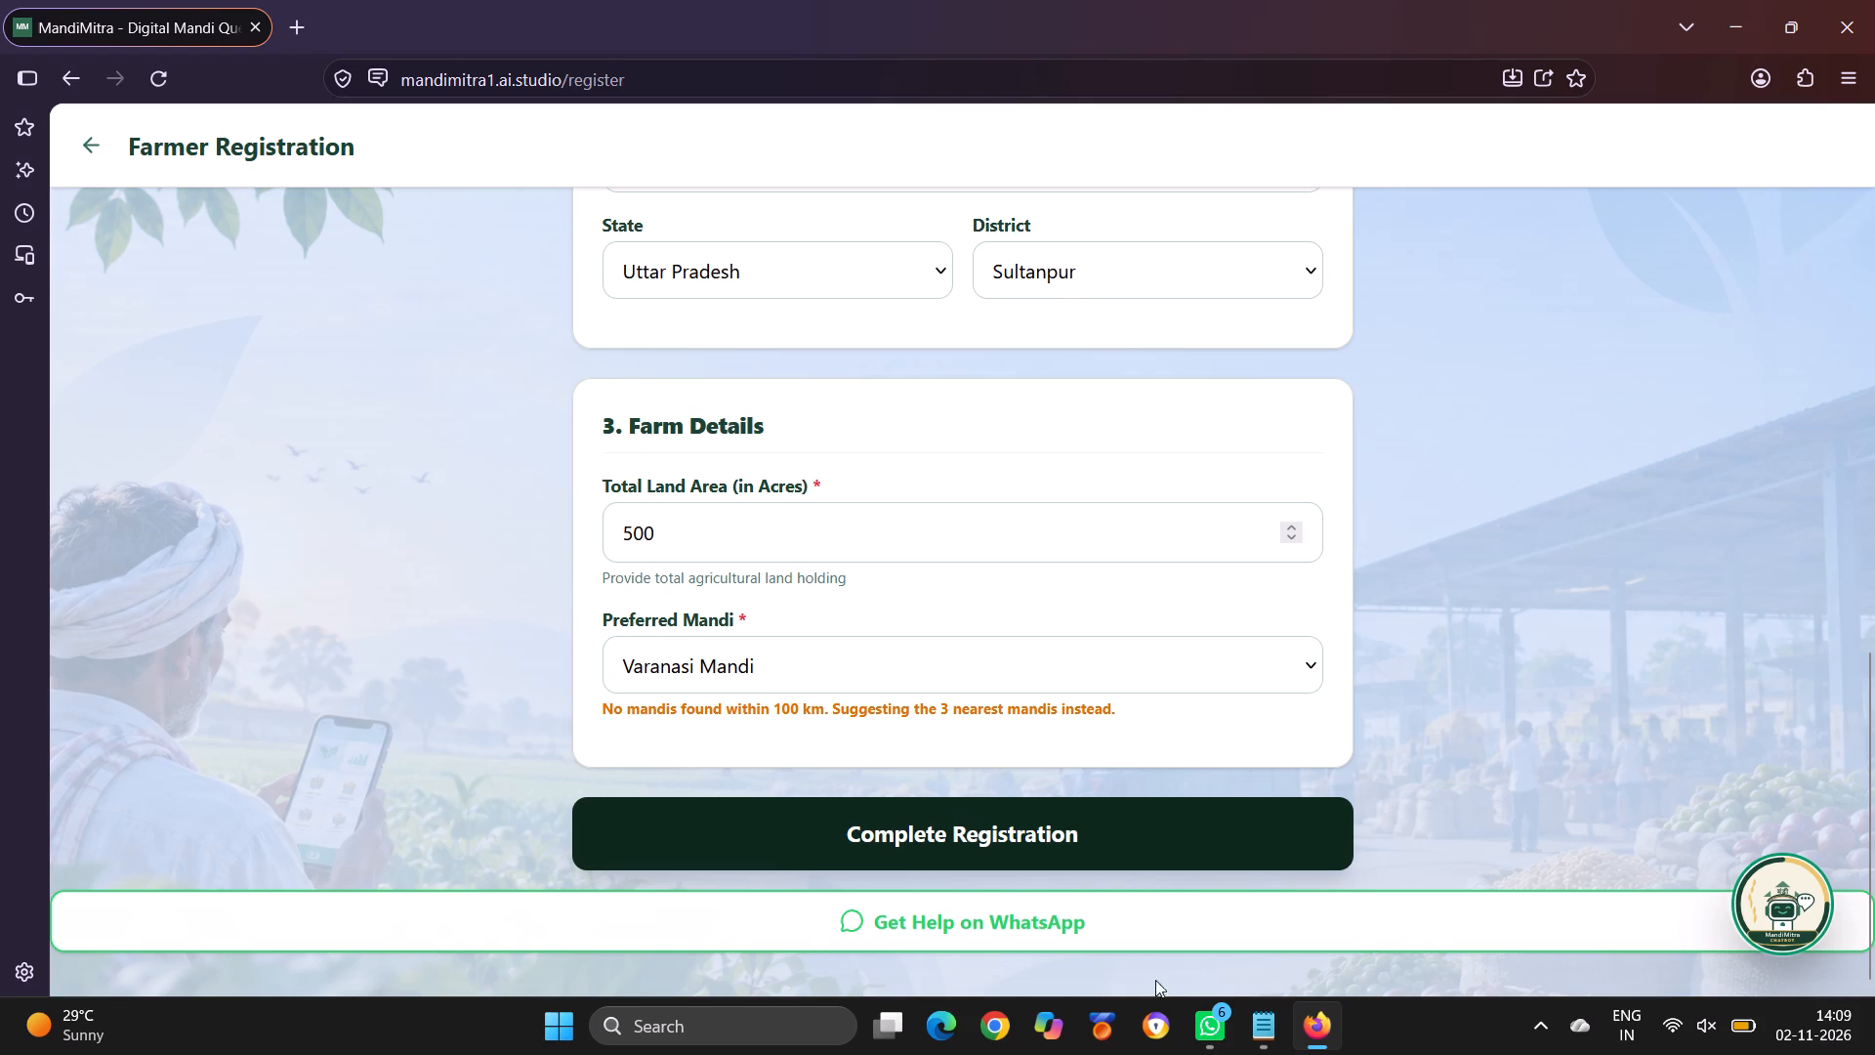
Open the WhatsApp help options from the farmer registration page to view the suggested support topics.
left_click(1053, 950)
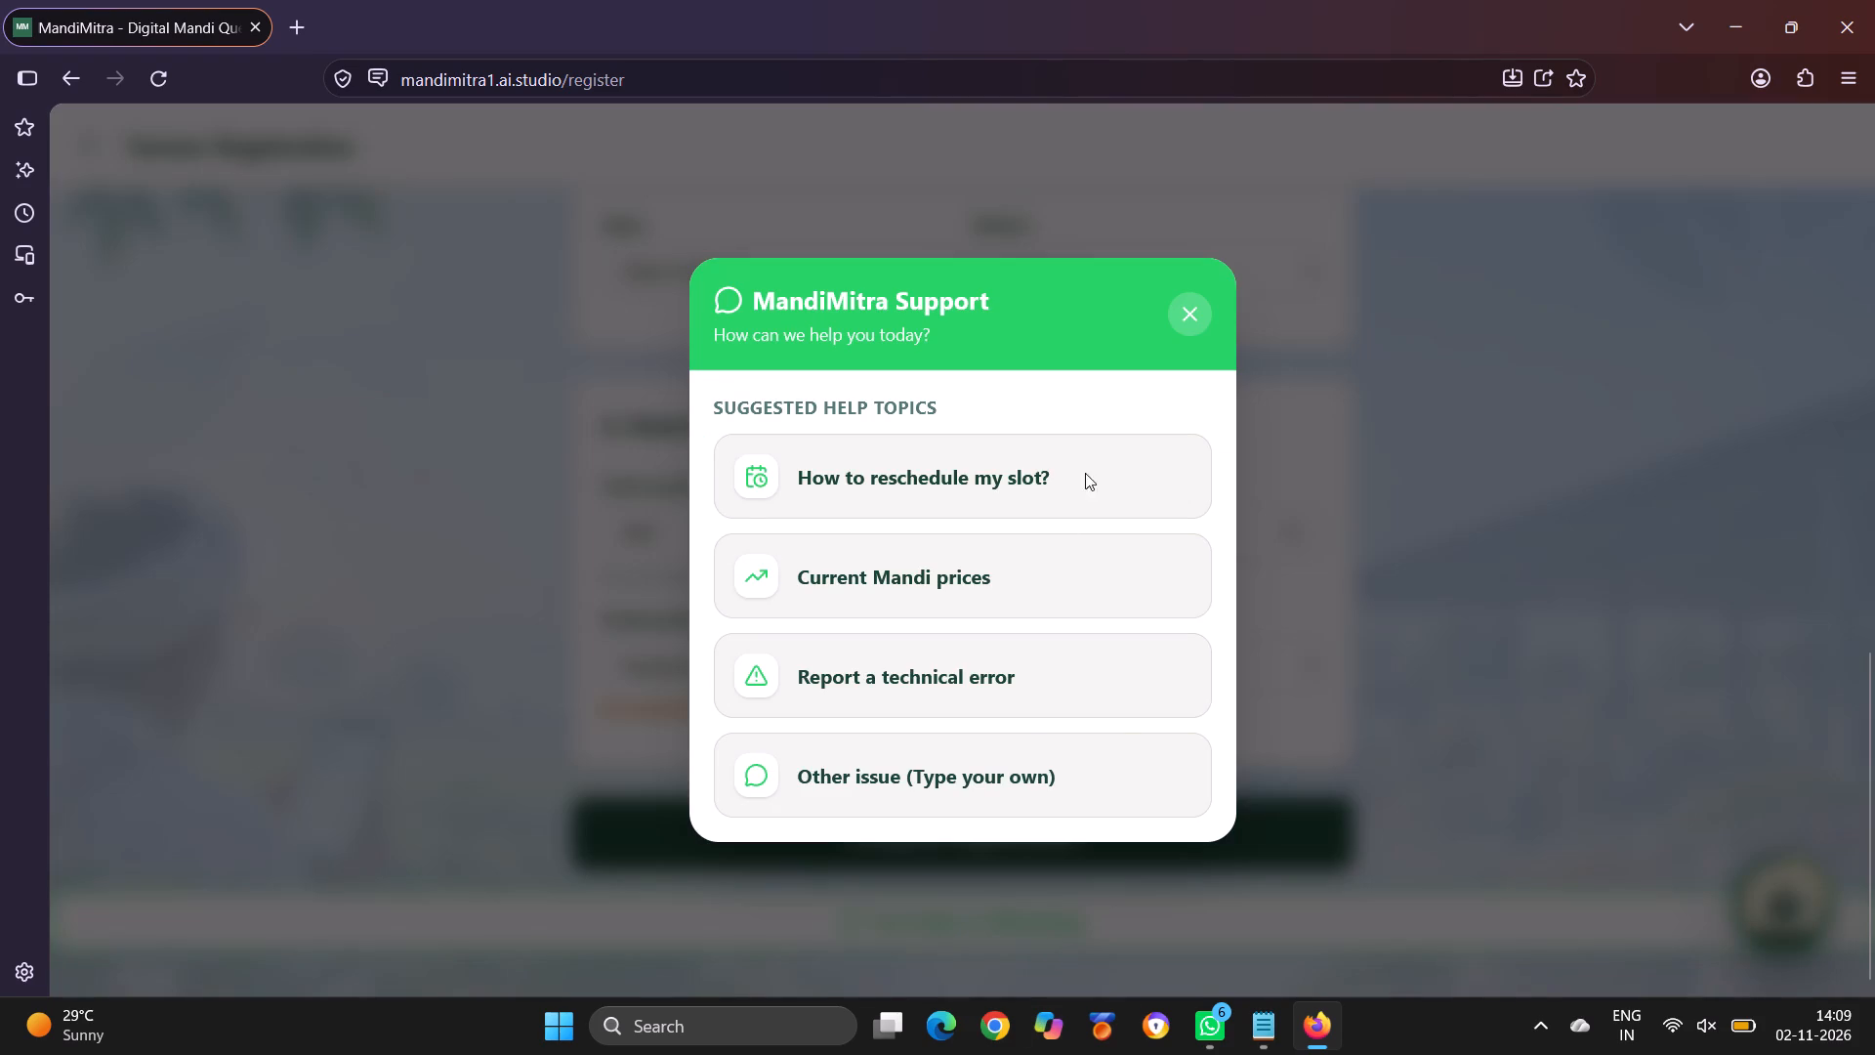
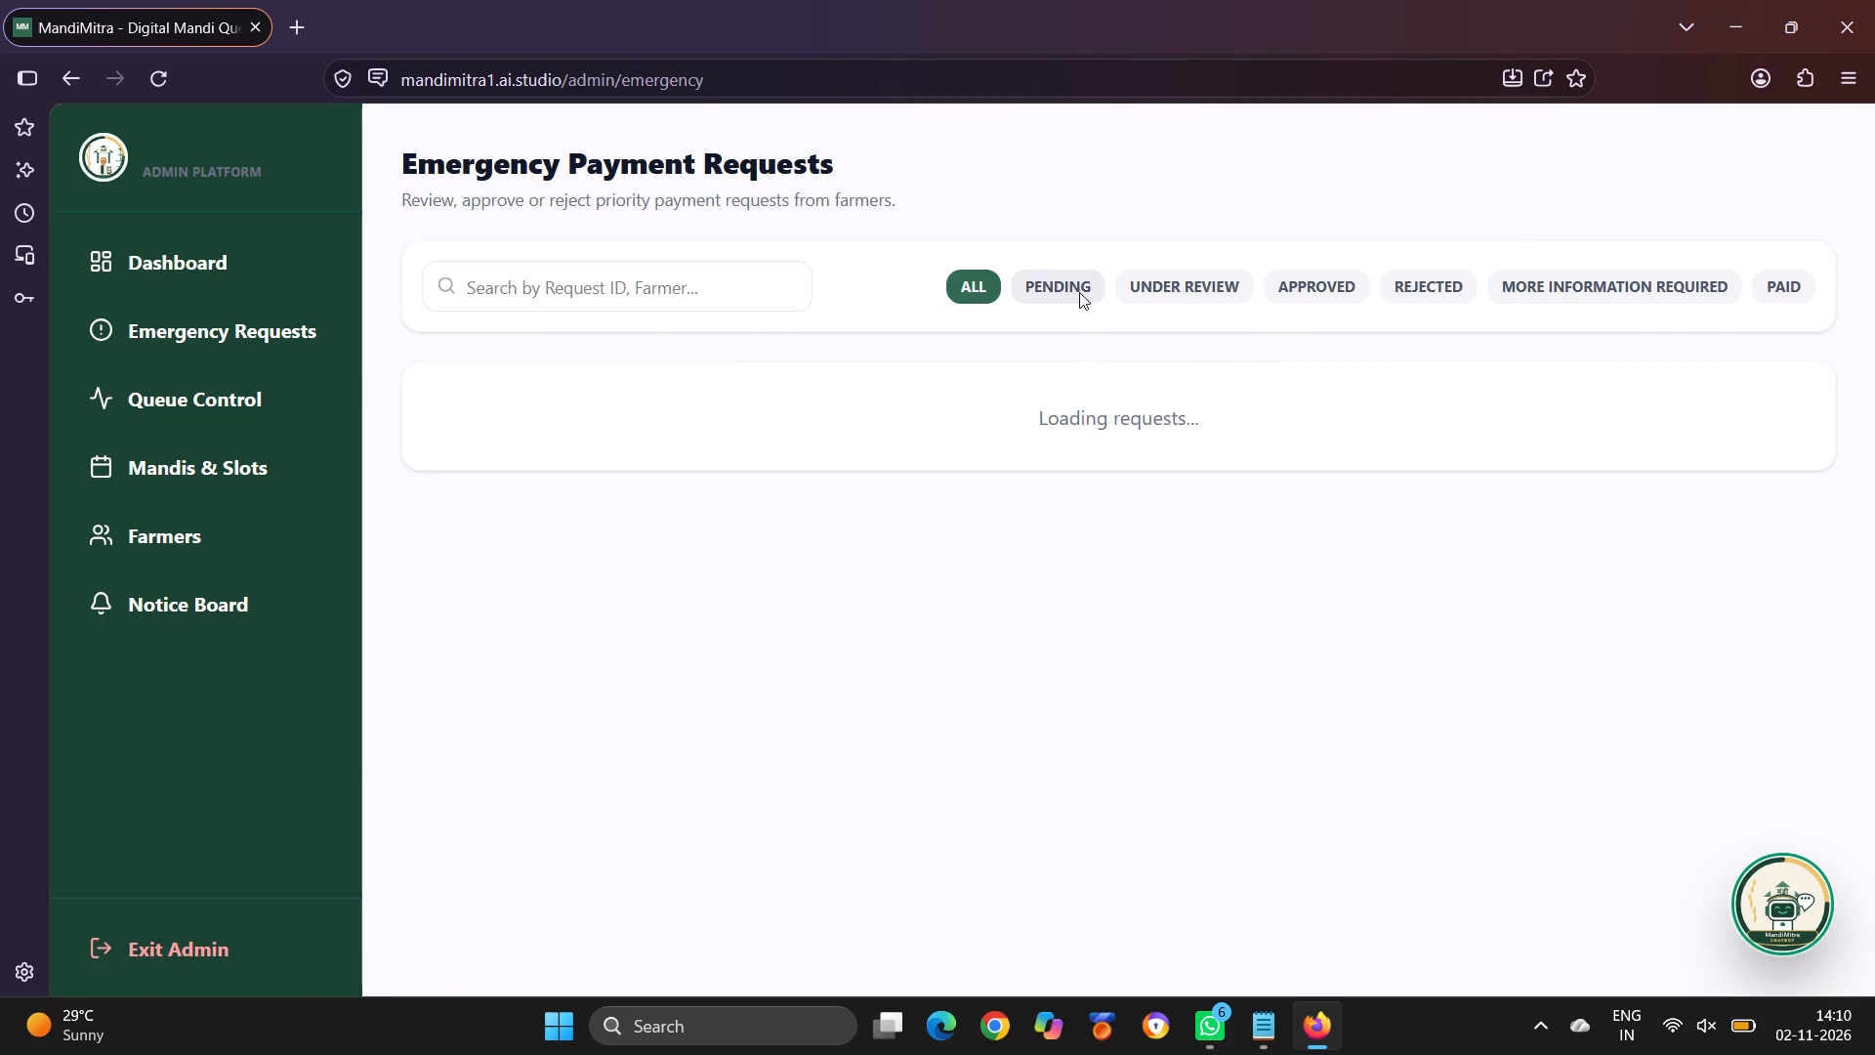
Check the emergency payment requests under each status filter in turn, from Pending through to Paid.
left_click(1079, 292)
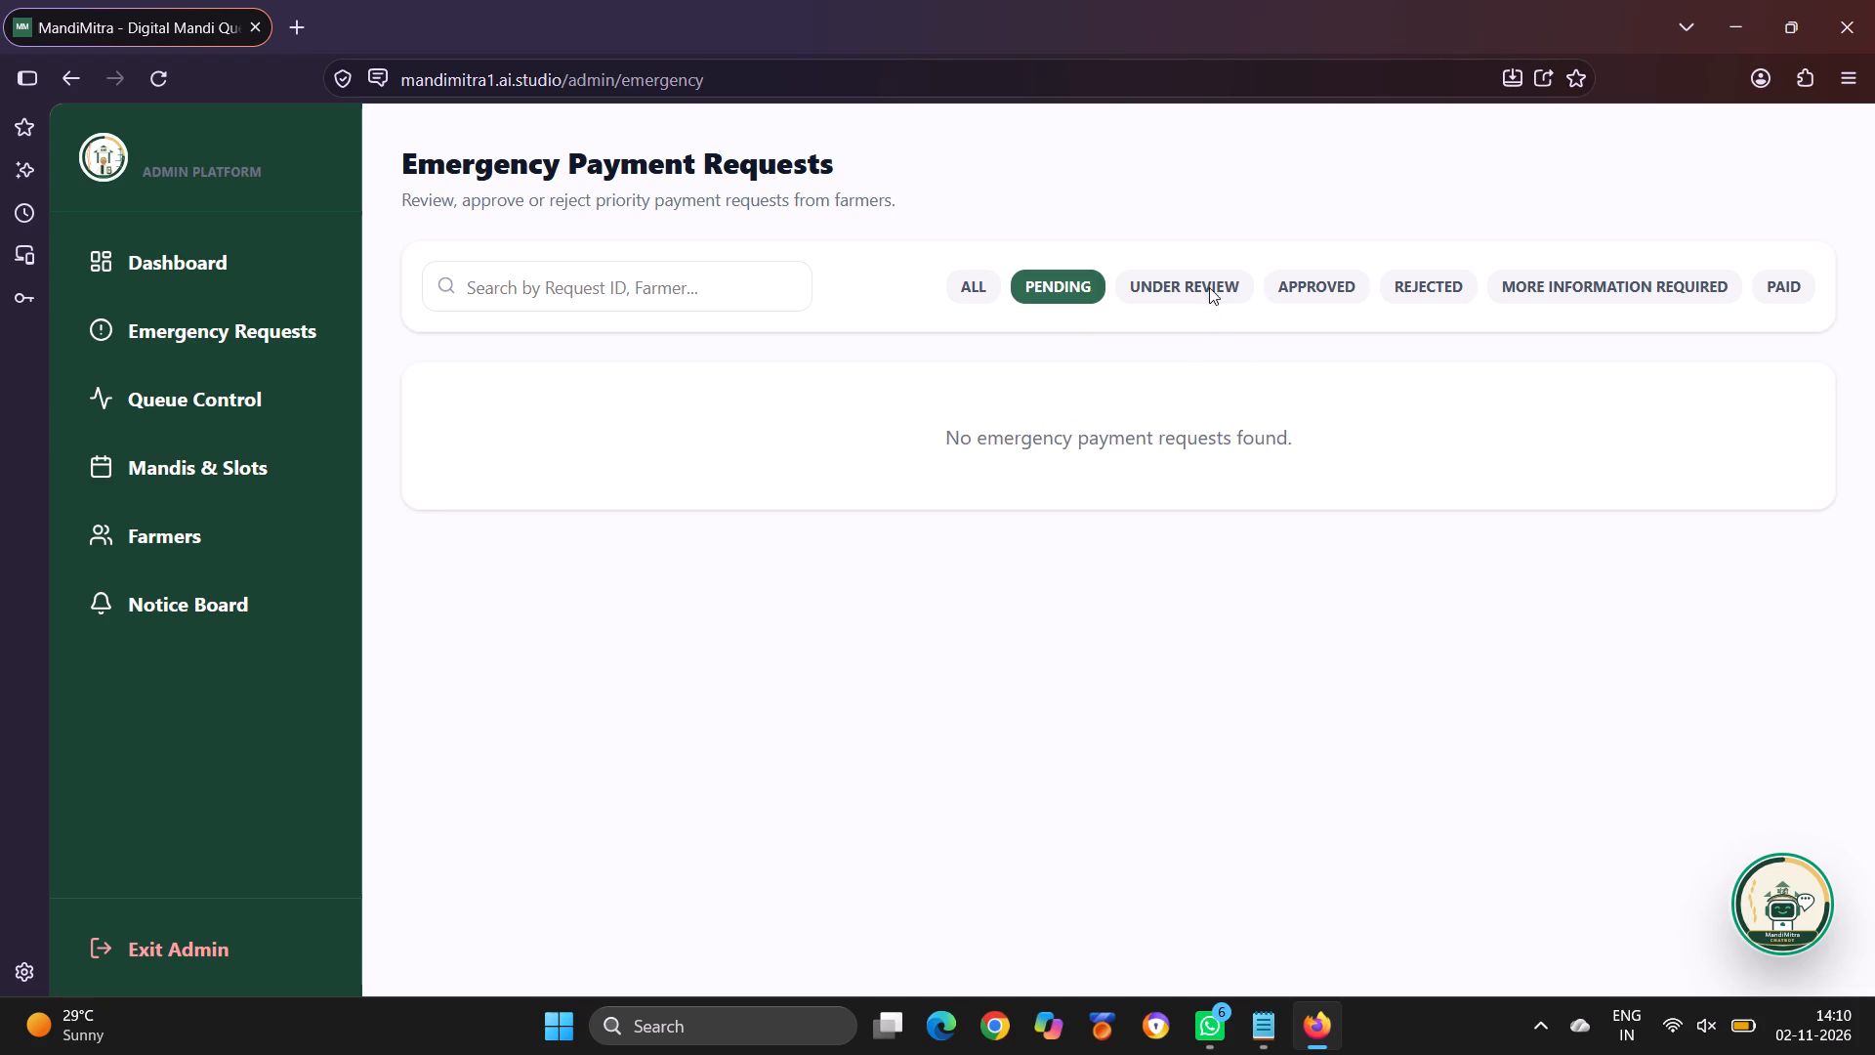
left_click(1208, 279)
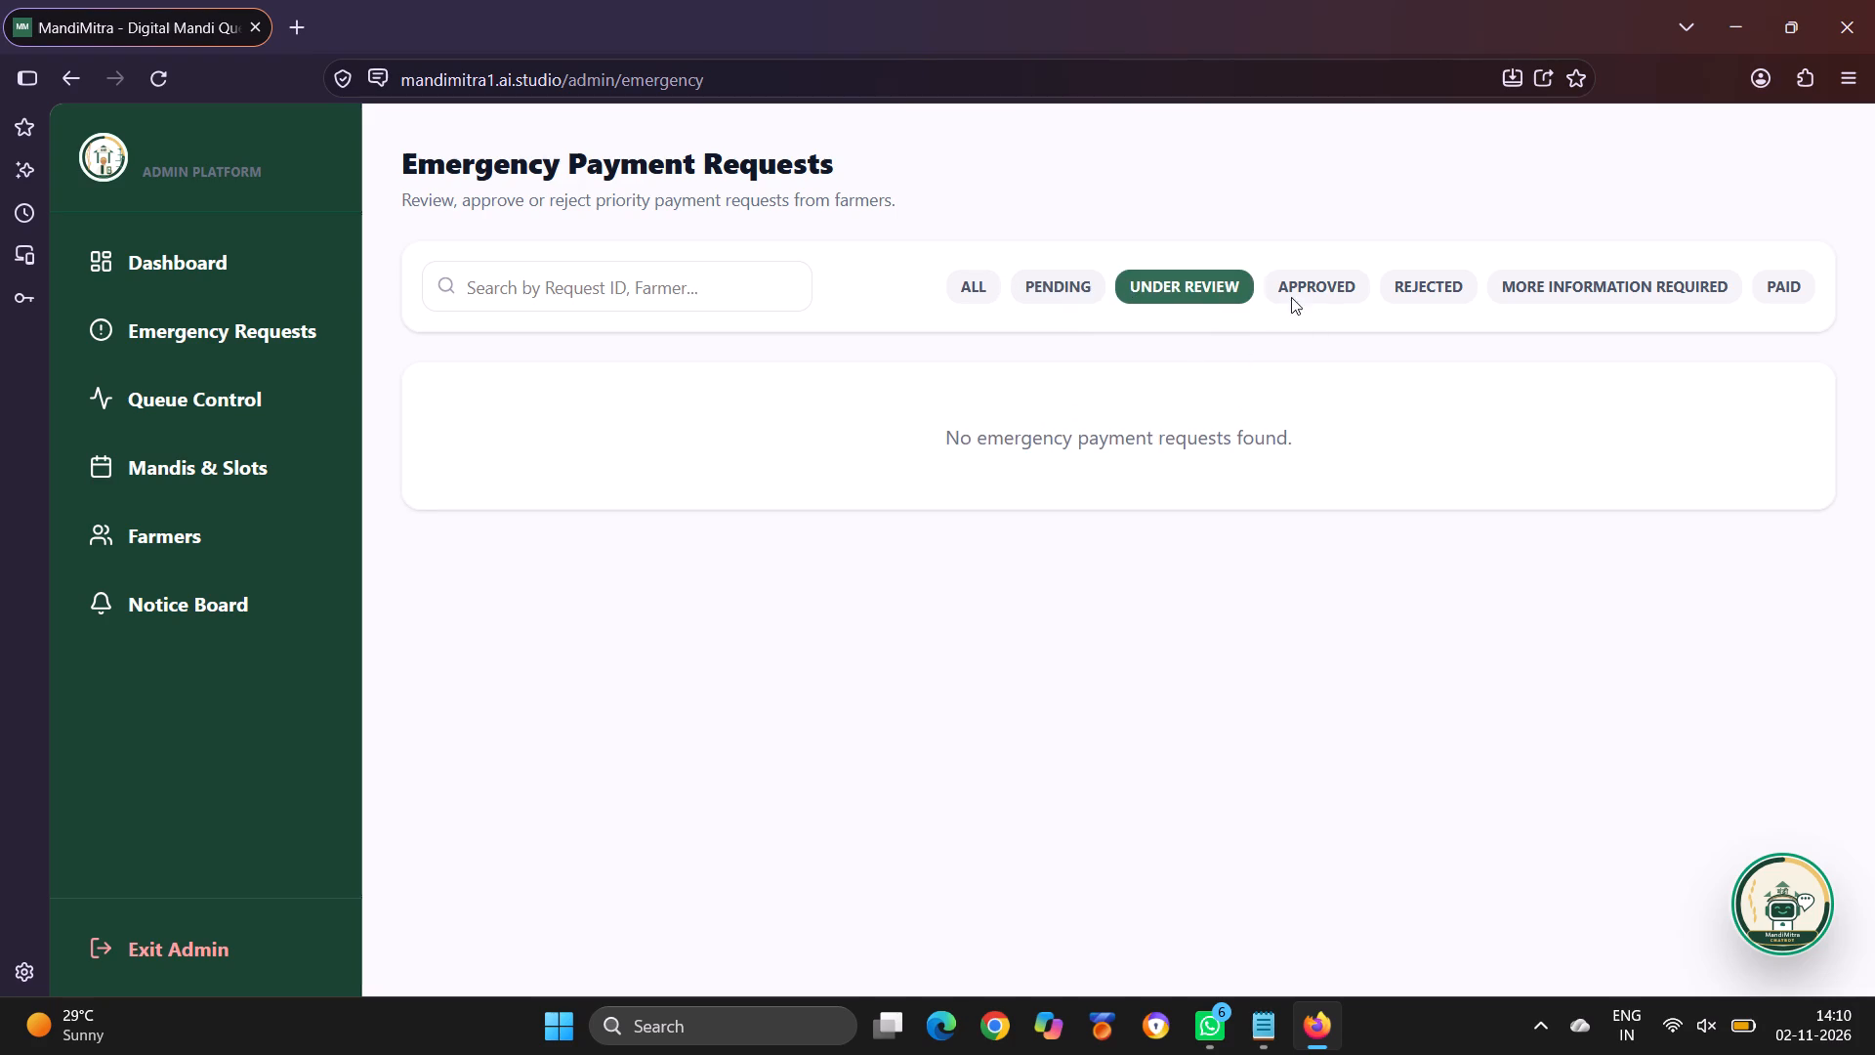
left_click(1363, 294)
left_click(1417, 293)
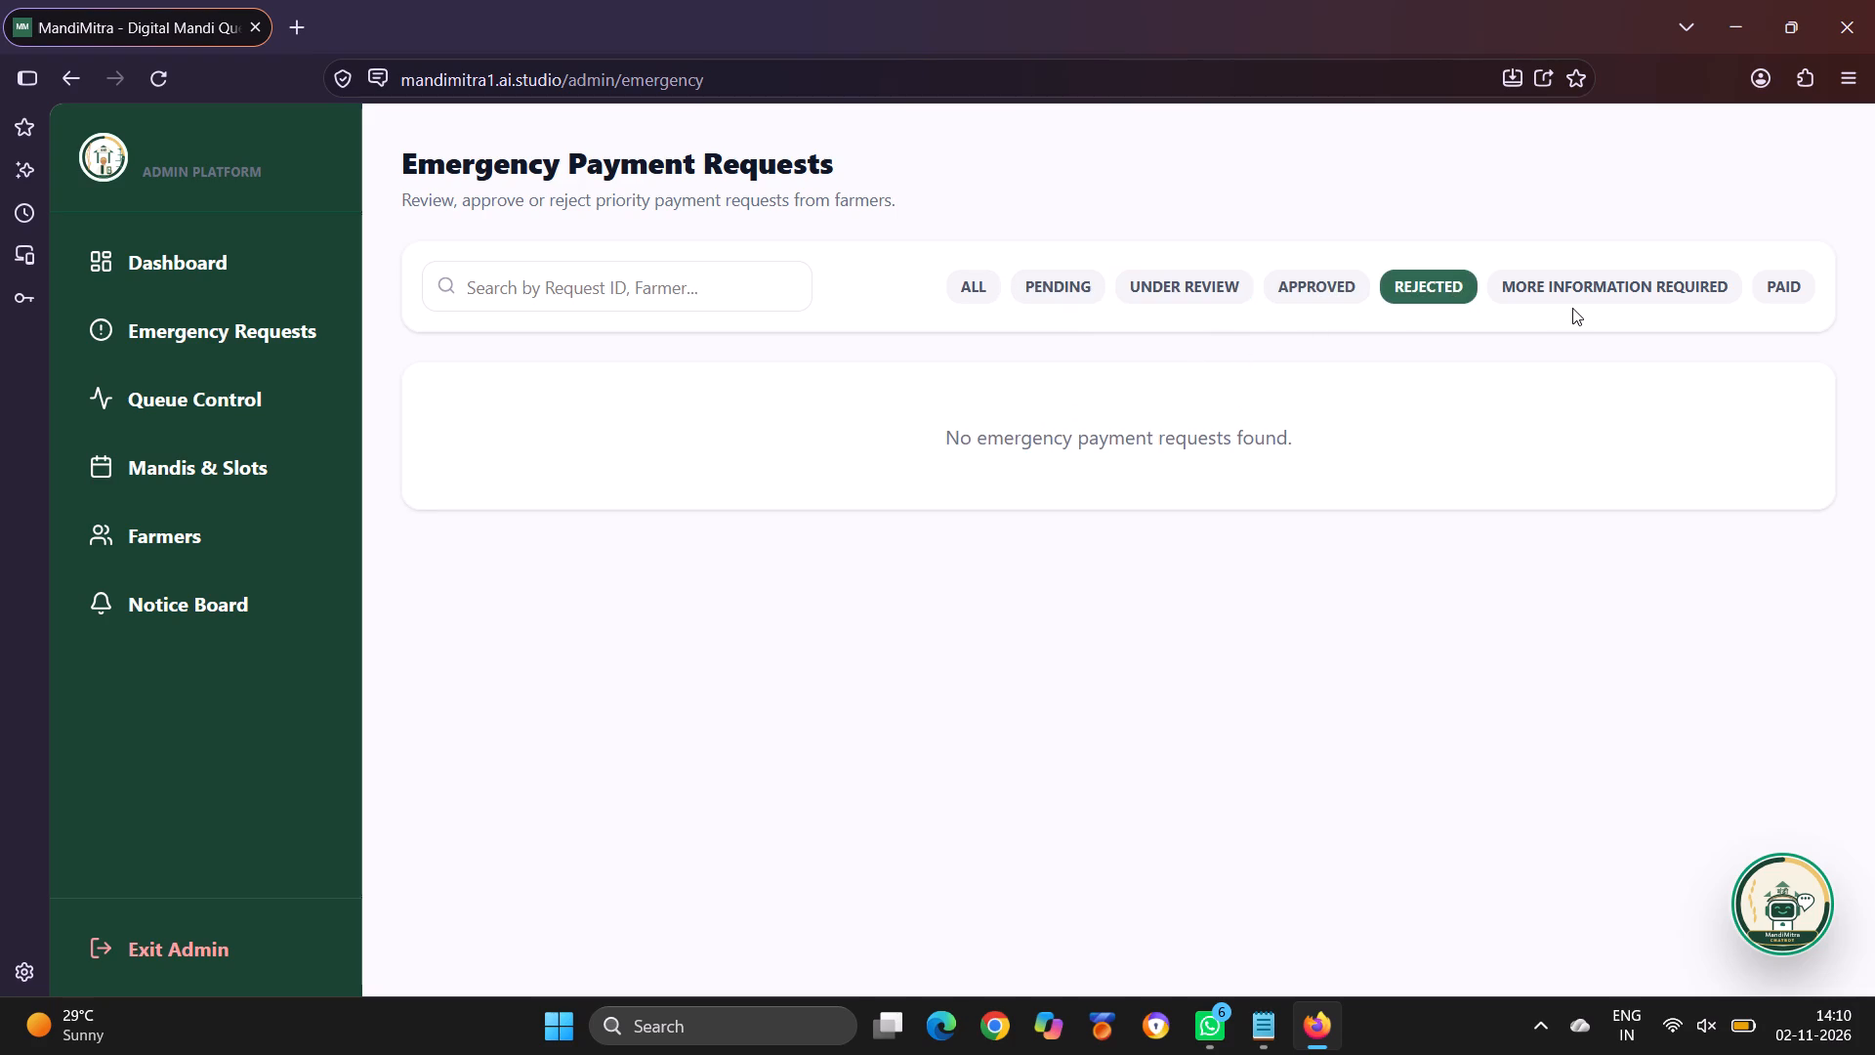
left_click(1572, 308)
left_click(1778, 286)
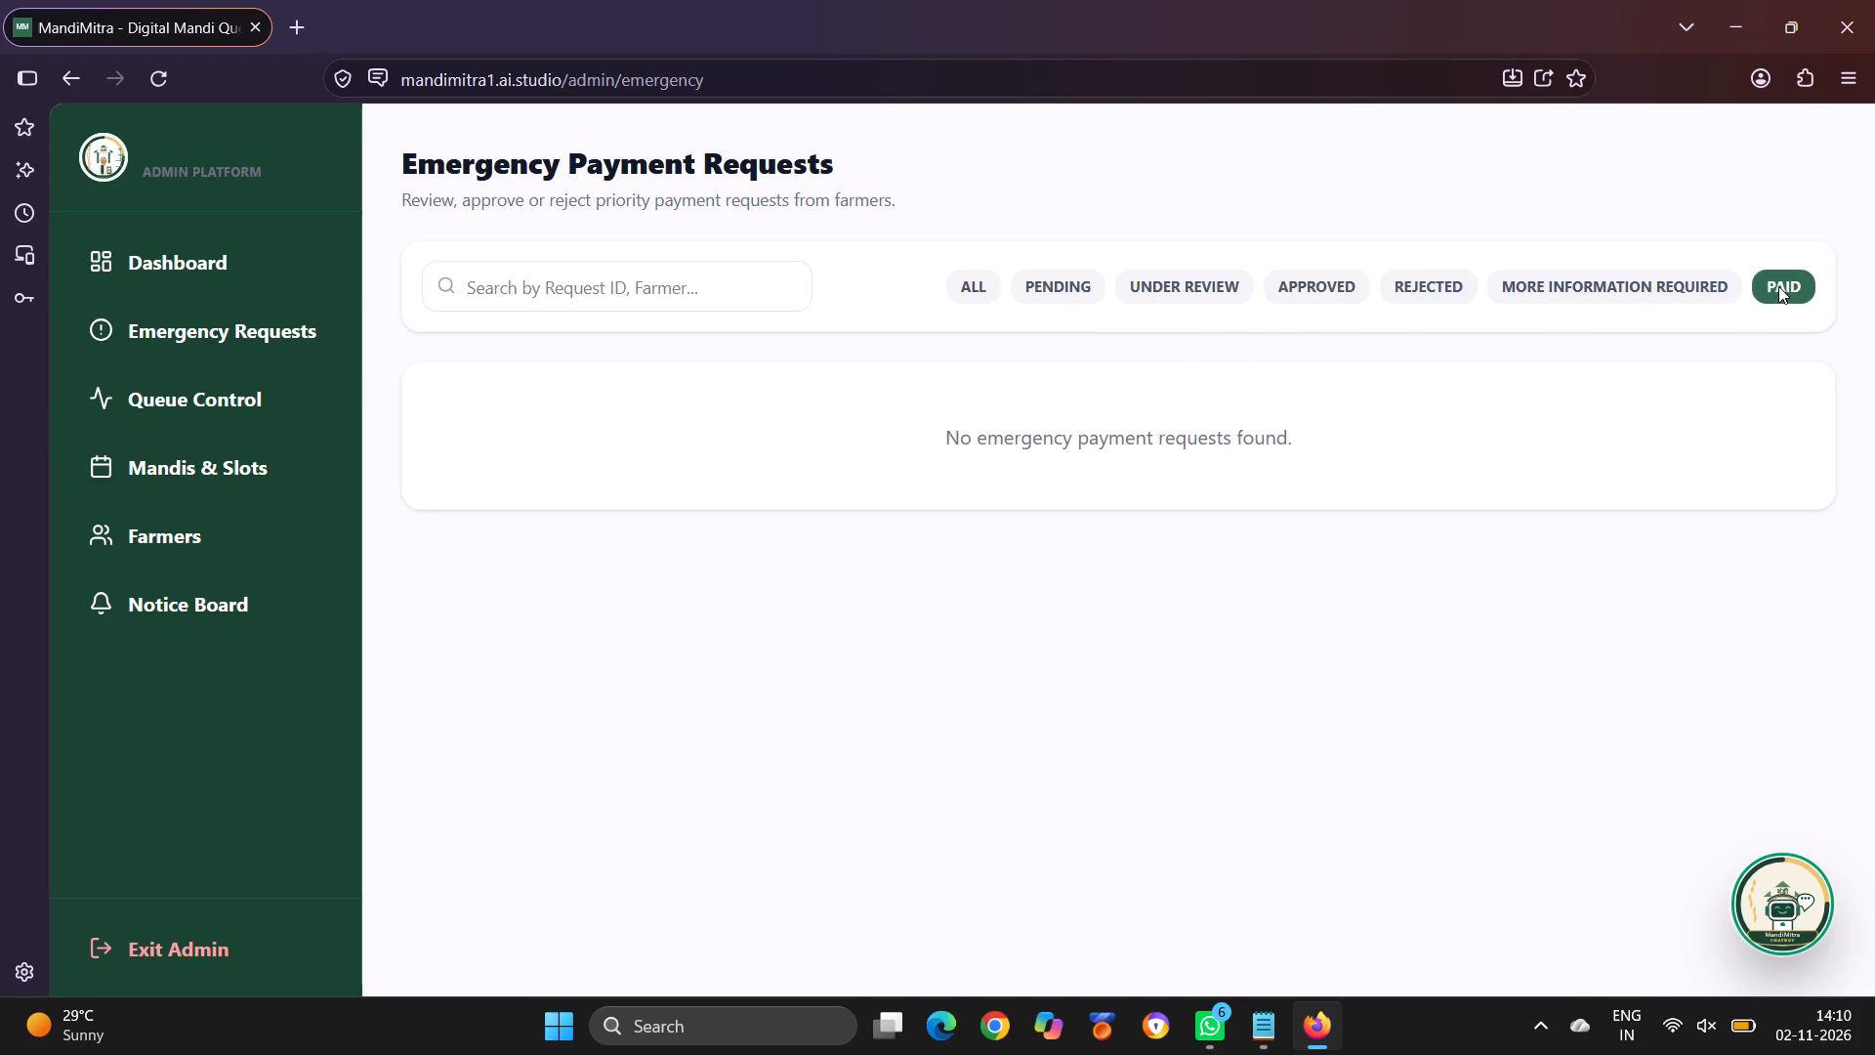
From the admin dashboard, open the document verifications for bookings over 500 quintals, look through the submissions and return.
left_click(264, 257)
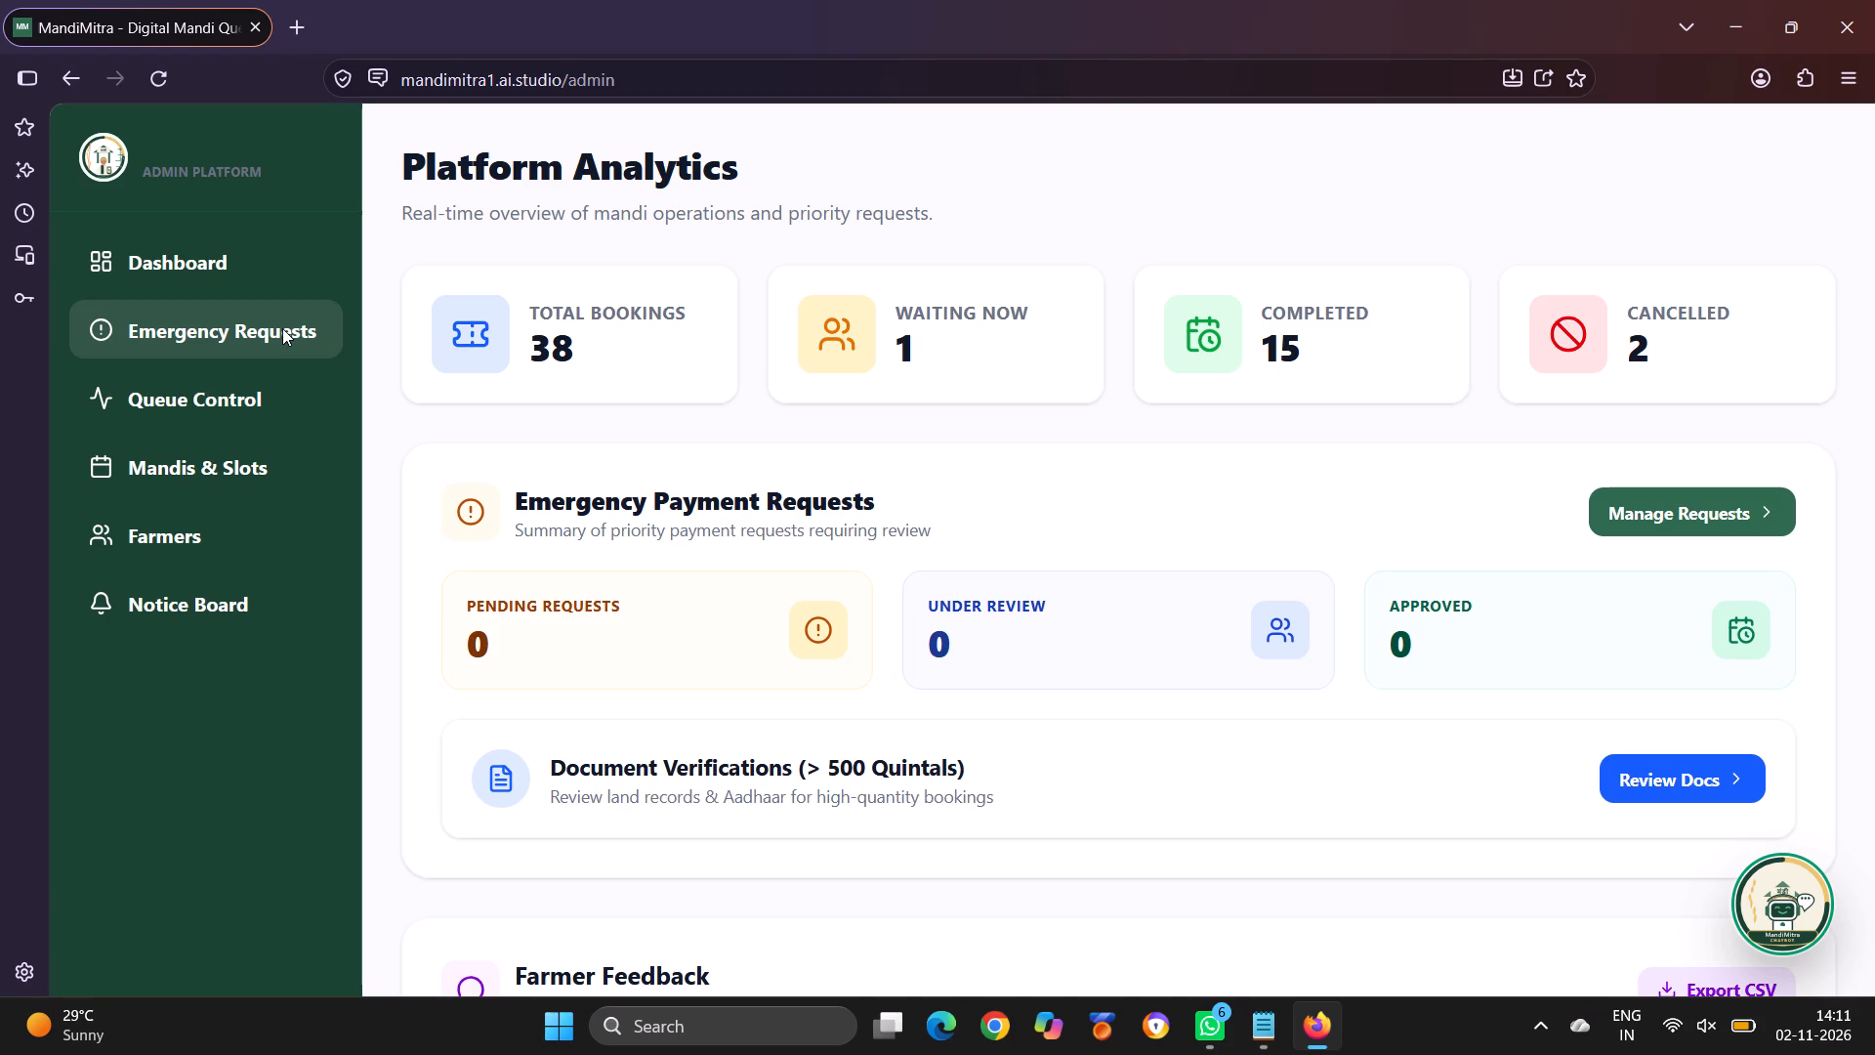
scroll(452, 528, "right", 2)
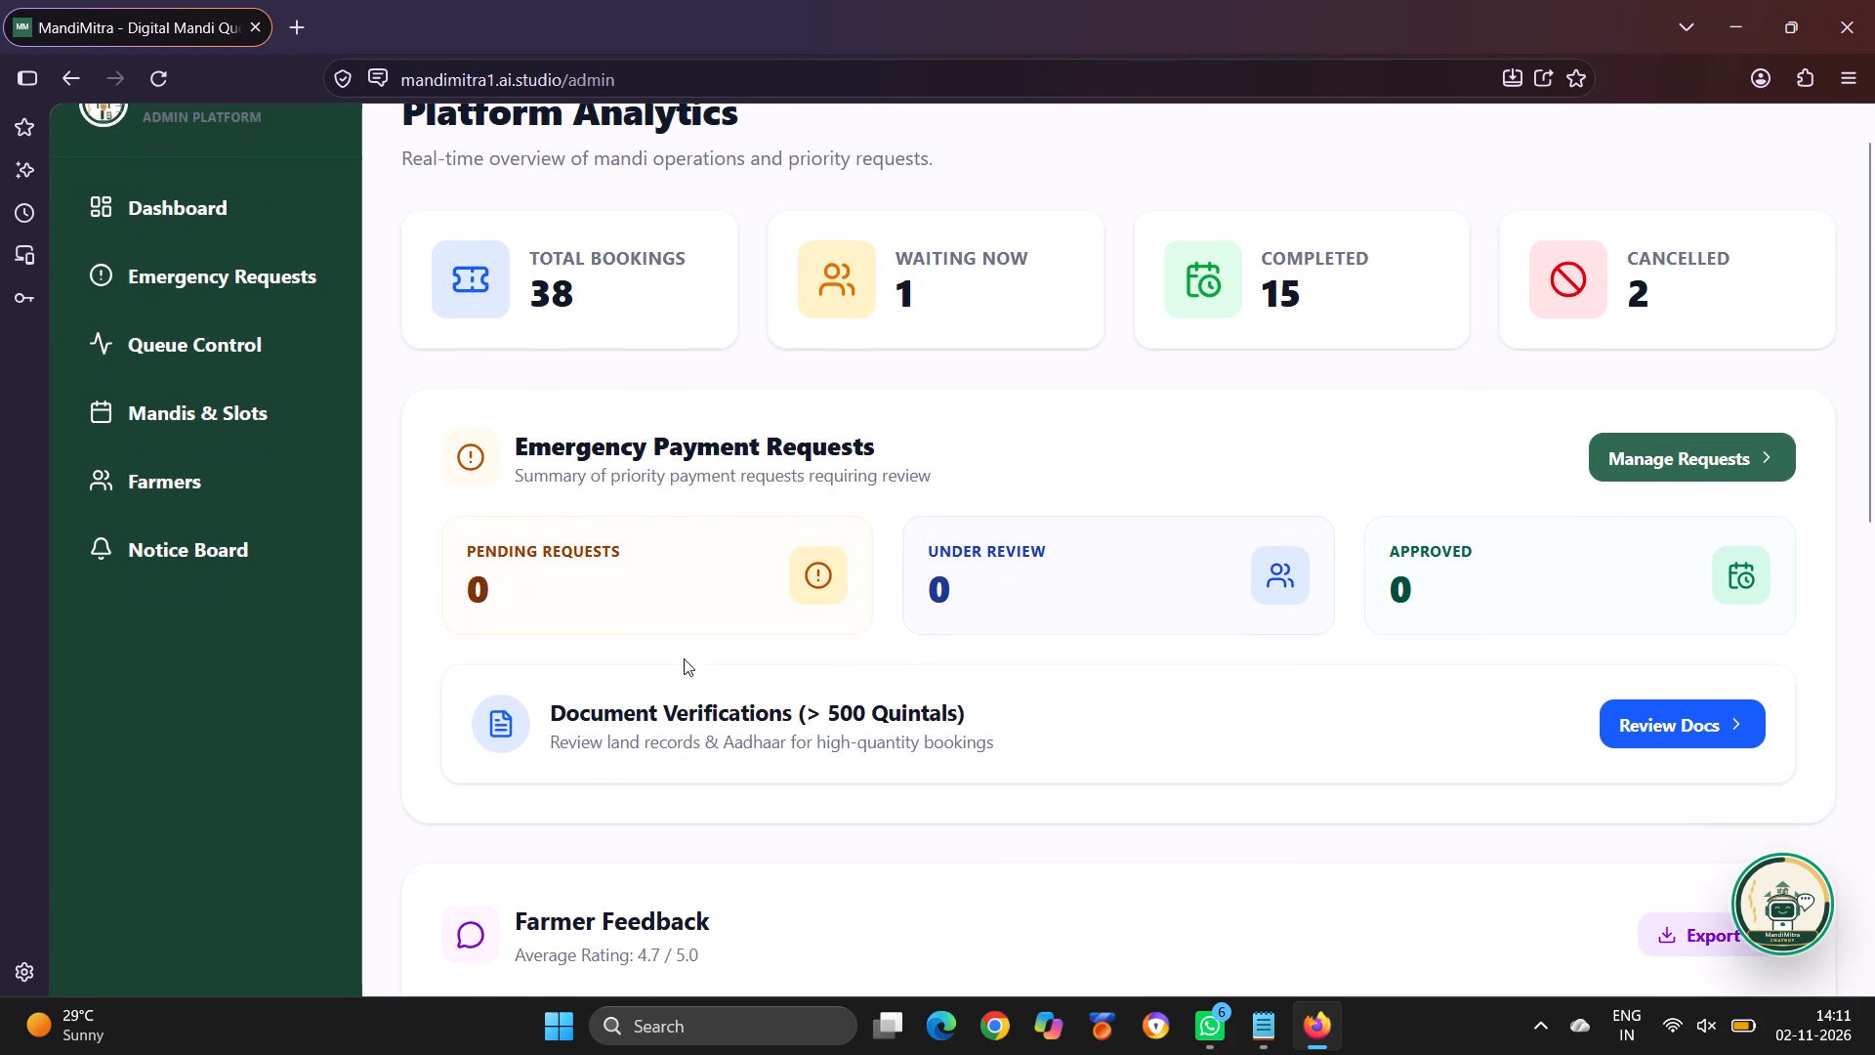
scroll(684, 658, "down", 1)
left_click(1633, 506)
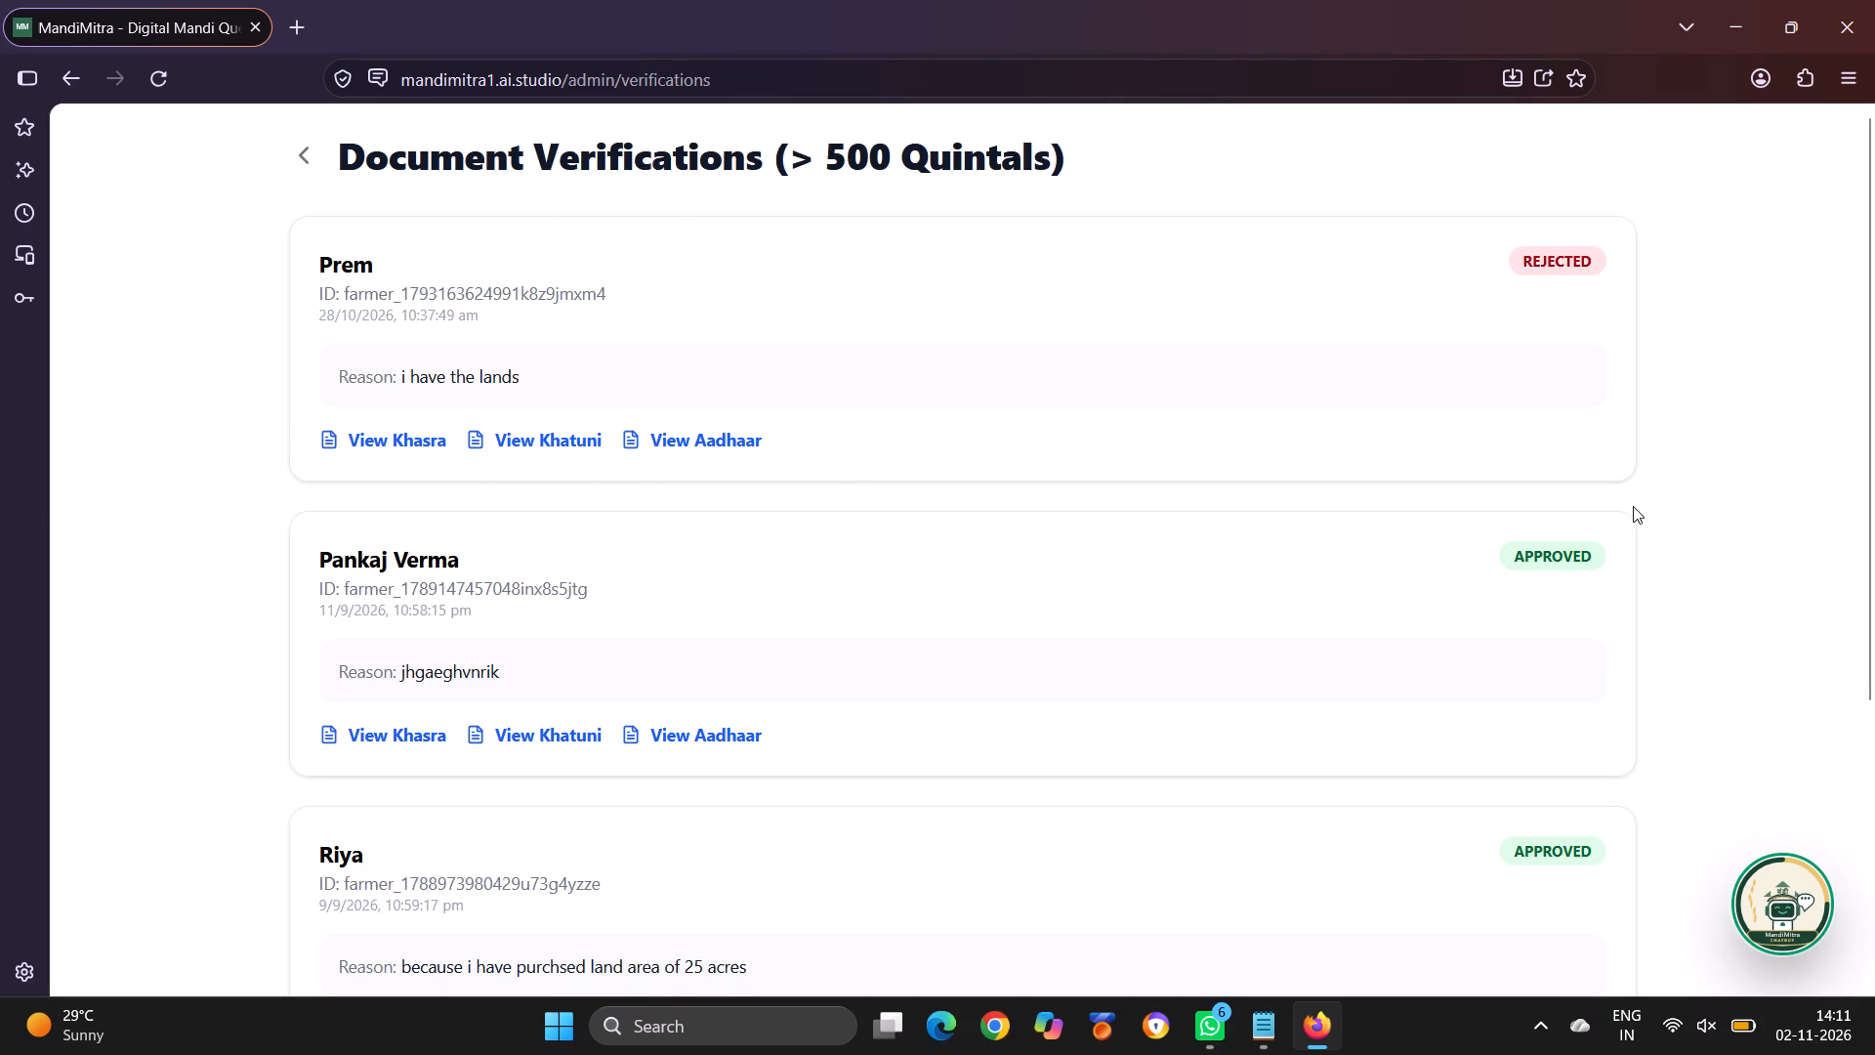
scroll(1035, 760, "down", 3)
scroll(1035, 760, "up", 5)
left_click(62, 75)
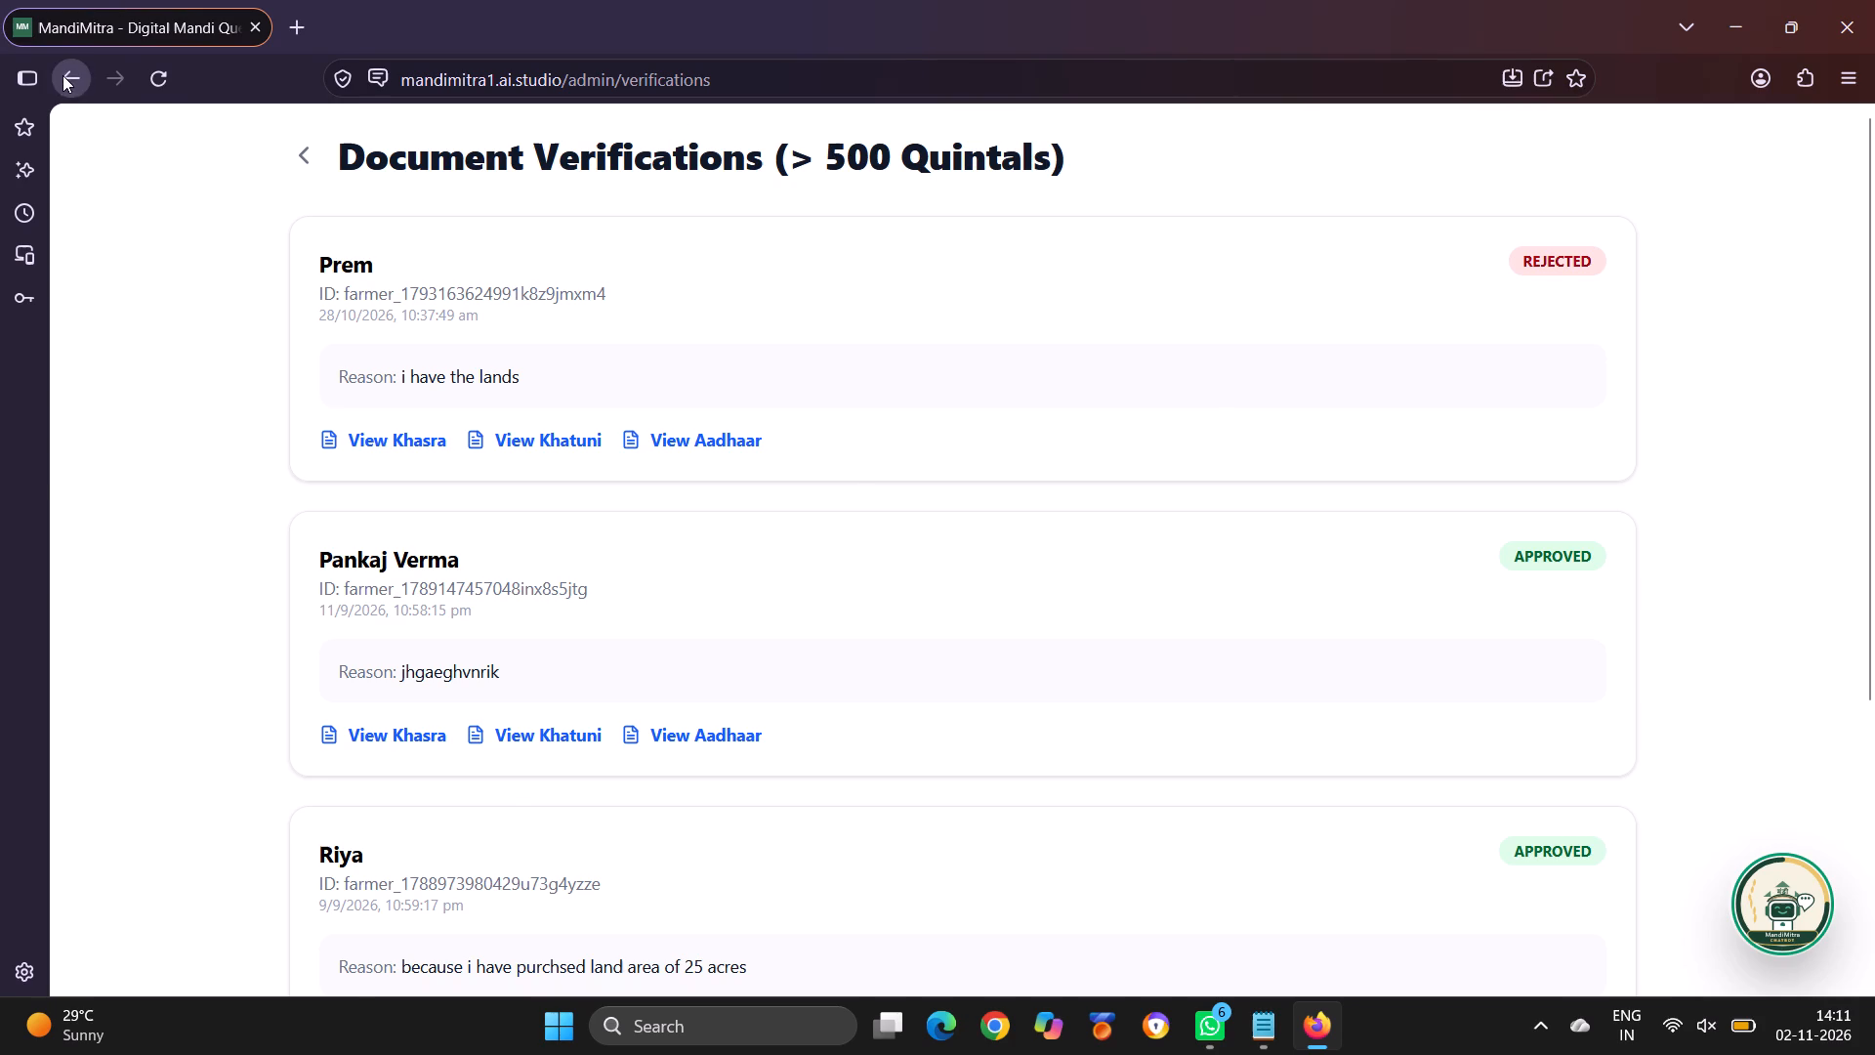
Look through the Farmer Feedback and App Demo Video sections of the admin dashboard.
scroll(705, 489, "down", 2)
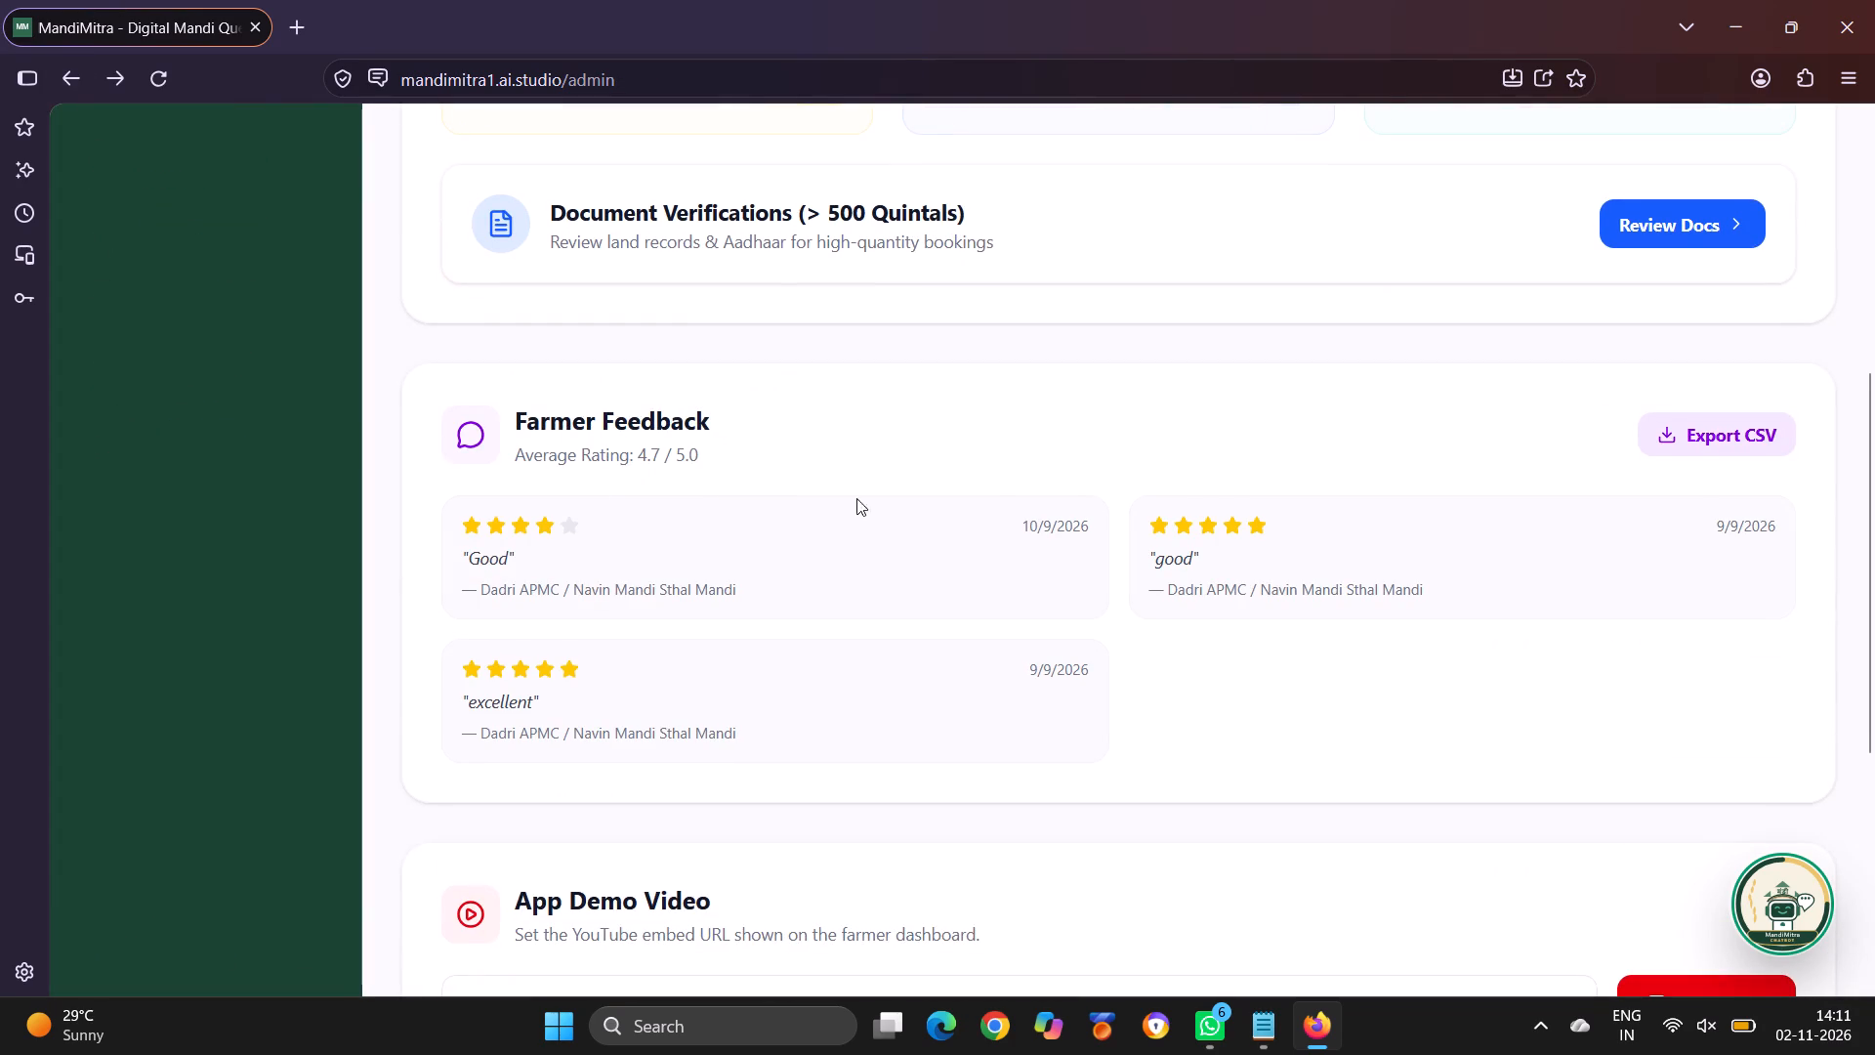
scroll(797, 726, "down", 1)
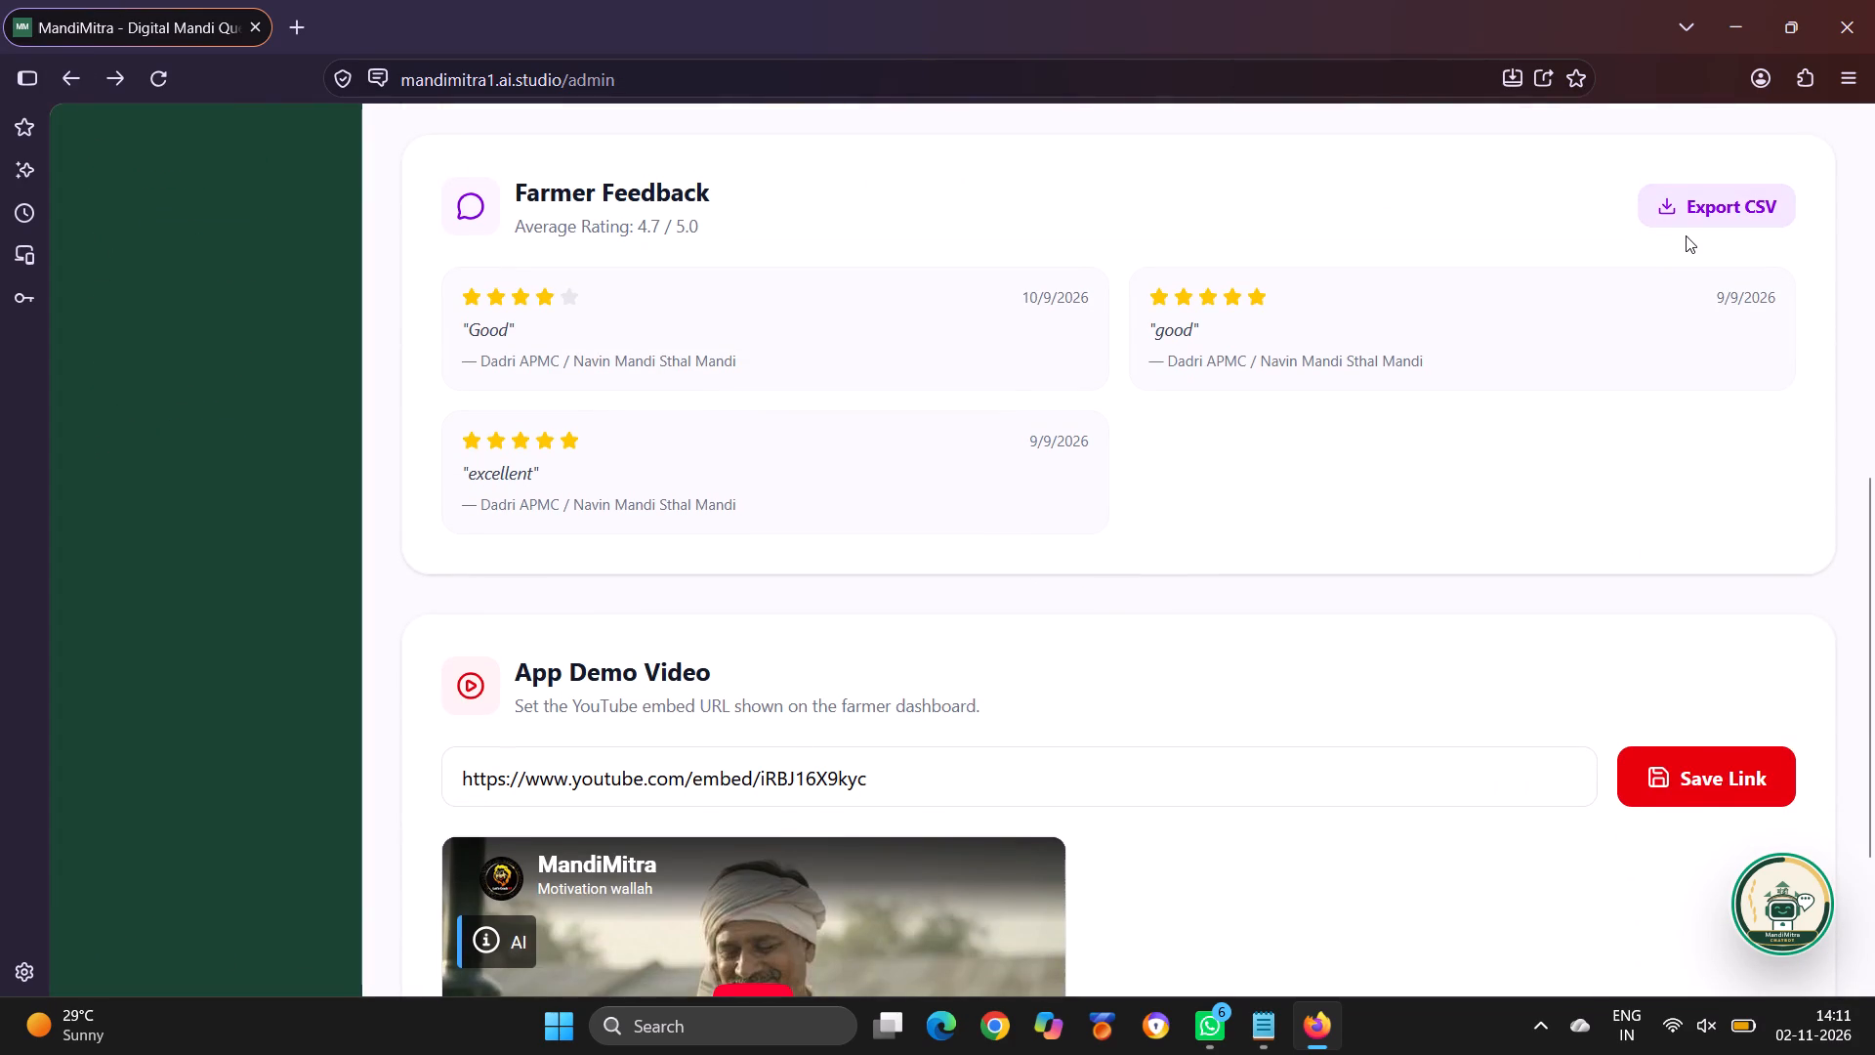
scroll(1156, 710, "down", 3)
scroll(898, 356, "up", 4)
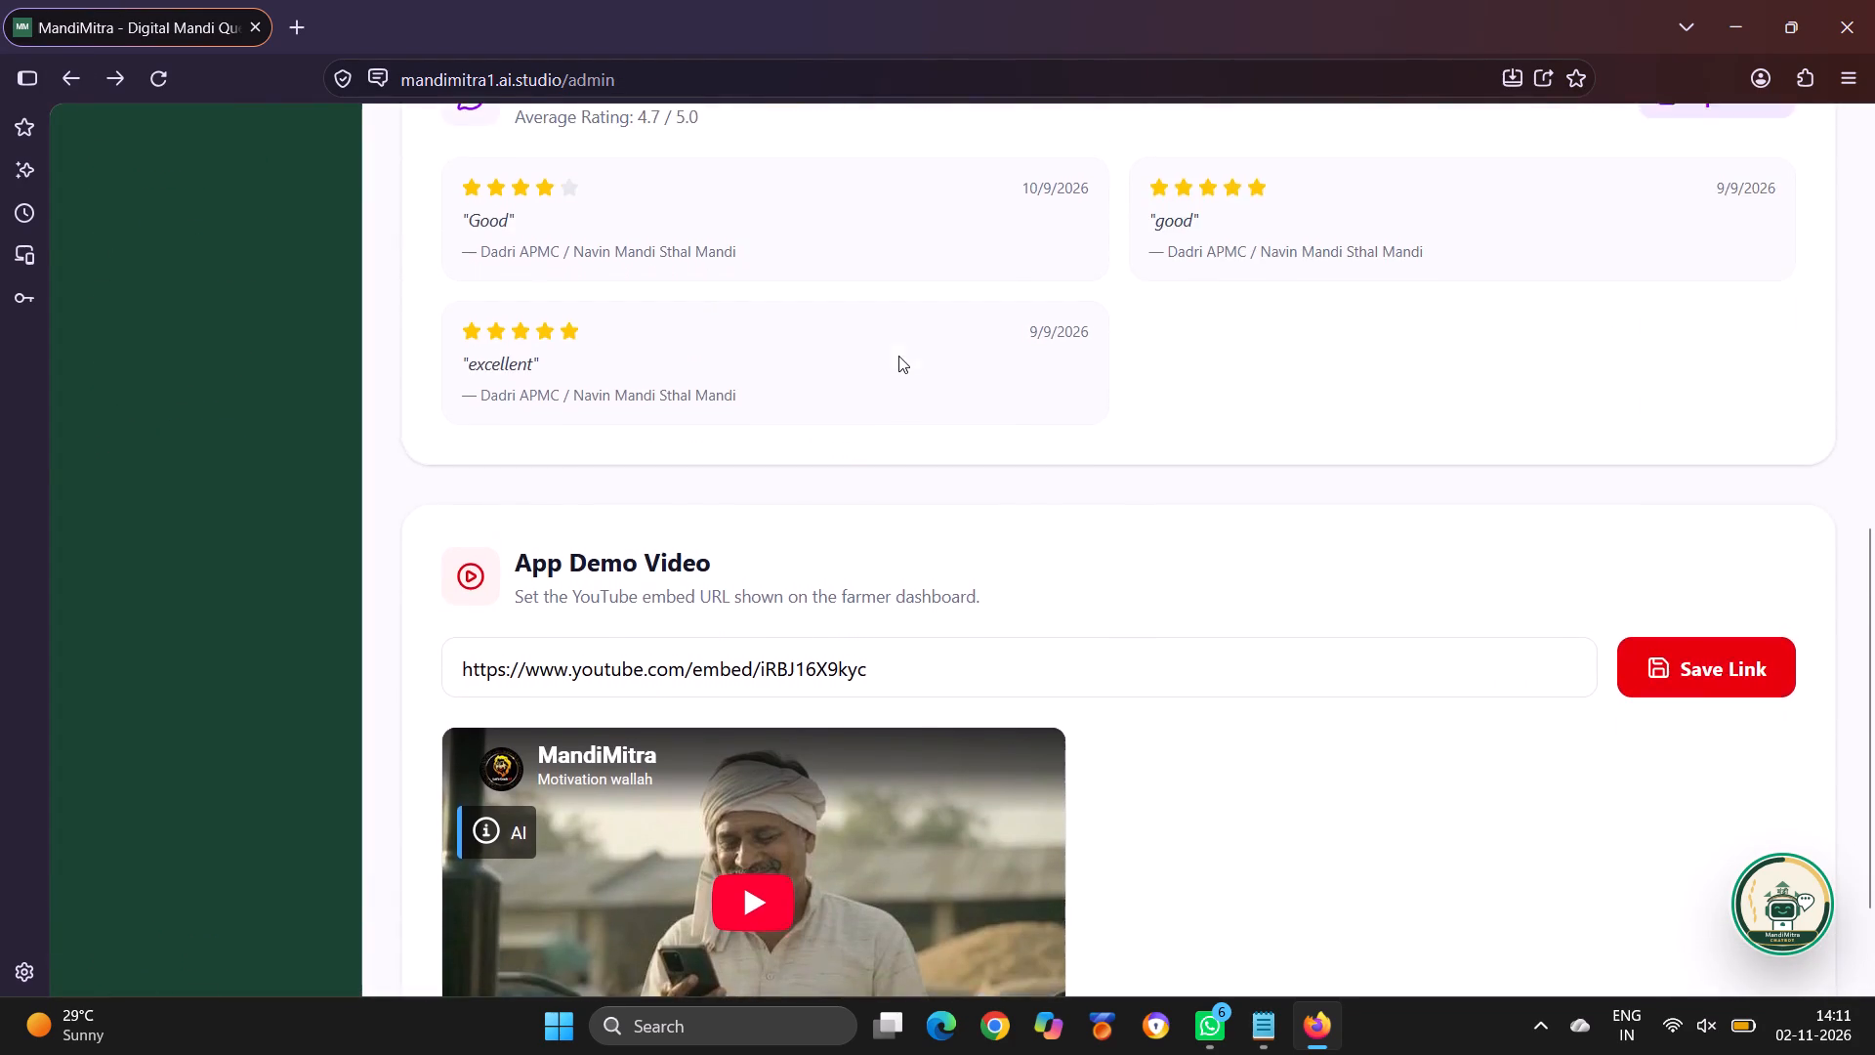
scroll(898, 356, "up", 4)
Open Queue Control, refresh the queue, and examine the time slot filter and the tokens listed by date and slot.
left_click(267, 405)
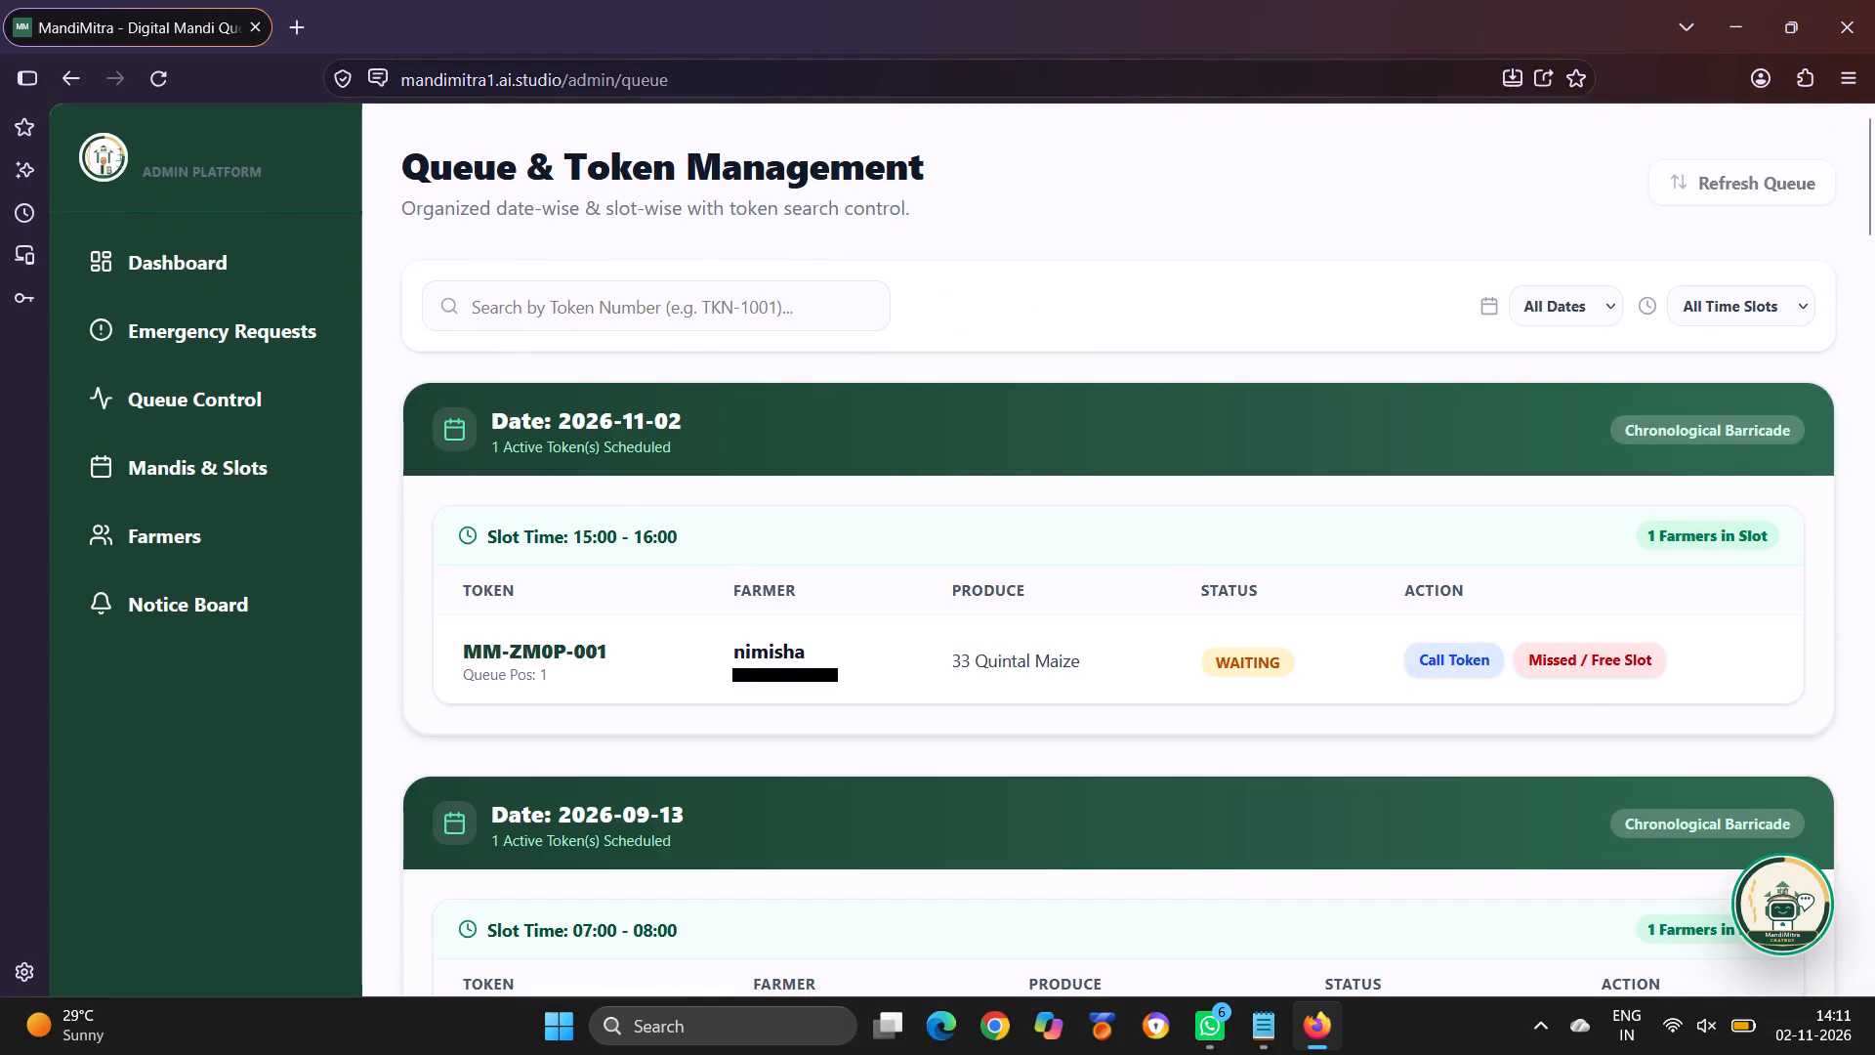
left_click(1768, 189)
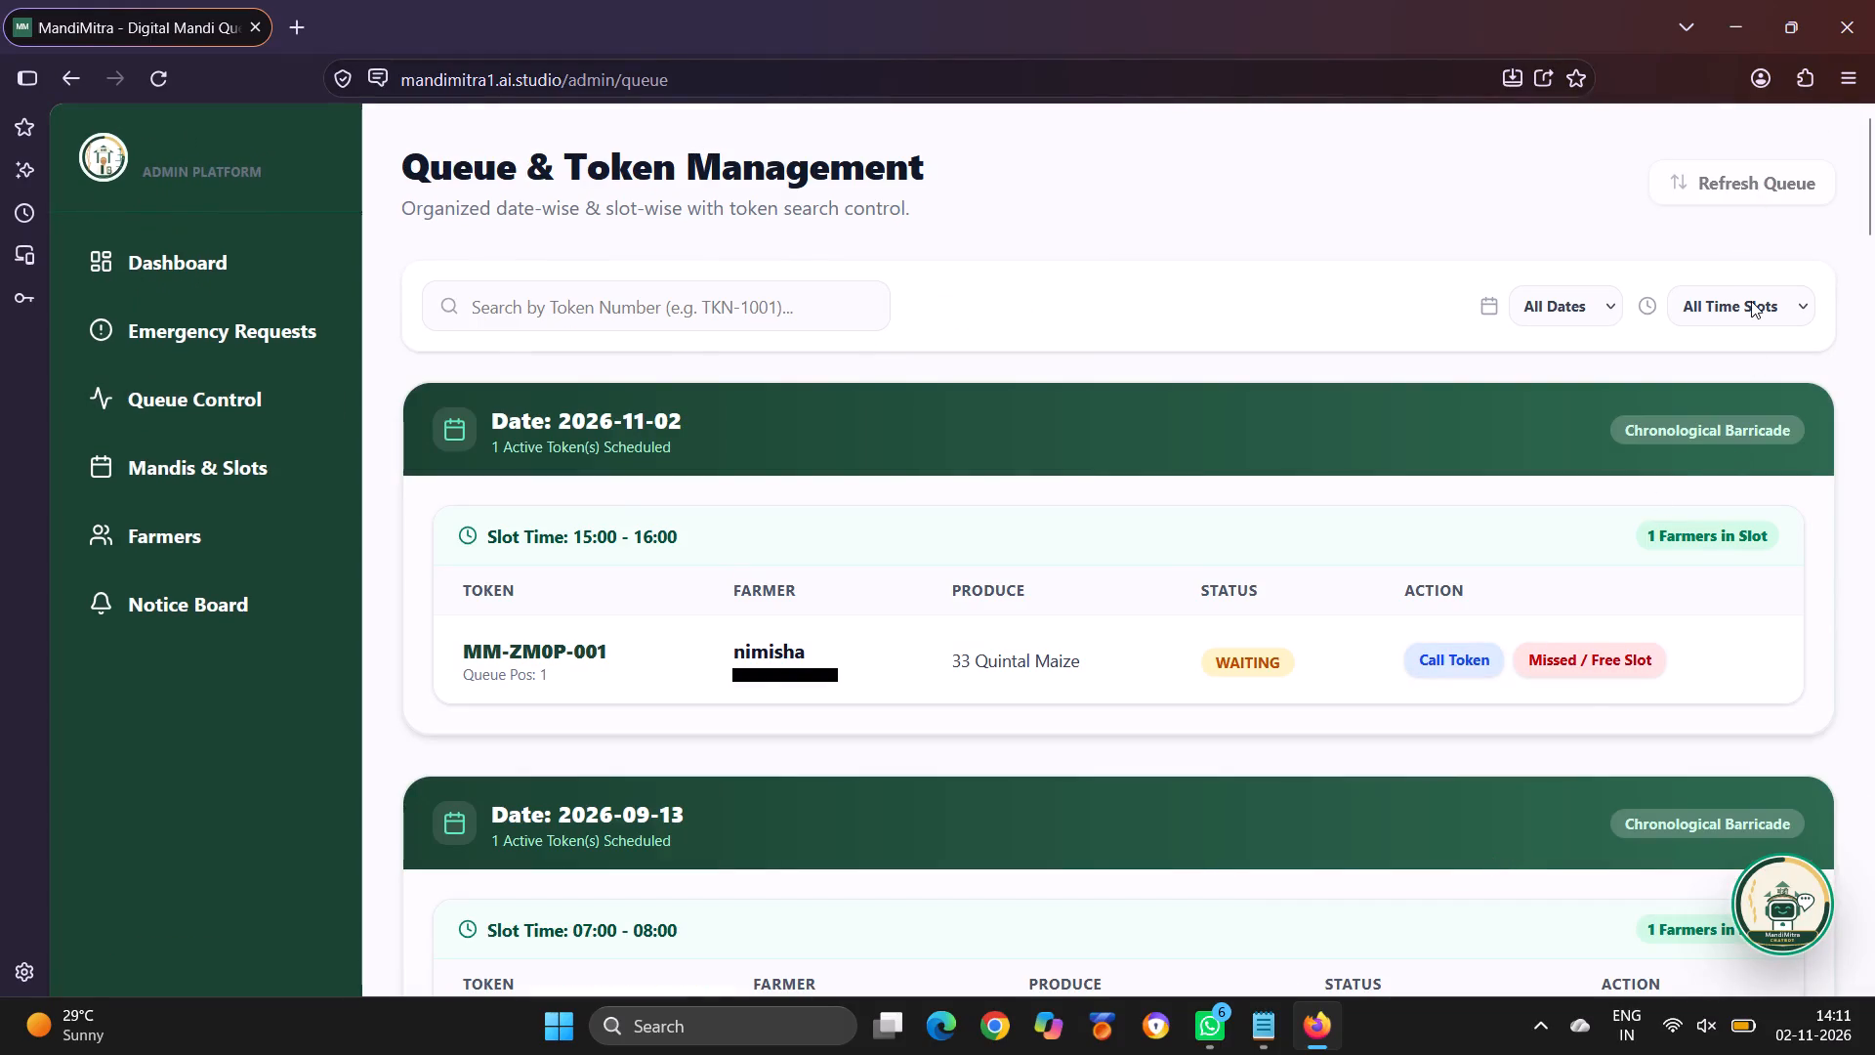
left_click(1751, 301)
left_click(1425, 217)
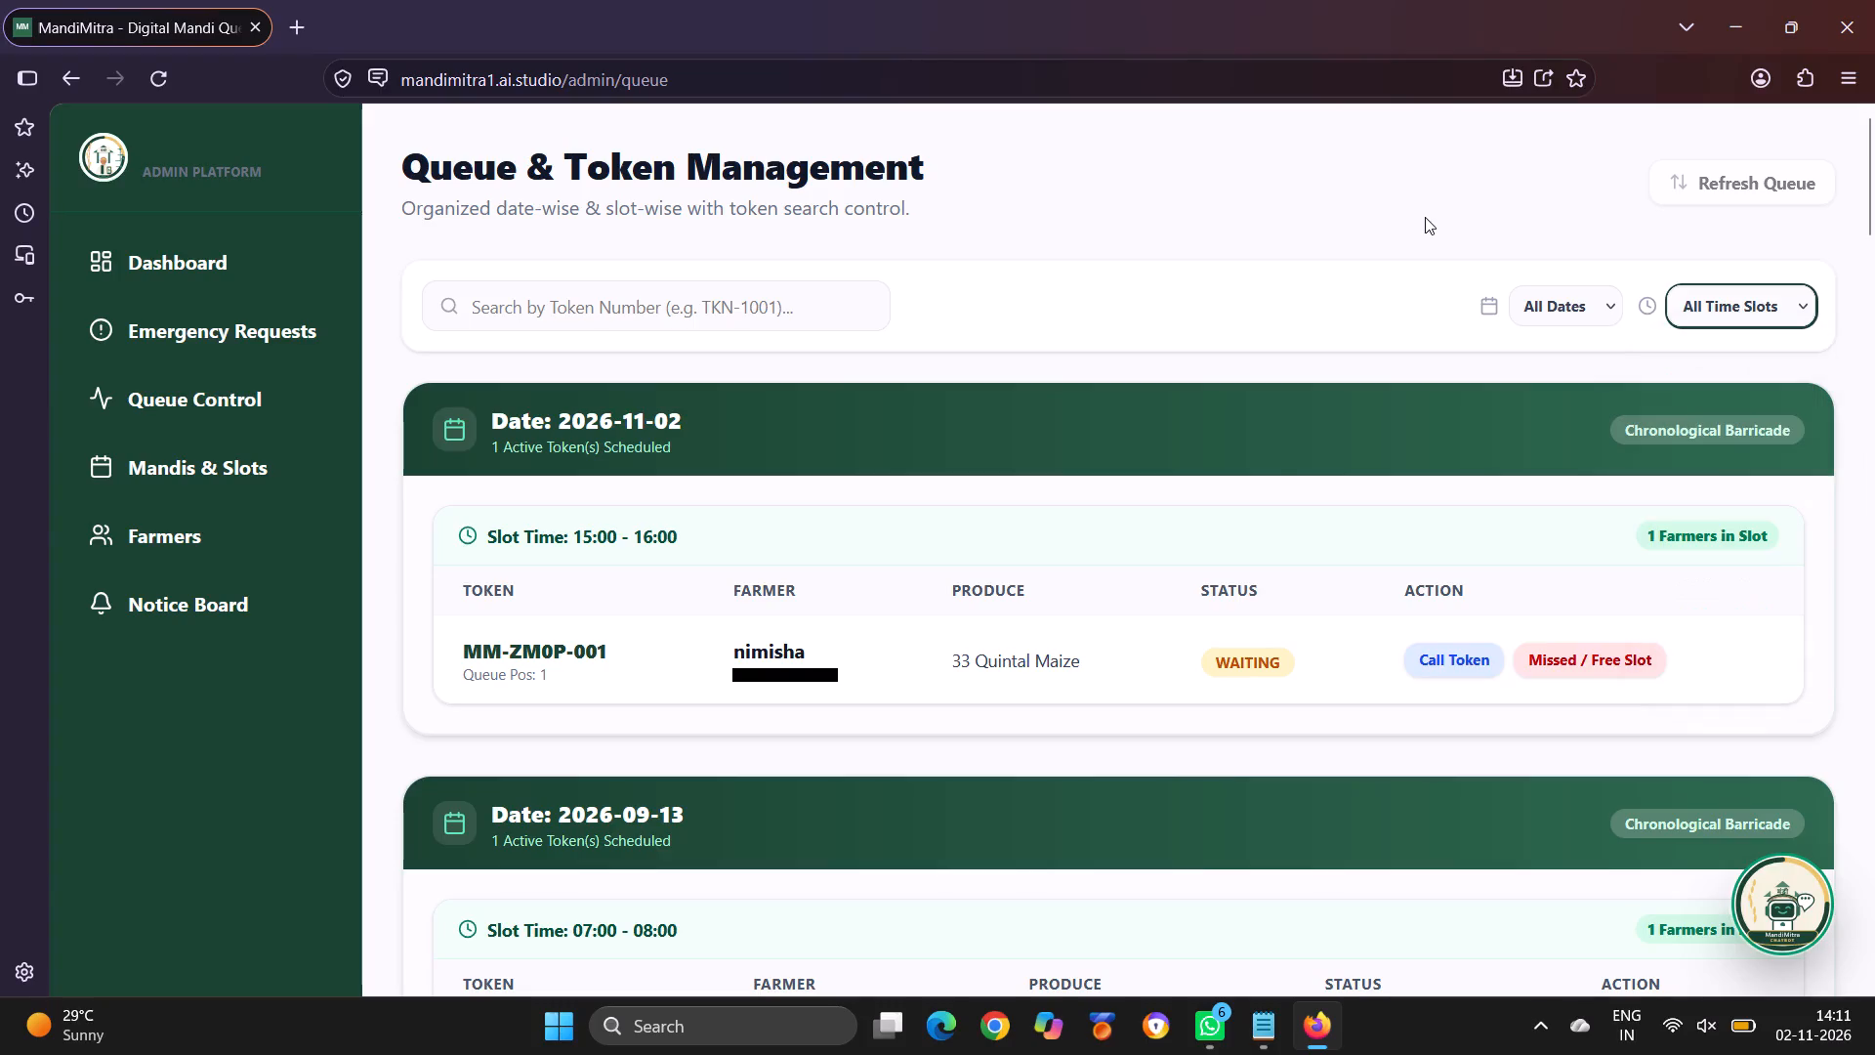
scroll(1261, 465, "down", 1)
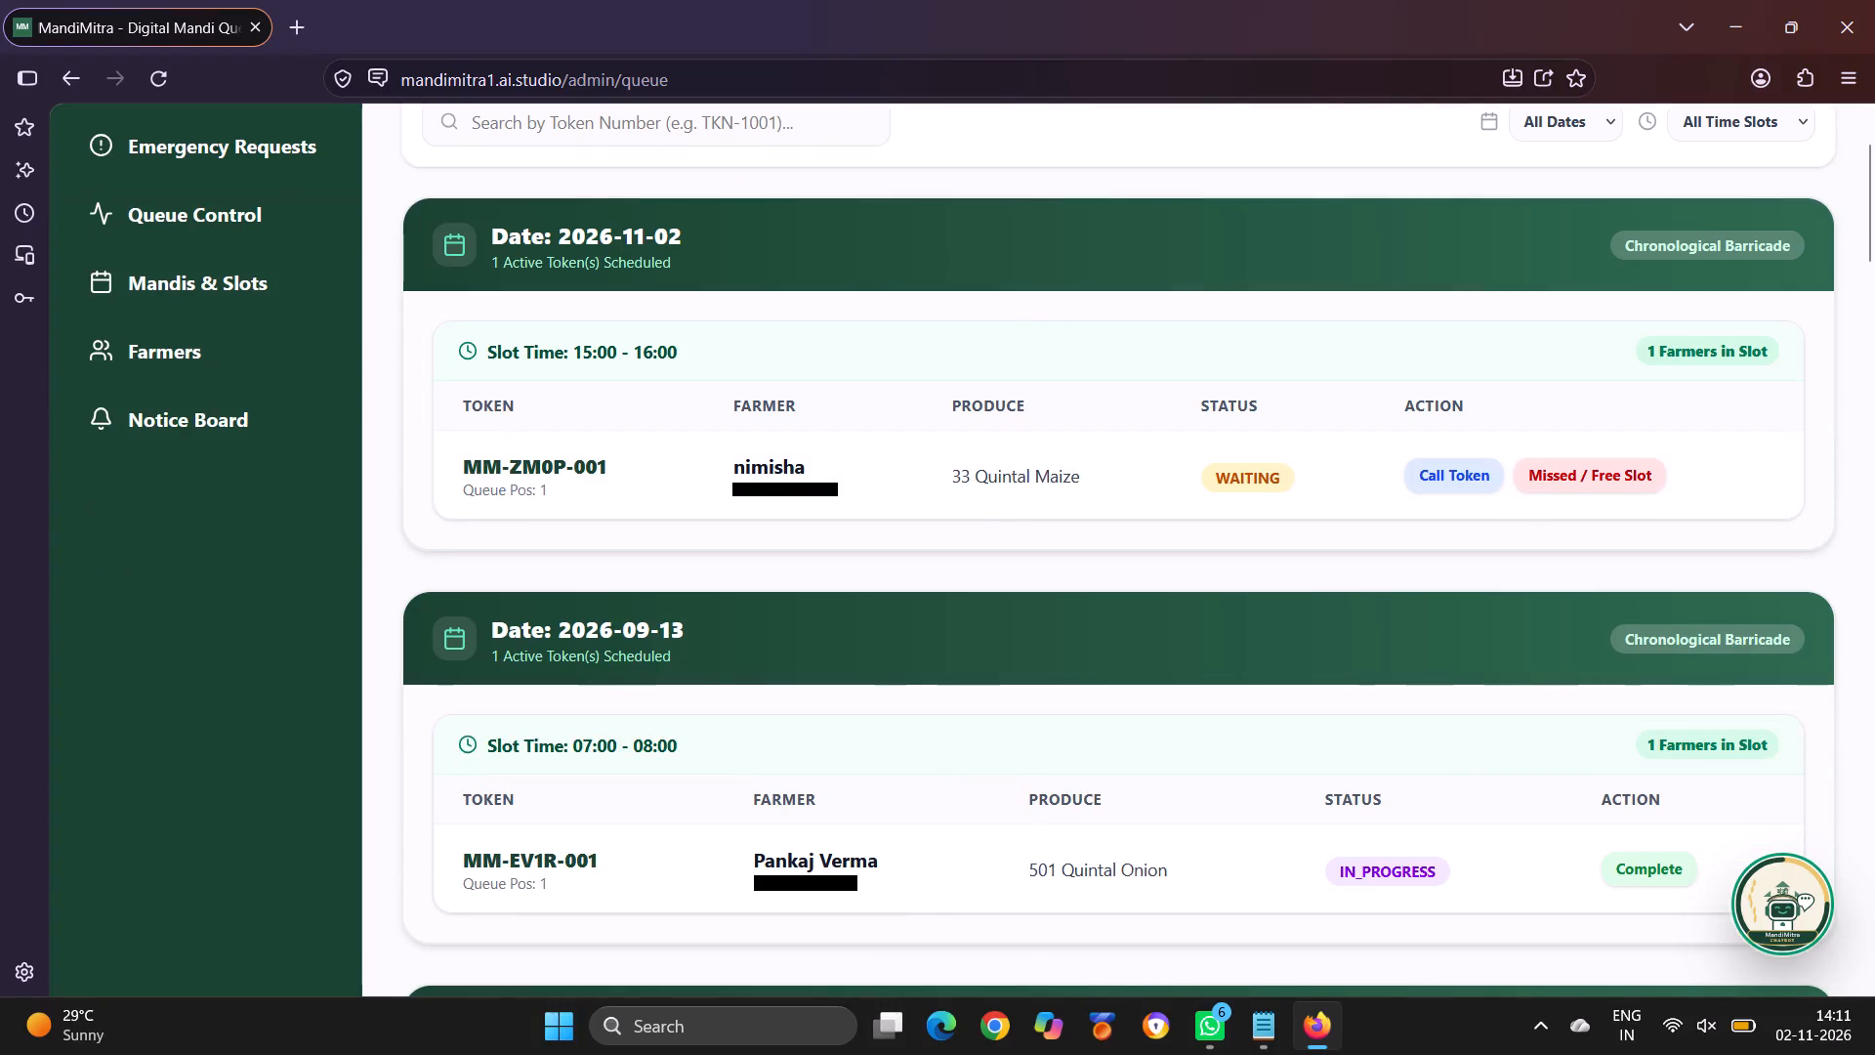
scroll(905, 471, "down", 6)
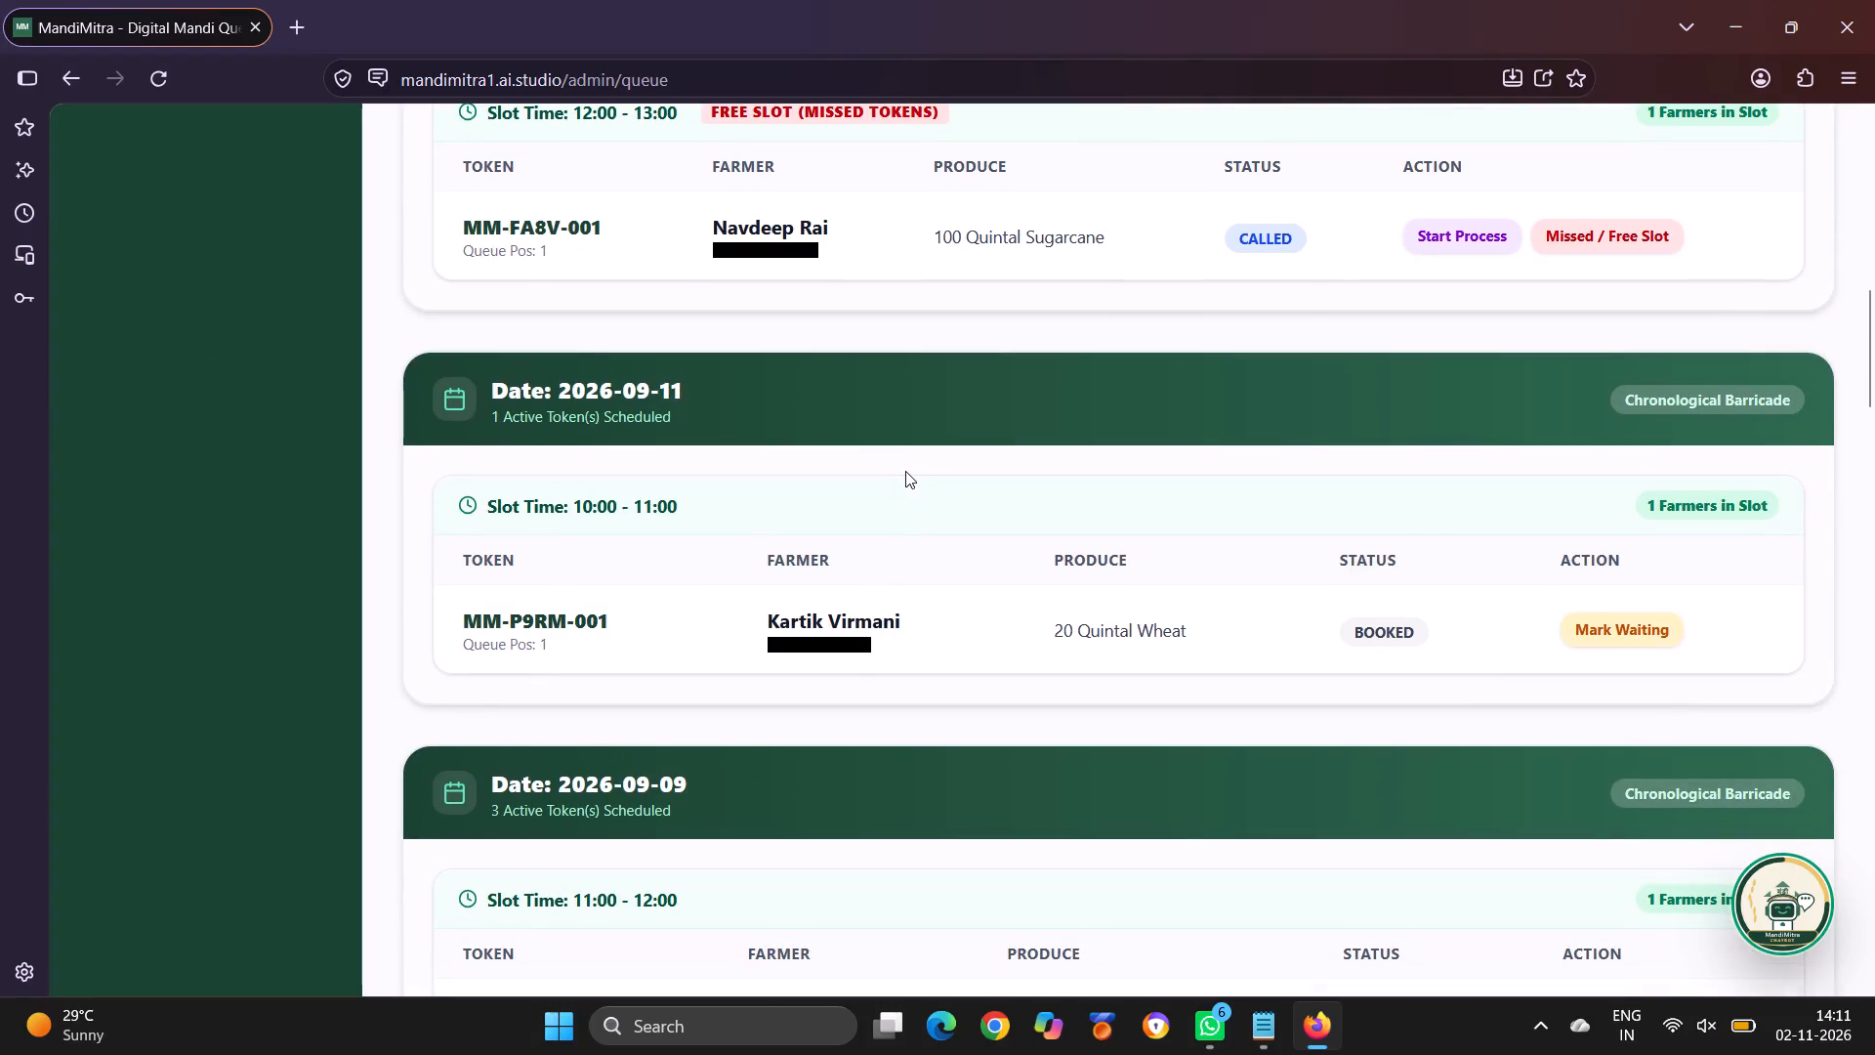
scroll(905, 471, "down", 4)
scroll(905, 471, "up", 12)
Open the registered farmers list and look through the farmers' location, farm and joining details.
left_click(115, 535)
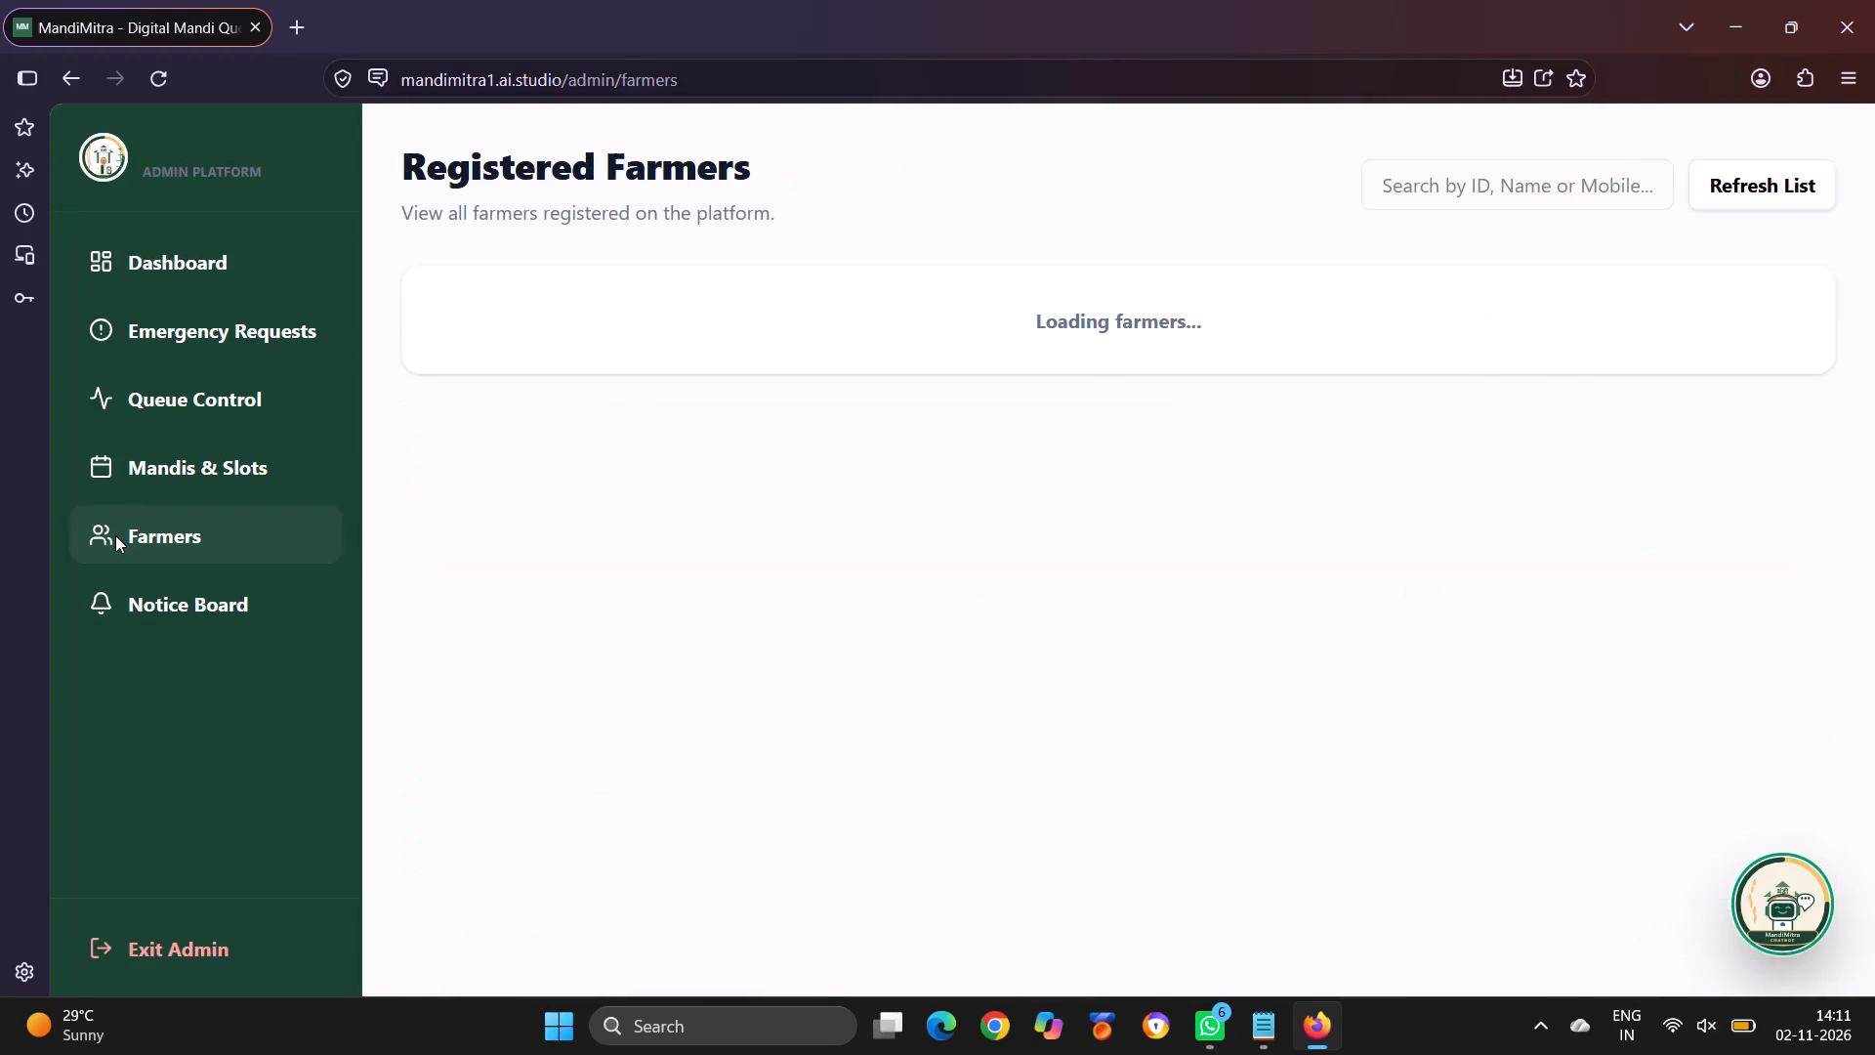
scroll(932, 572, "down", 3)
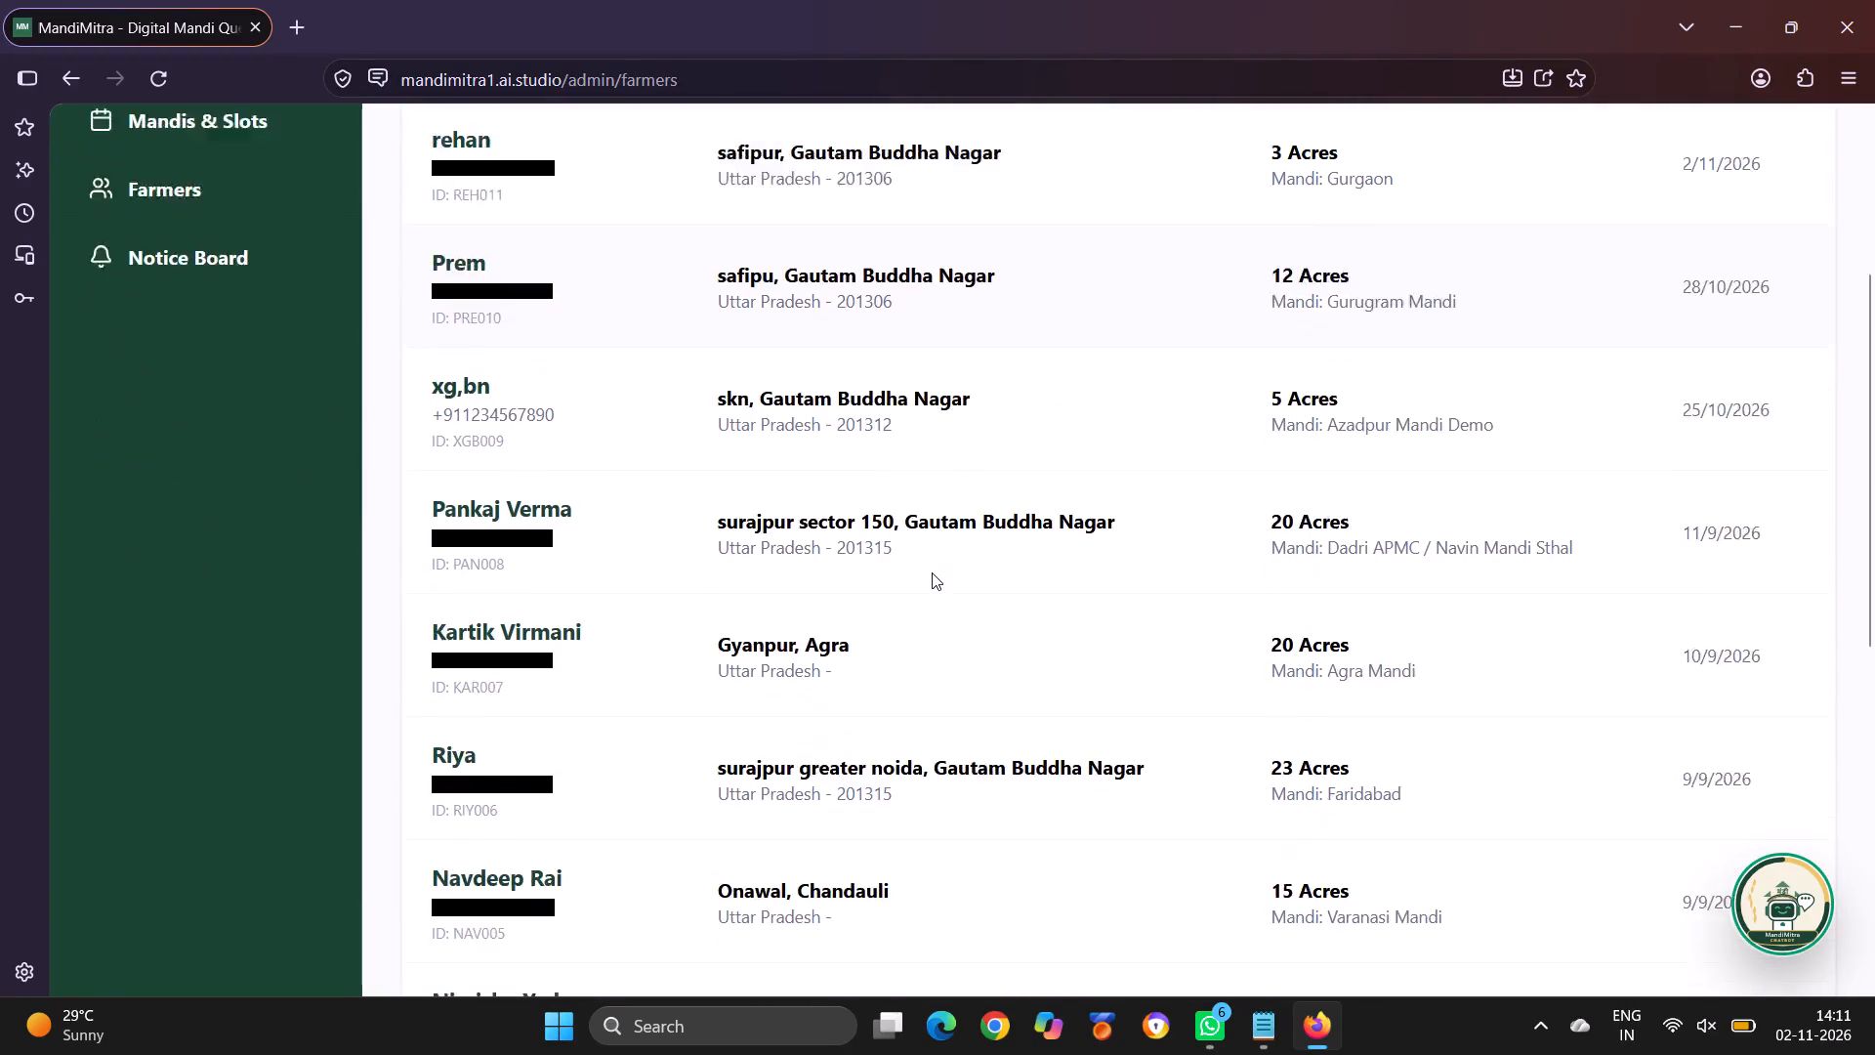
scroll(932, 572, "down", 5)
scroll(932, 572, "up", 7)
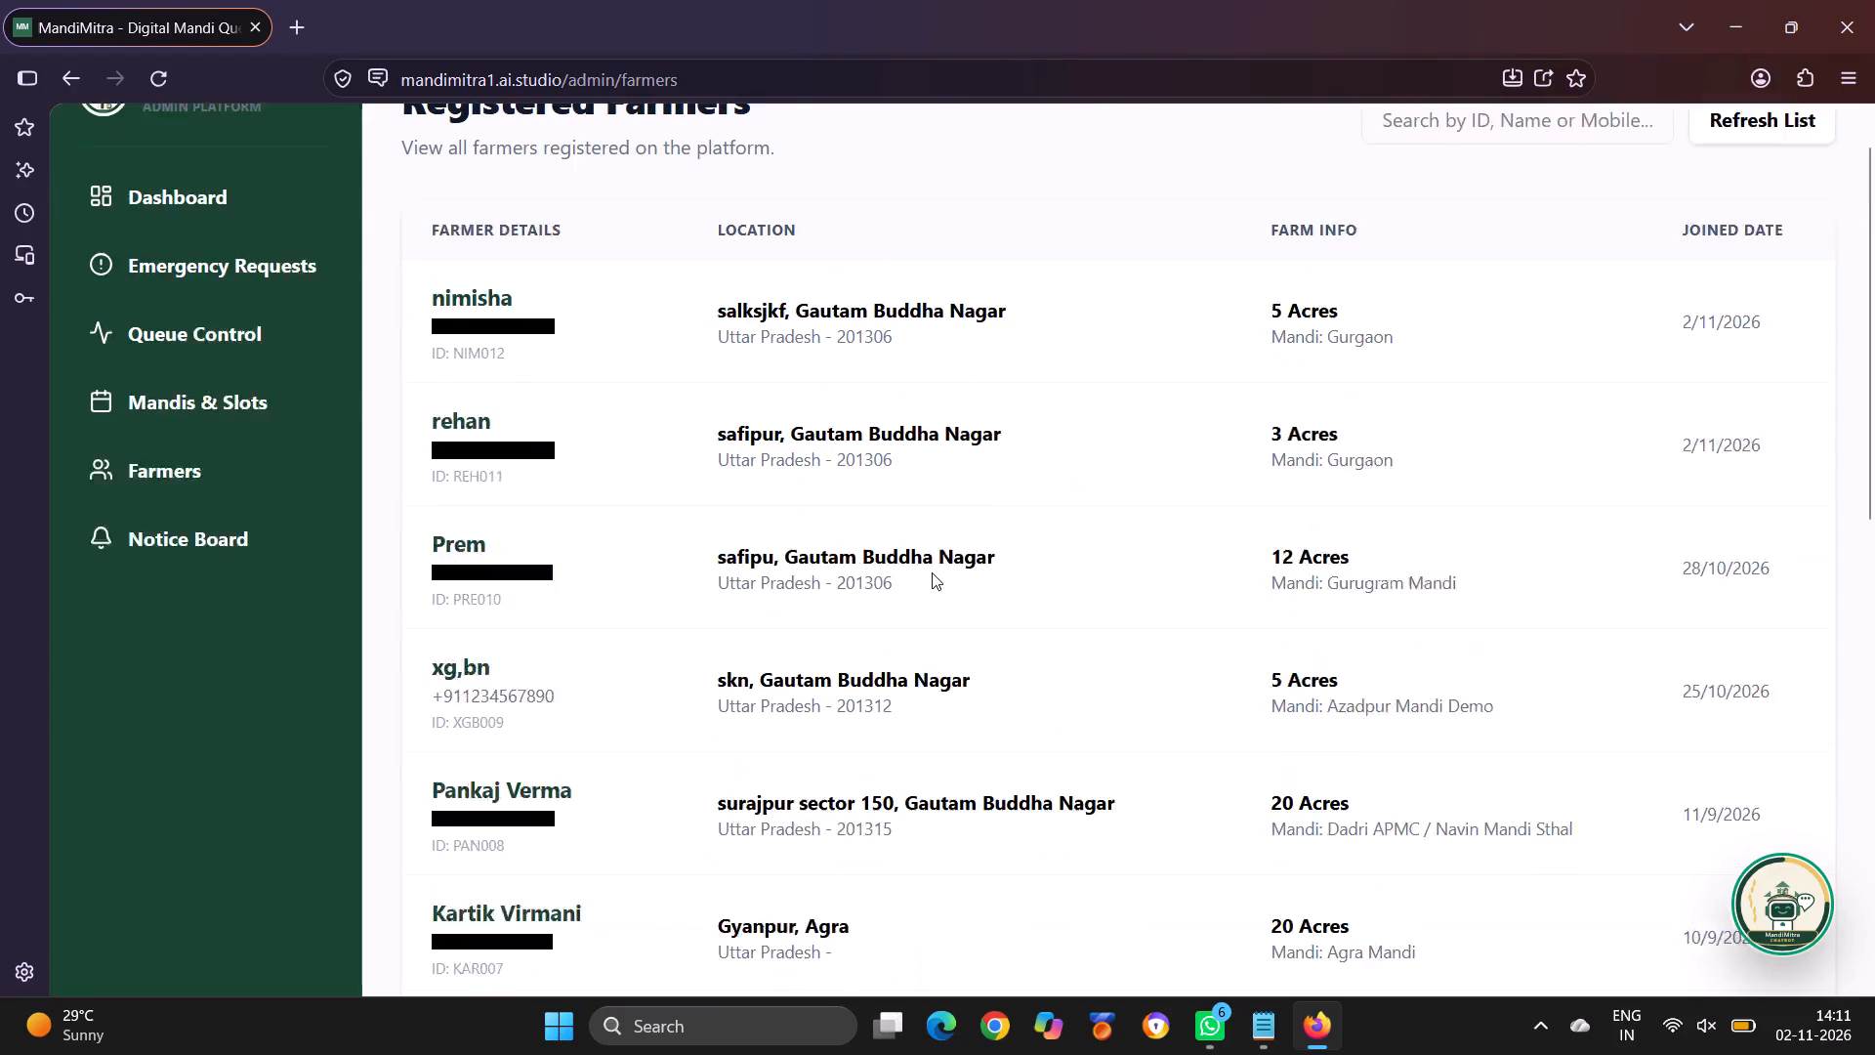
scroll(932, 572, "up", 3)
View the Notice Board and open a blank form for a new notice.
left_click(271, 586)
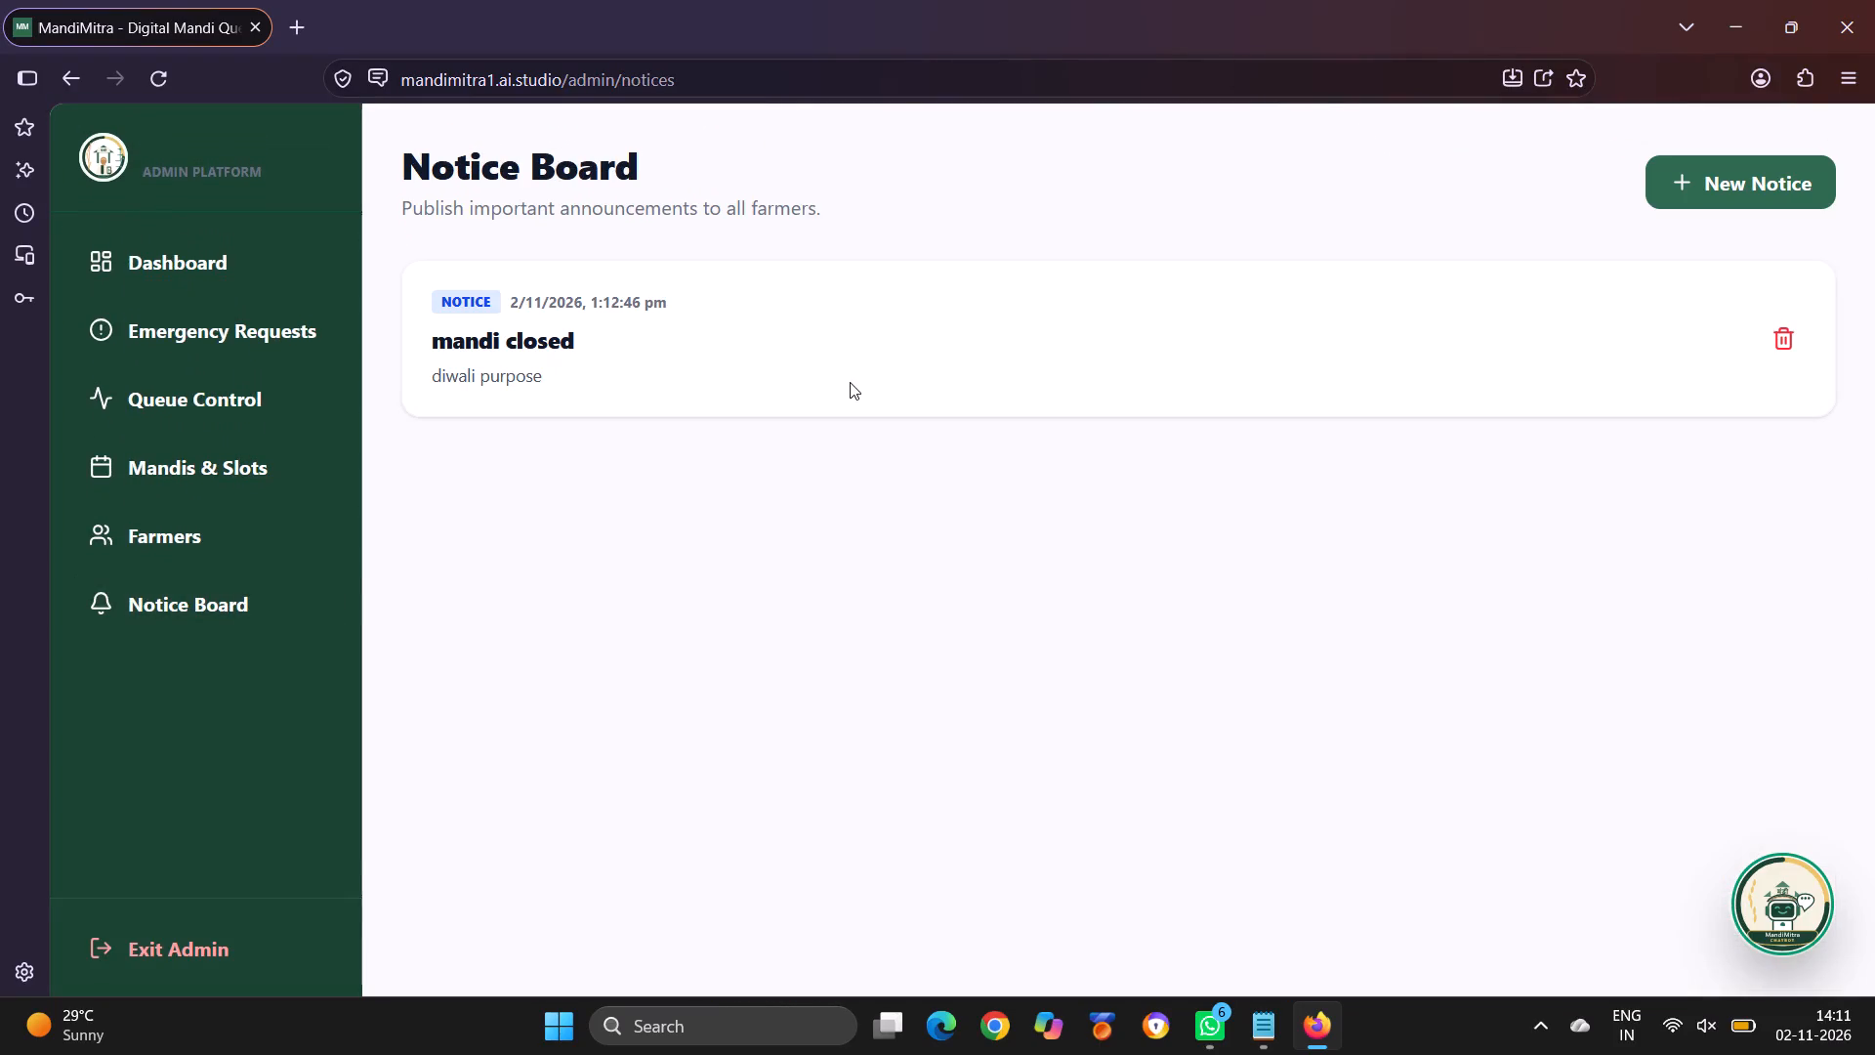
left_click(844, 364)
left_click(1748, 197)
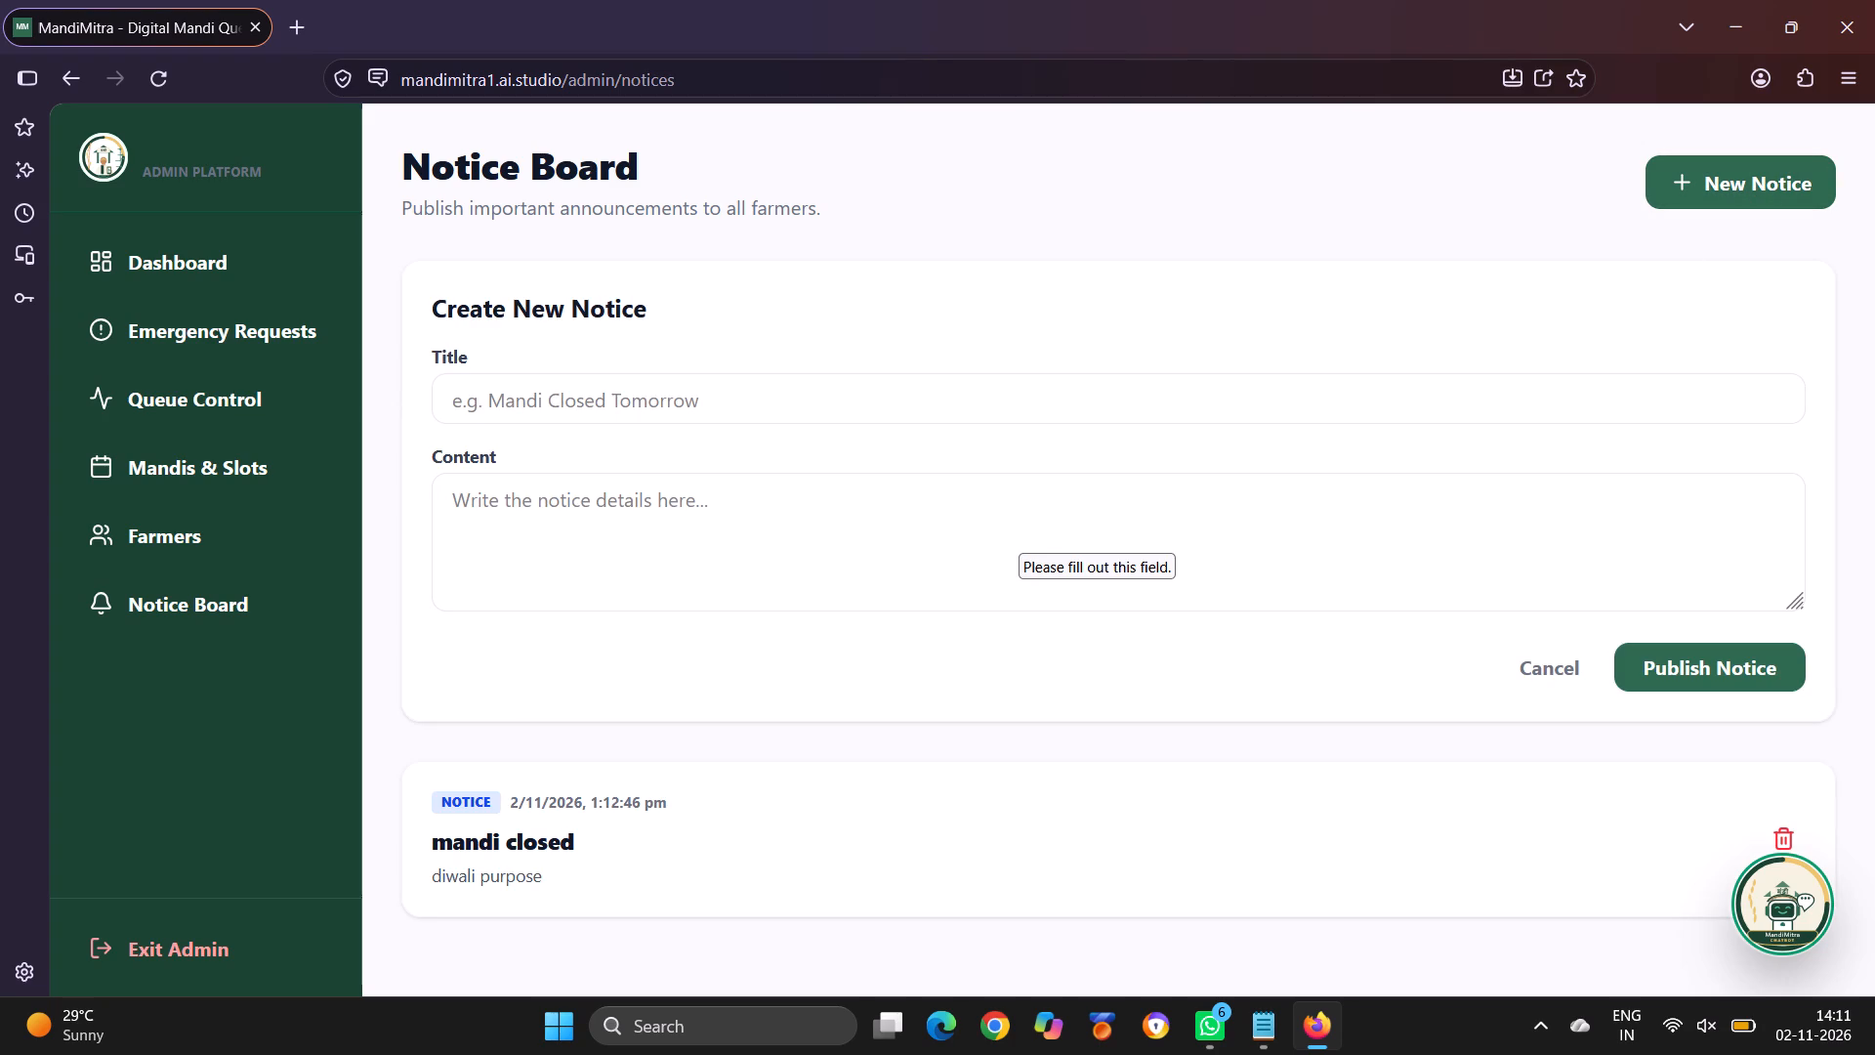
left_click(188, 431)
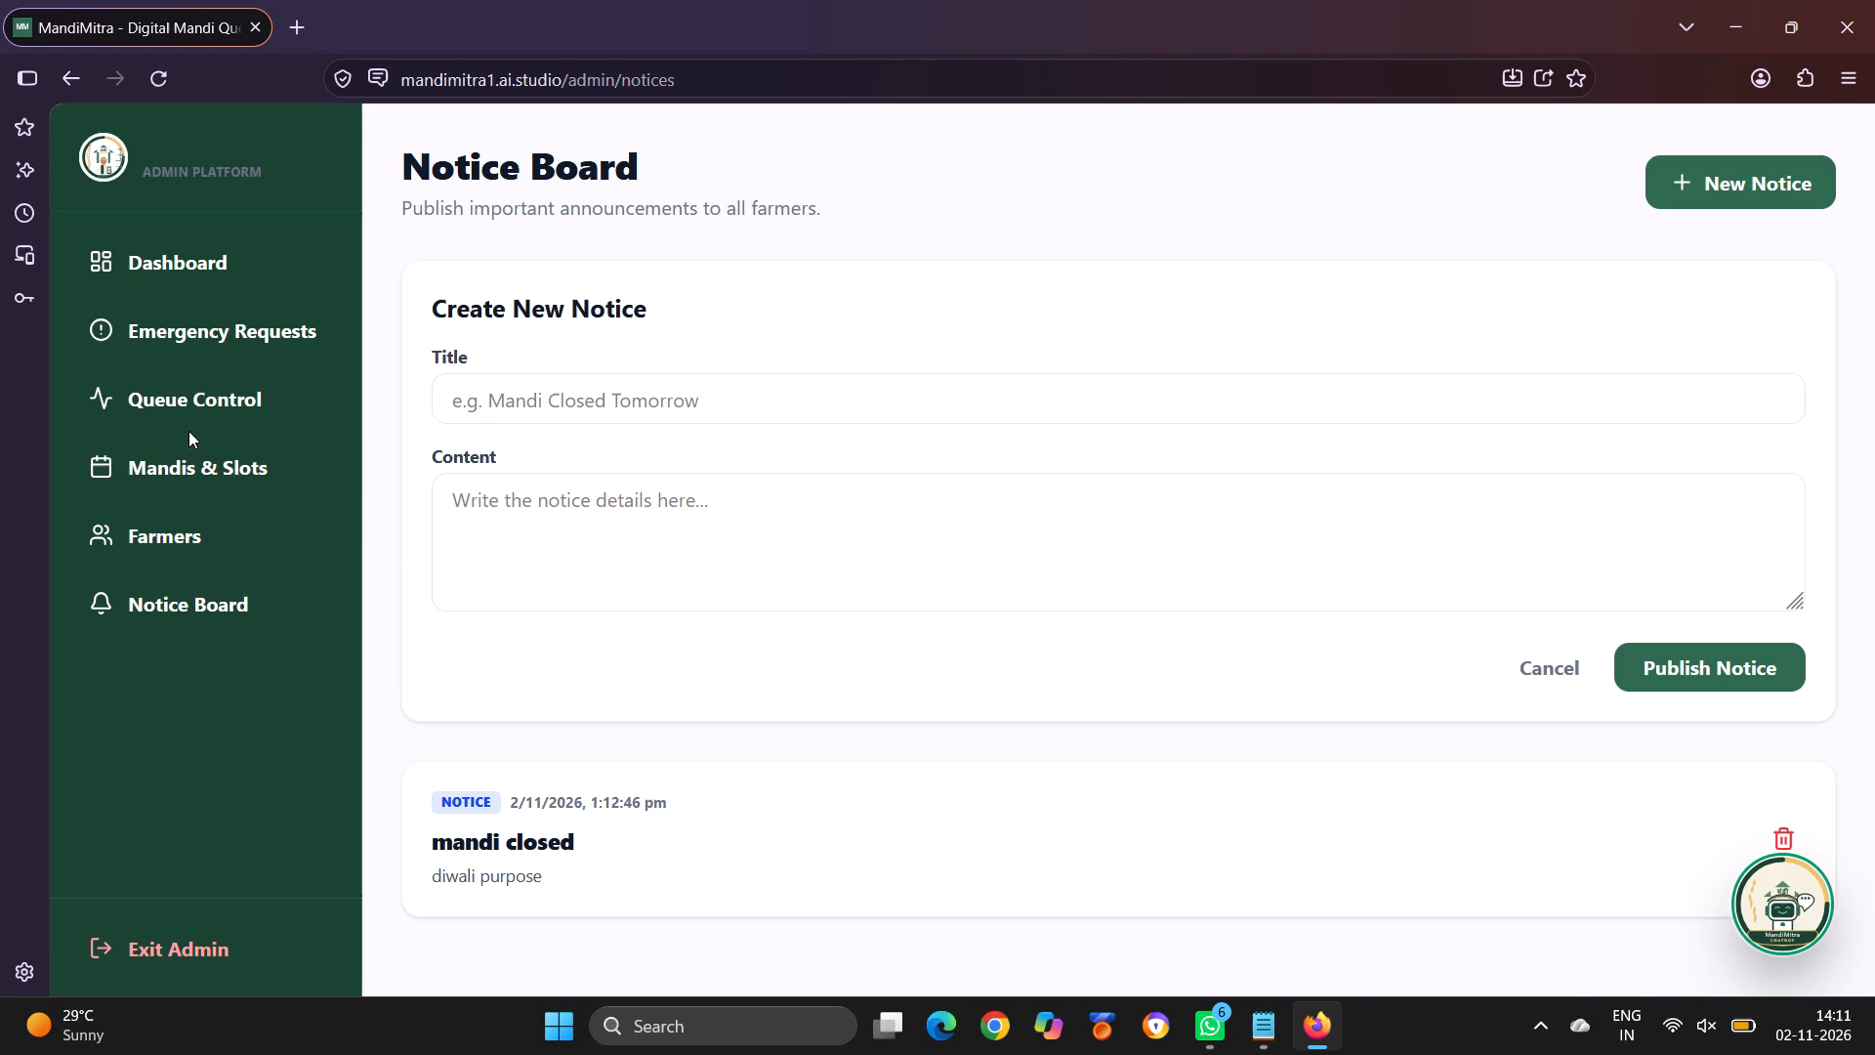
In Mandis & Slots, create a Dadri APMC / Navin Mandi Sthal slot for 22/11/2026, keeping 08:00 am to 12:00 pm and capacity 20.
left_click(216, 466)
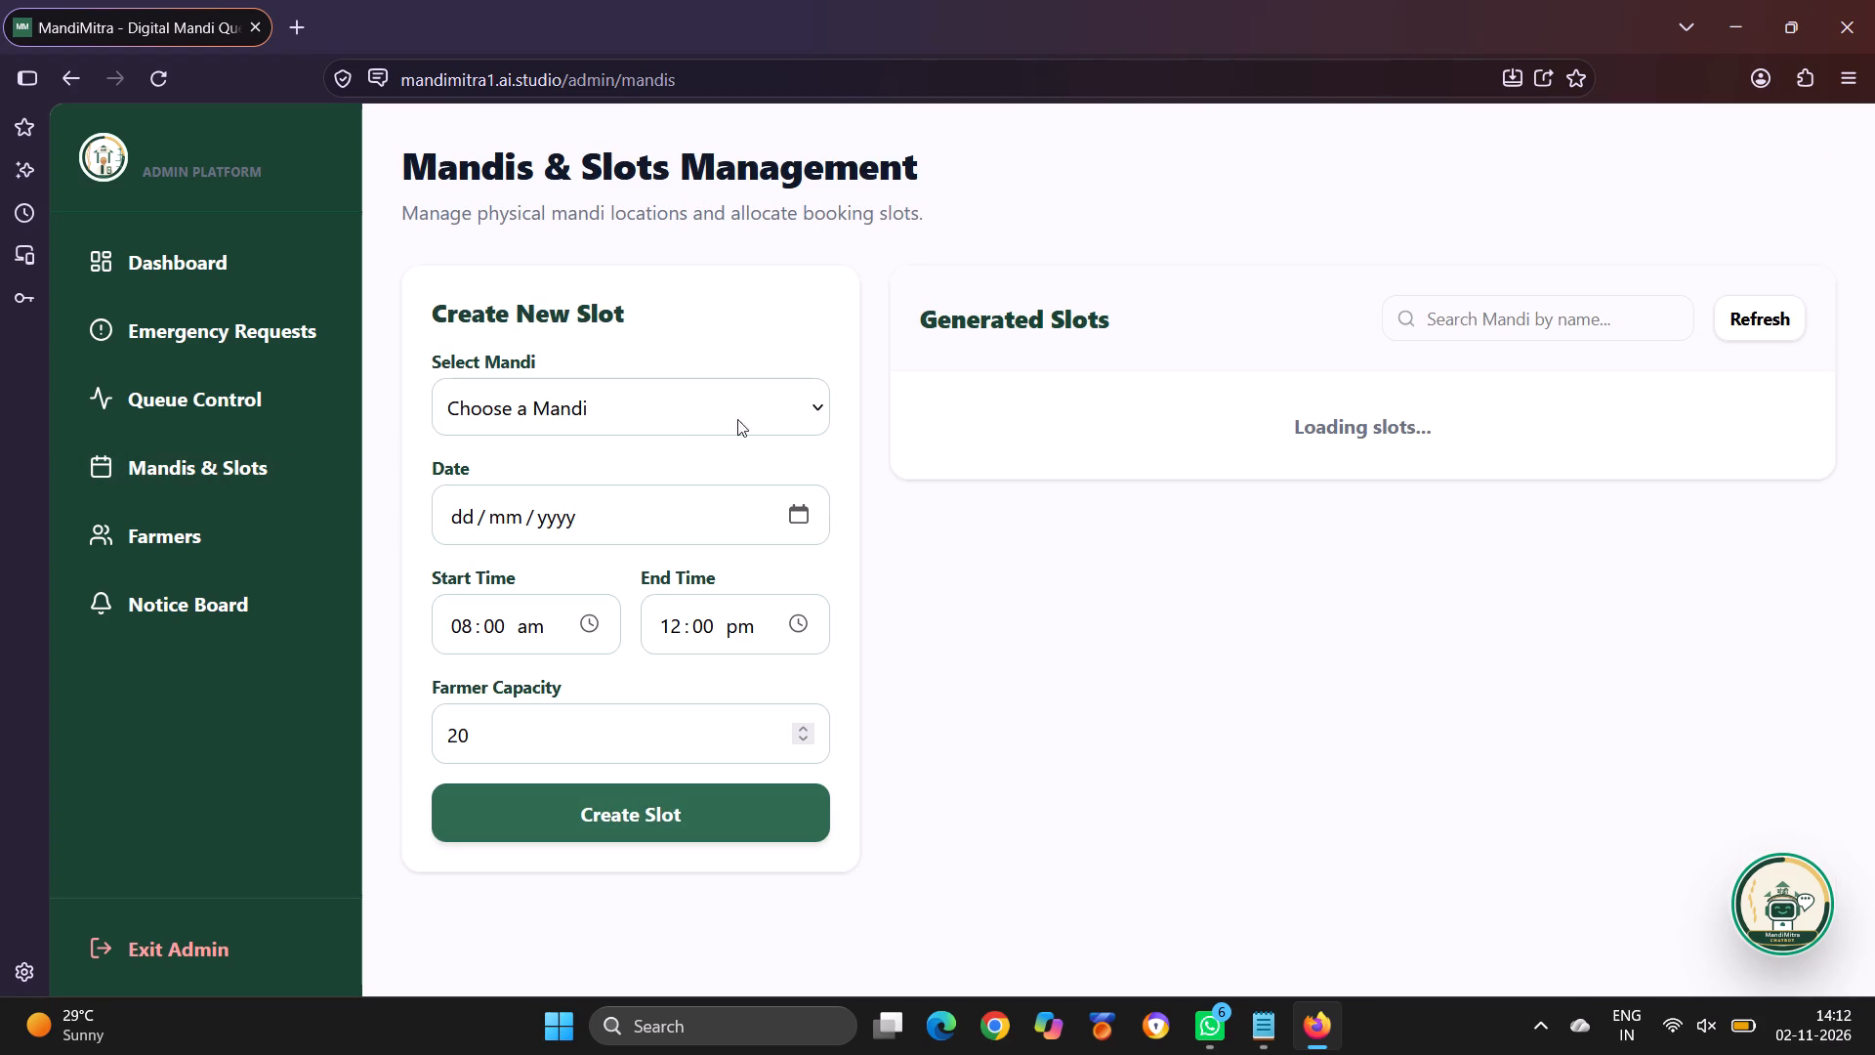
left_click_drag(682, 436, 682, 426)
left_click(682, 426)
left_click(982, 683)
left_click(785, 402)
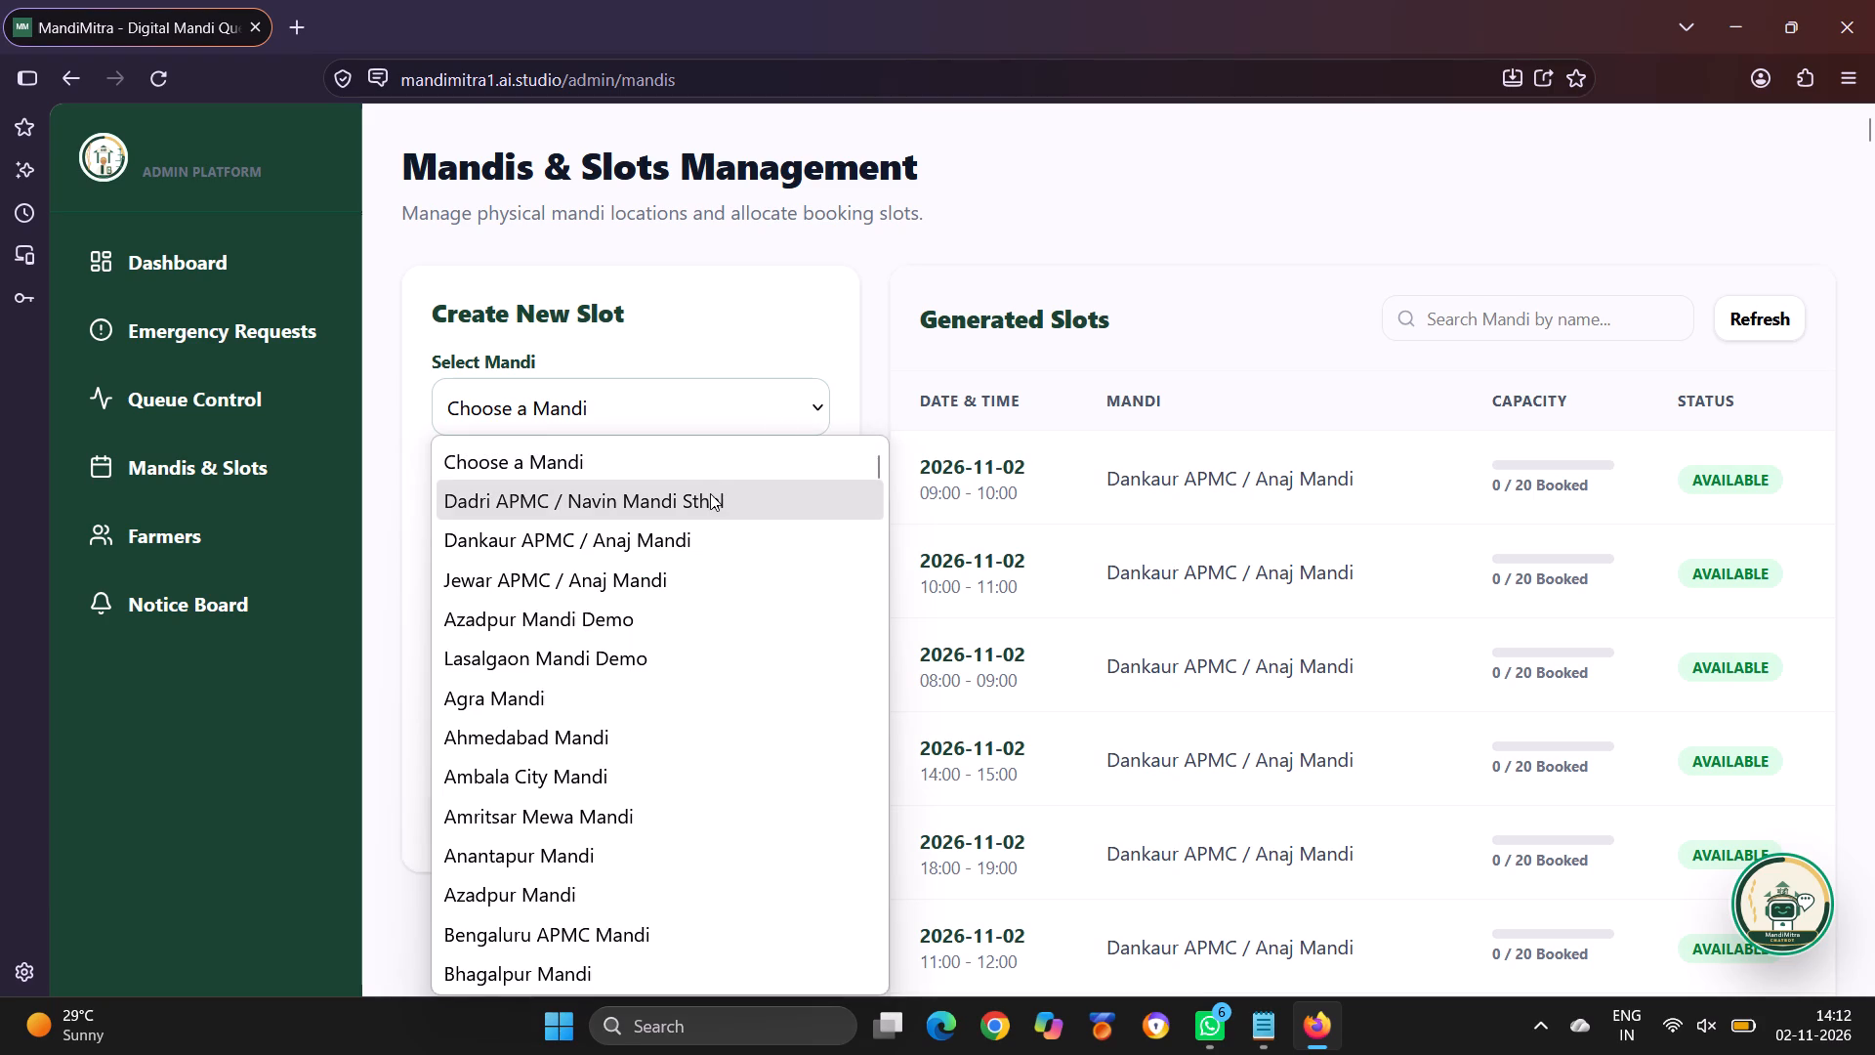
left_click(710, 494)
left_click(678, 517)
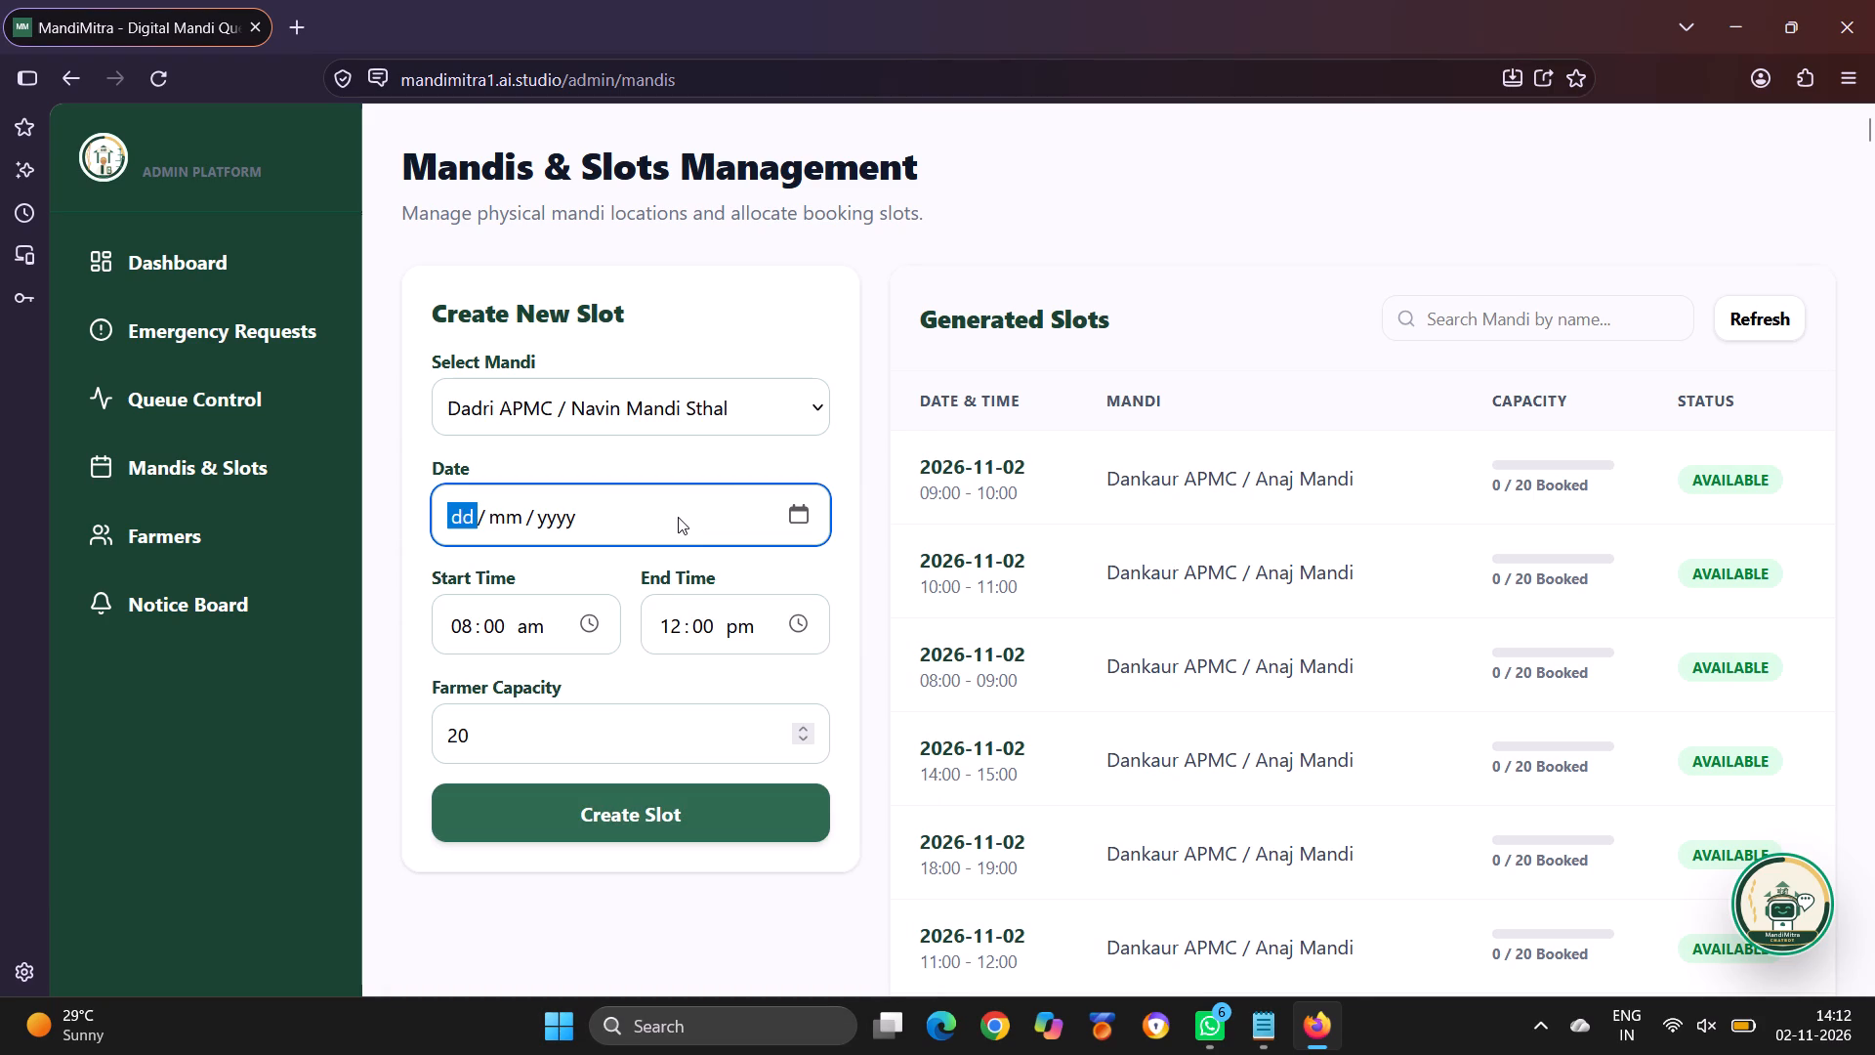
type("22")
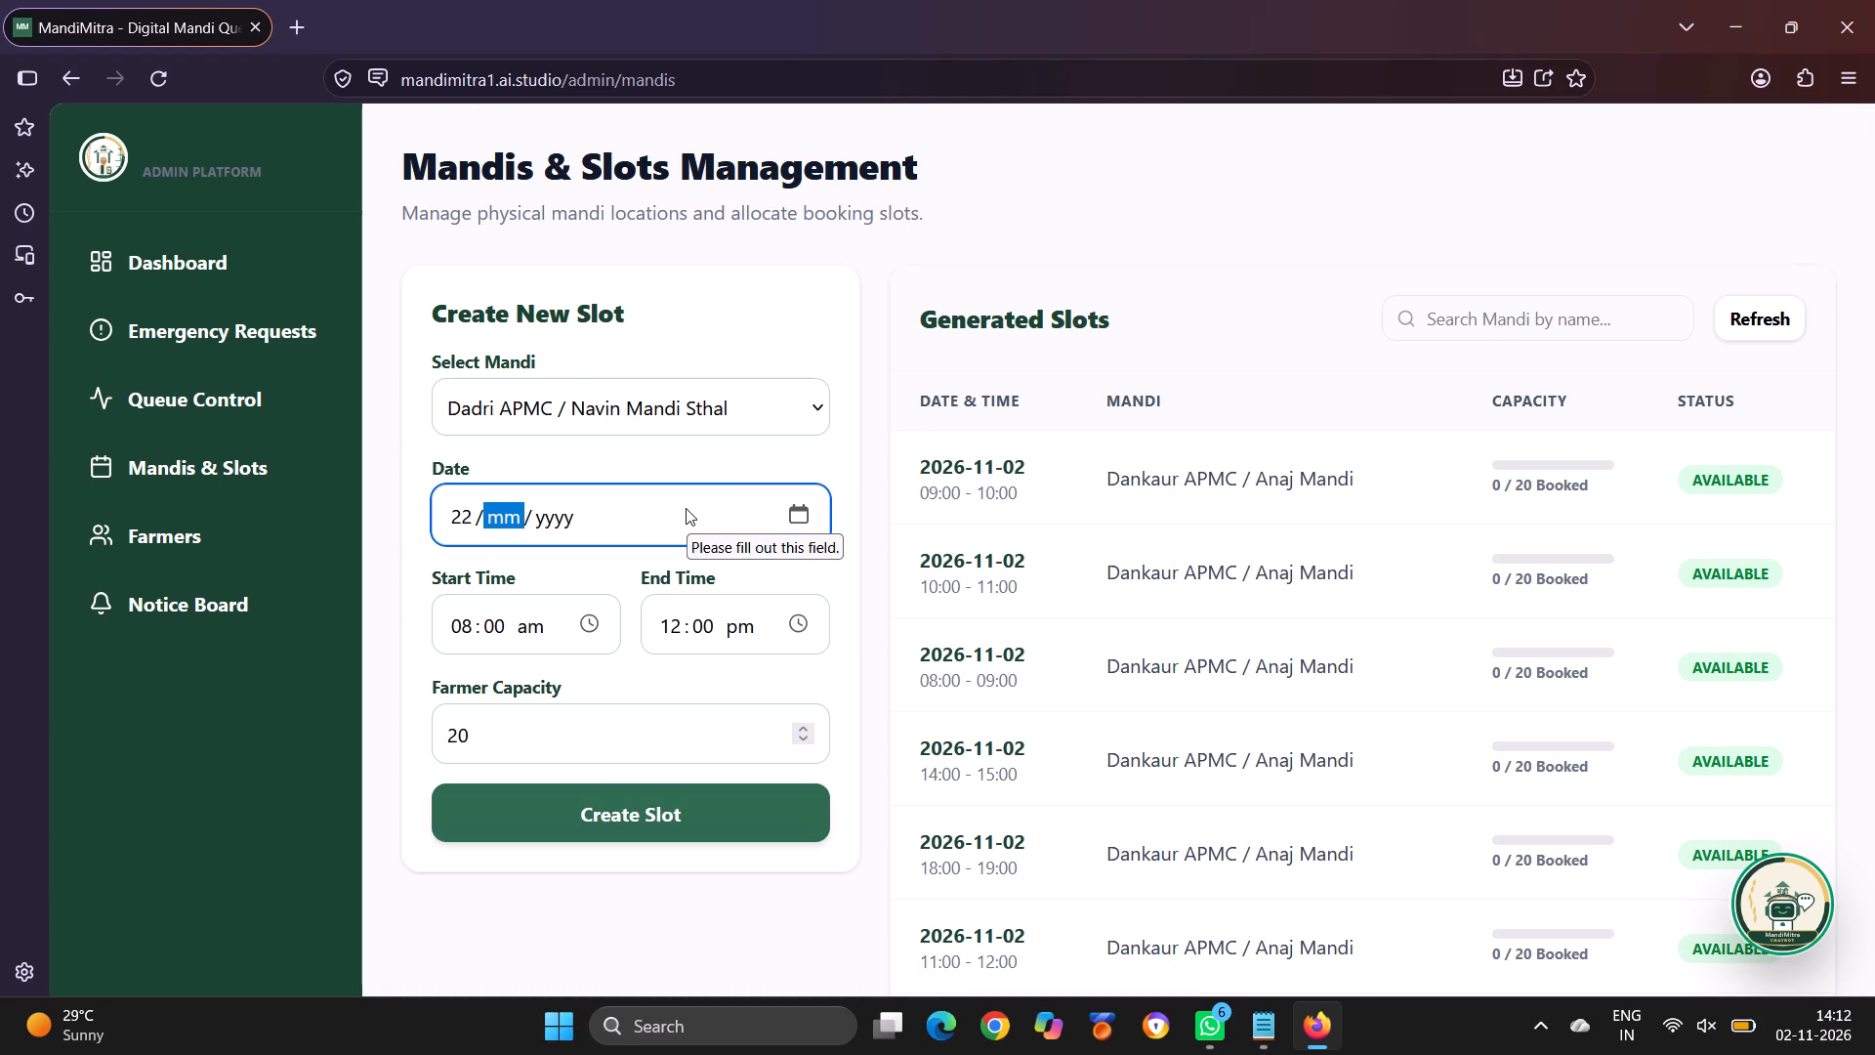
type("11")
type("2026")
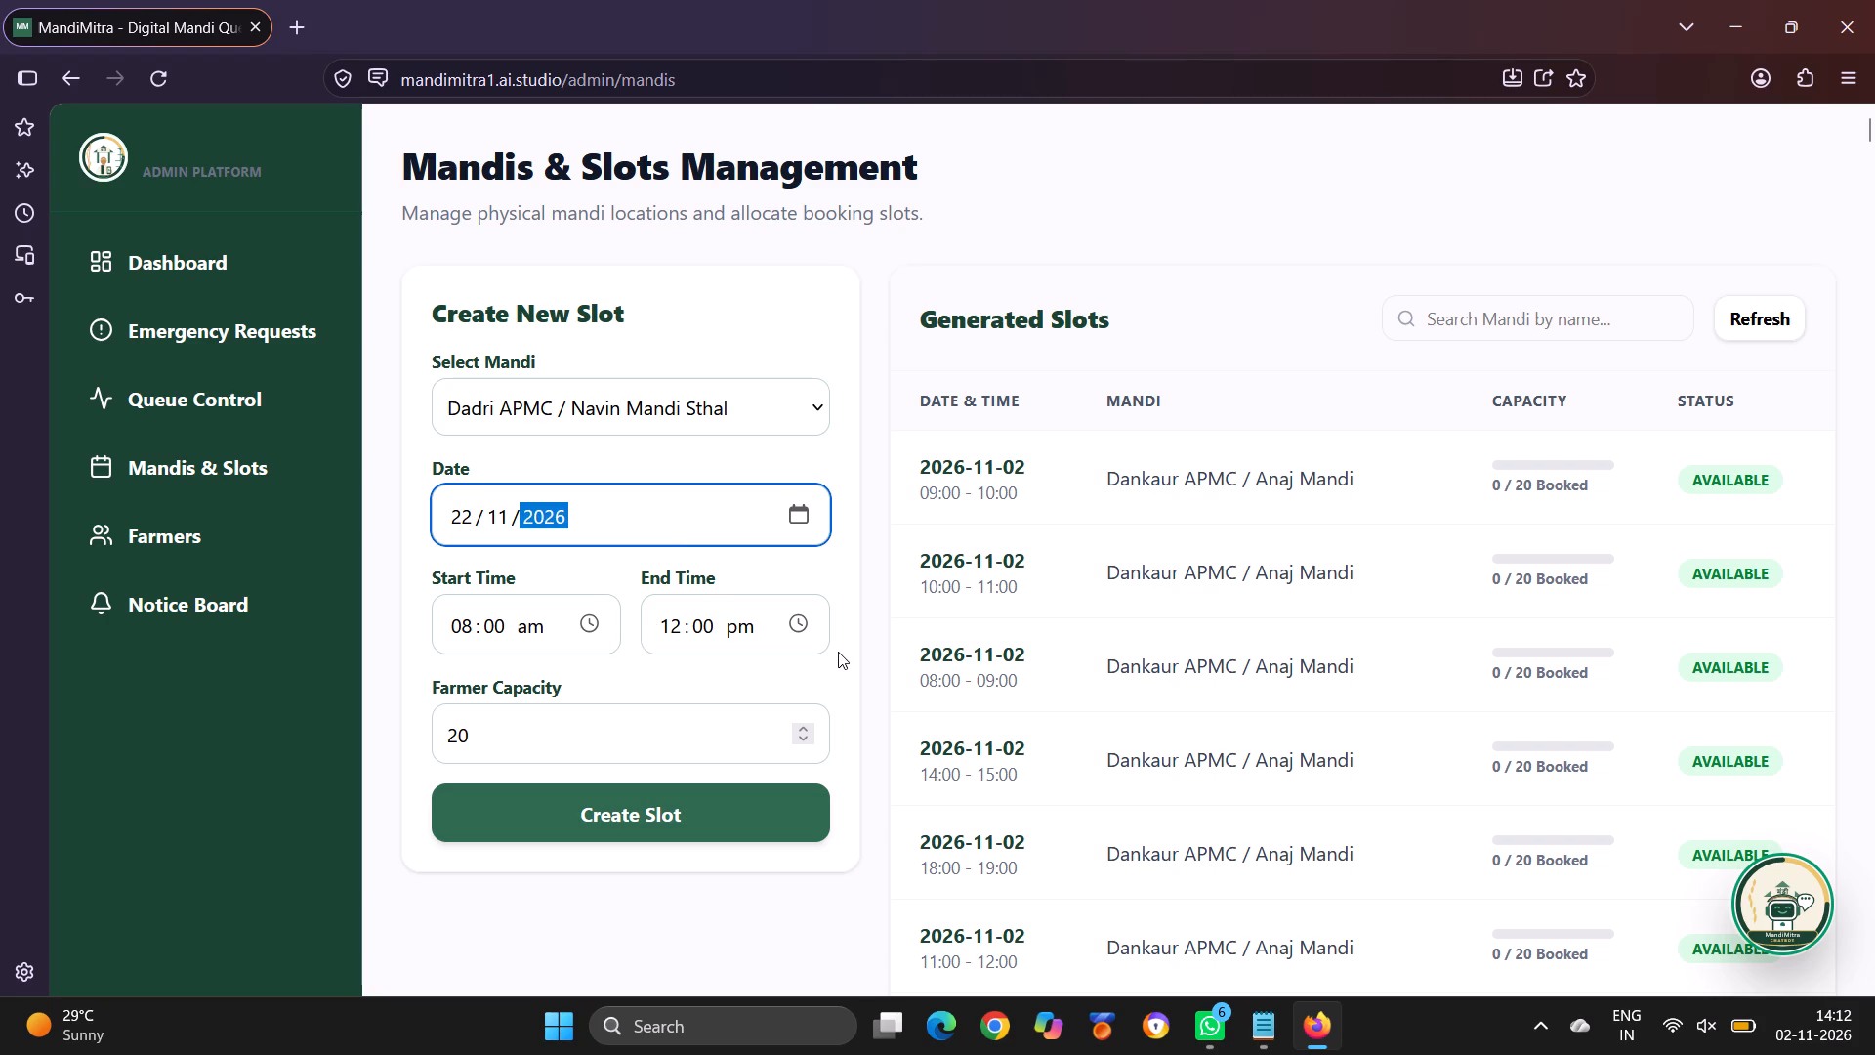
left_click(760, 730)
left_click(732, 819)
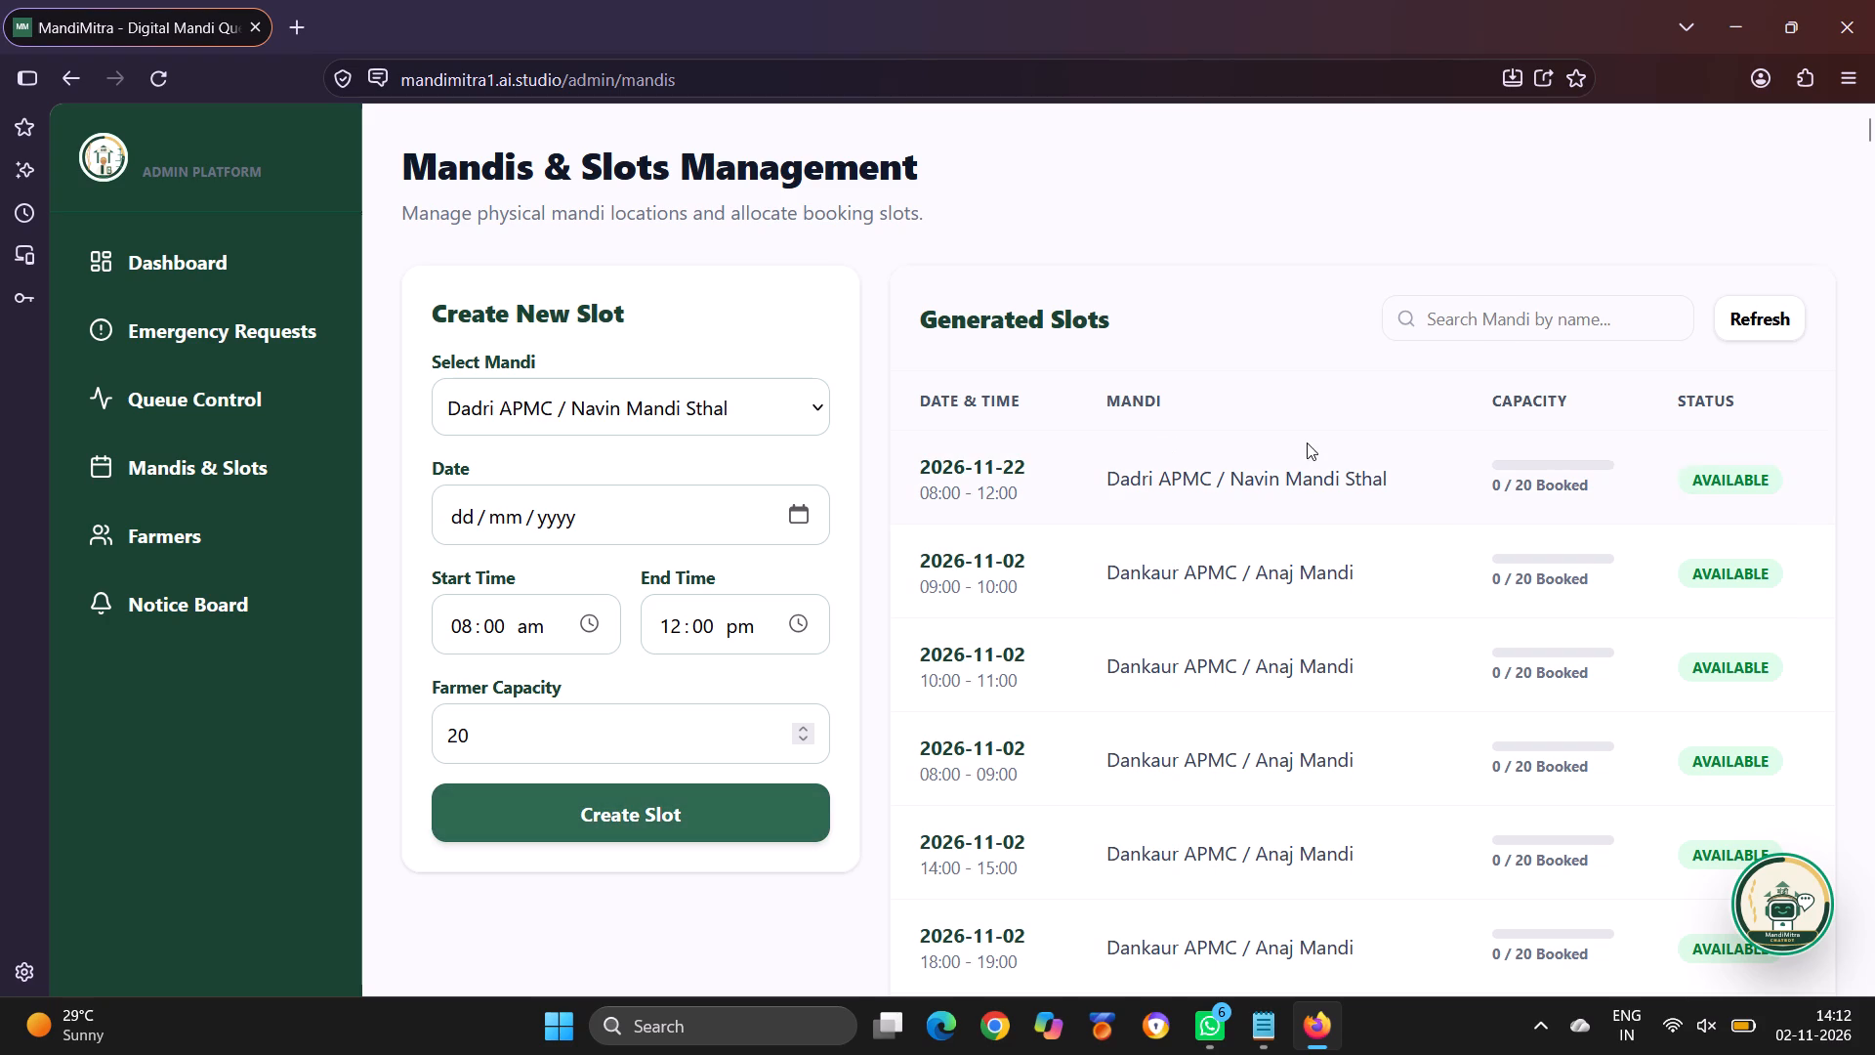
Refresh the generated slots and look through their dates, mandis, booked capacity and availability.
left_click(1770, 333)
scroll(1486, 664, "down", 14)
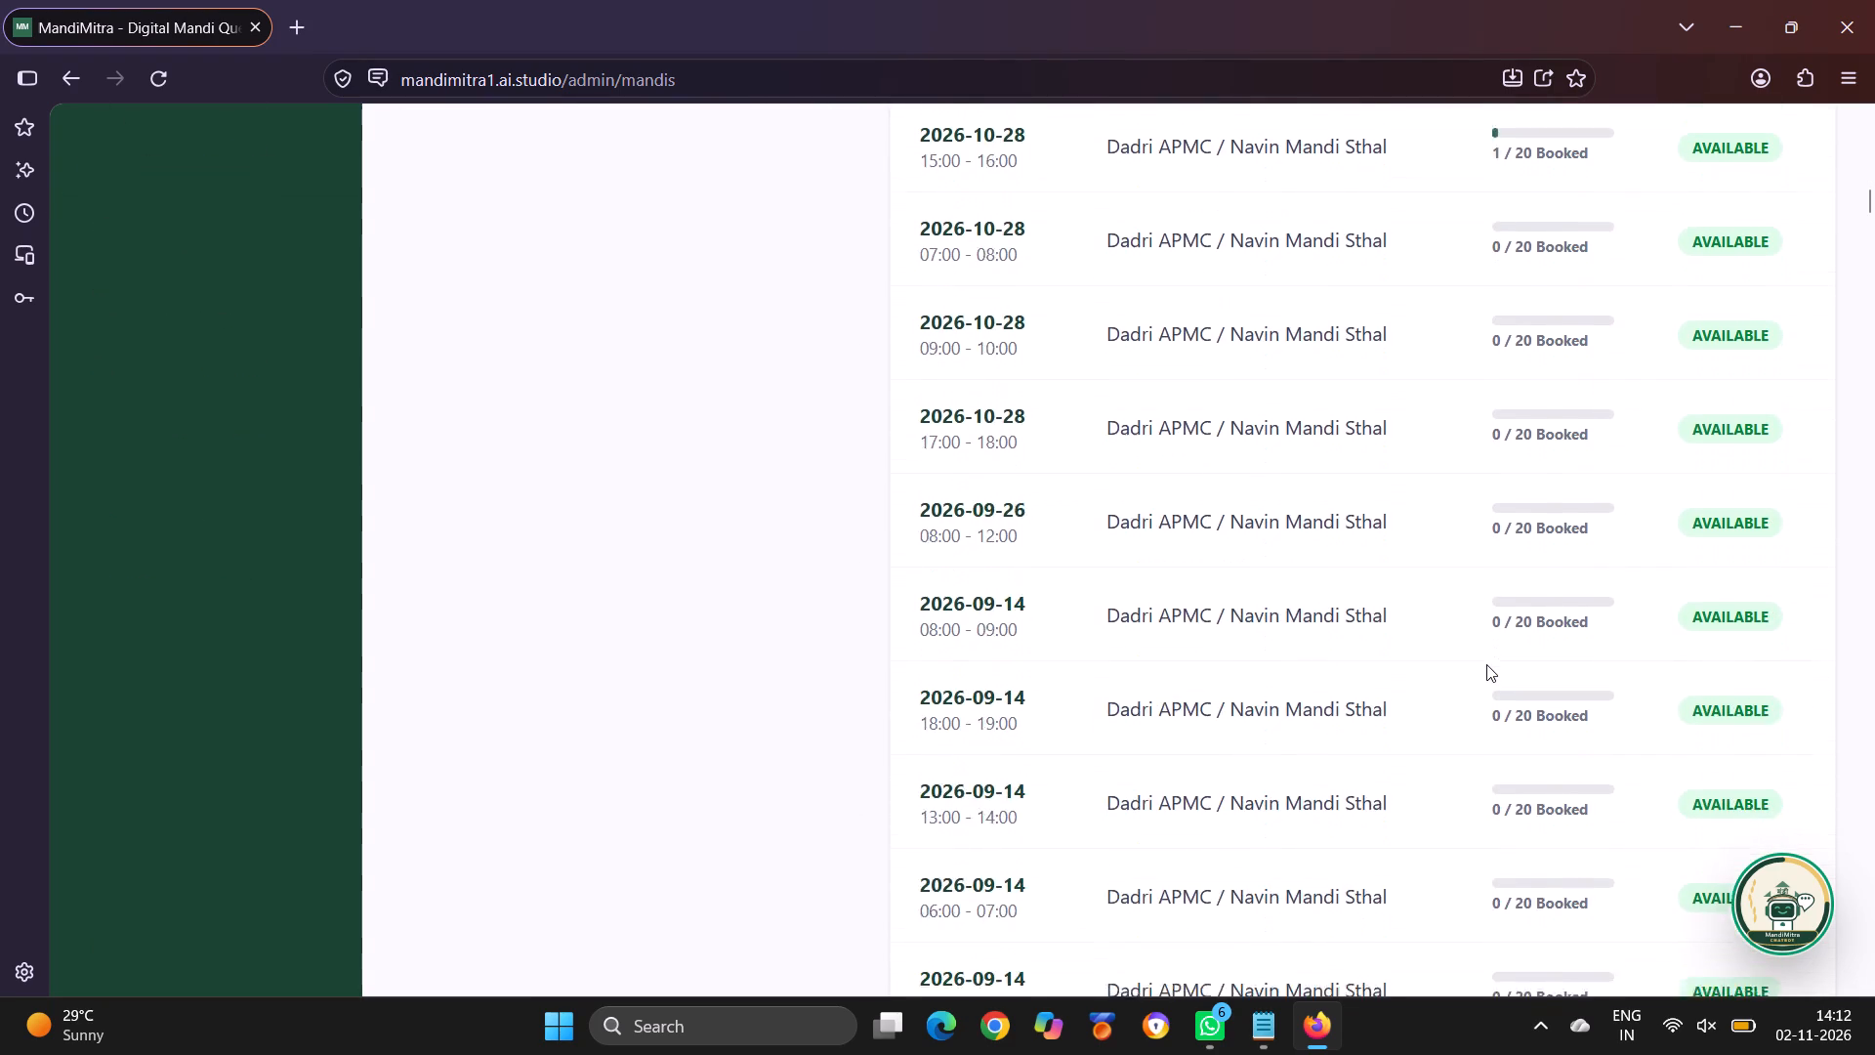
scroll(1486, 664, "down", 7)
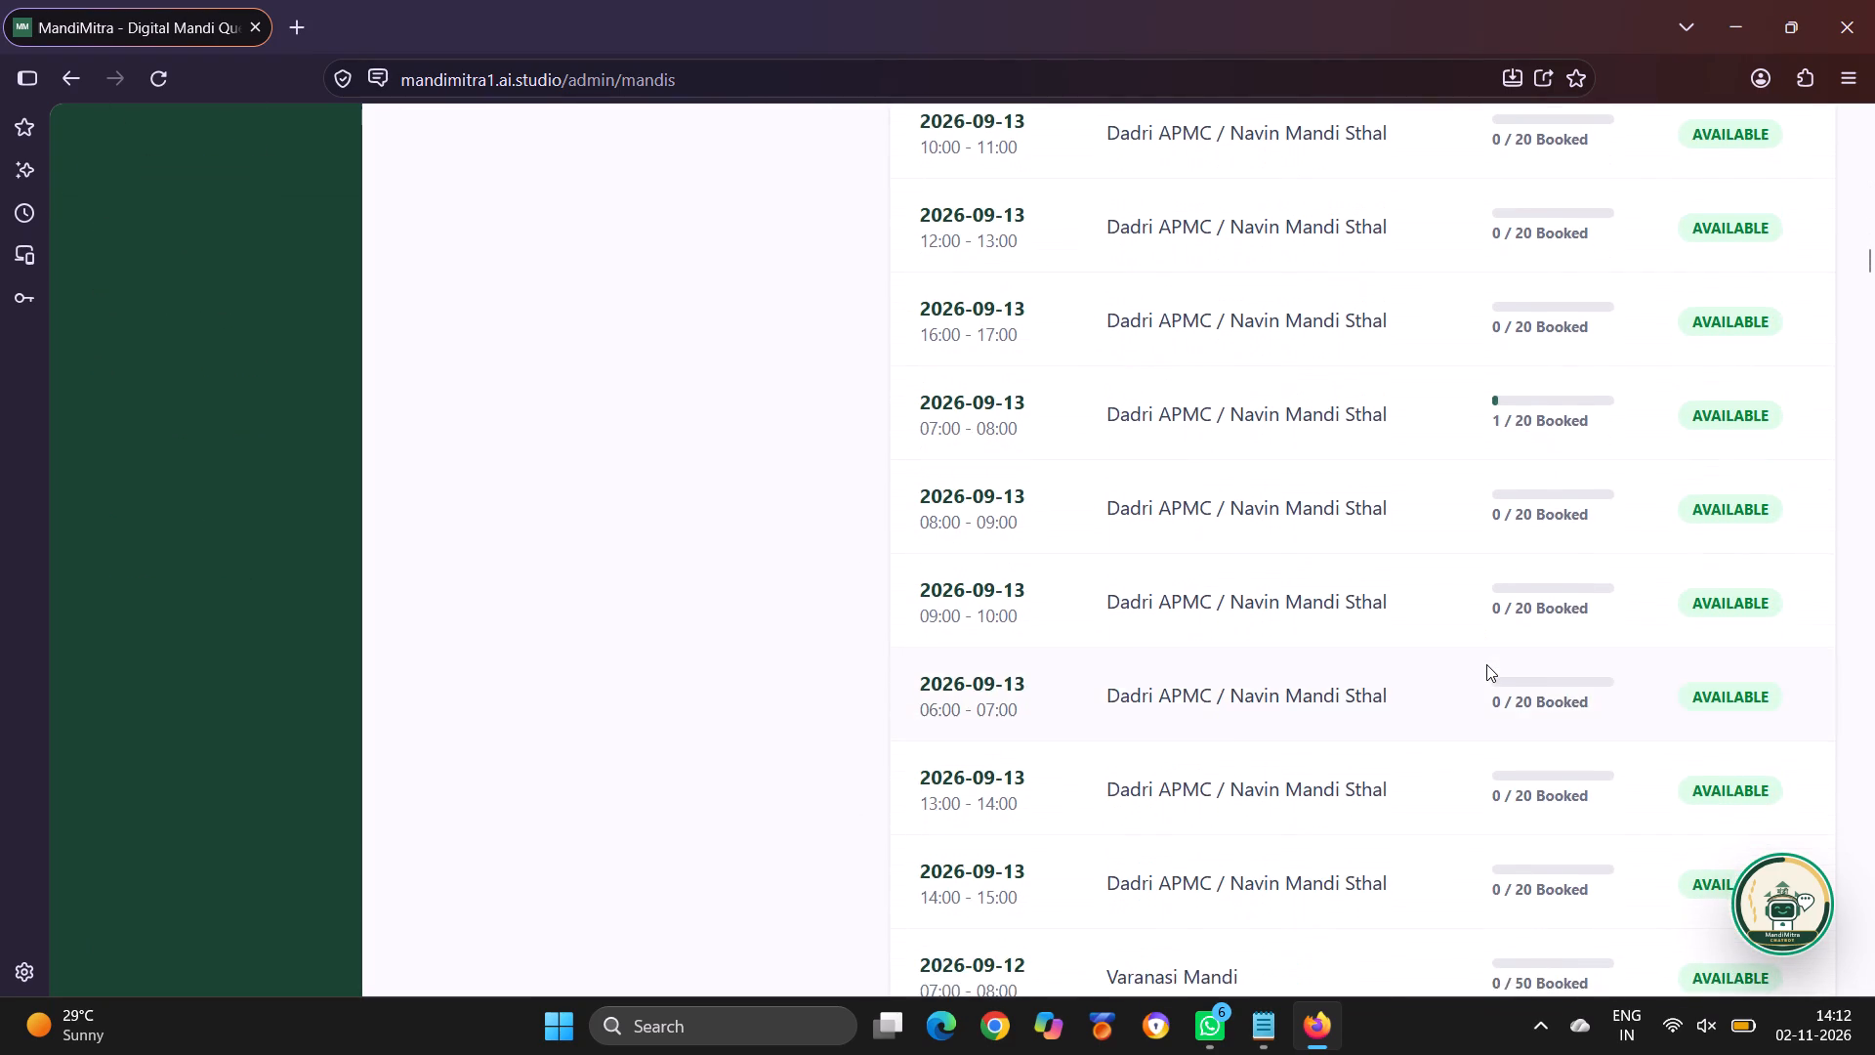
scroll(1486, 664, "up", 19)
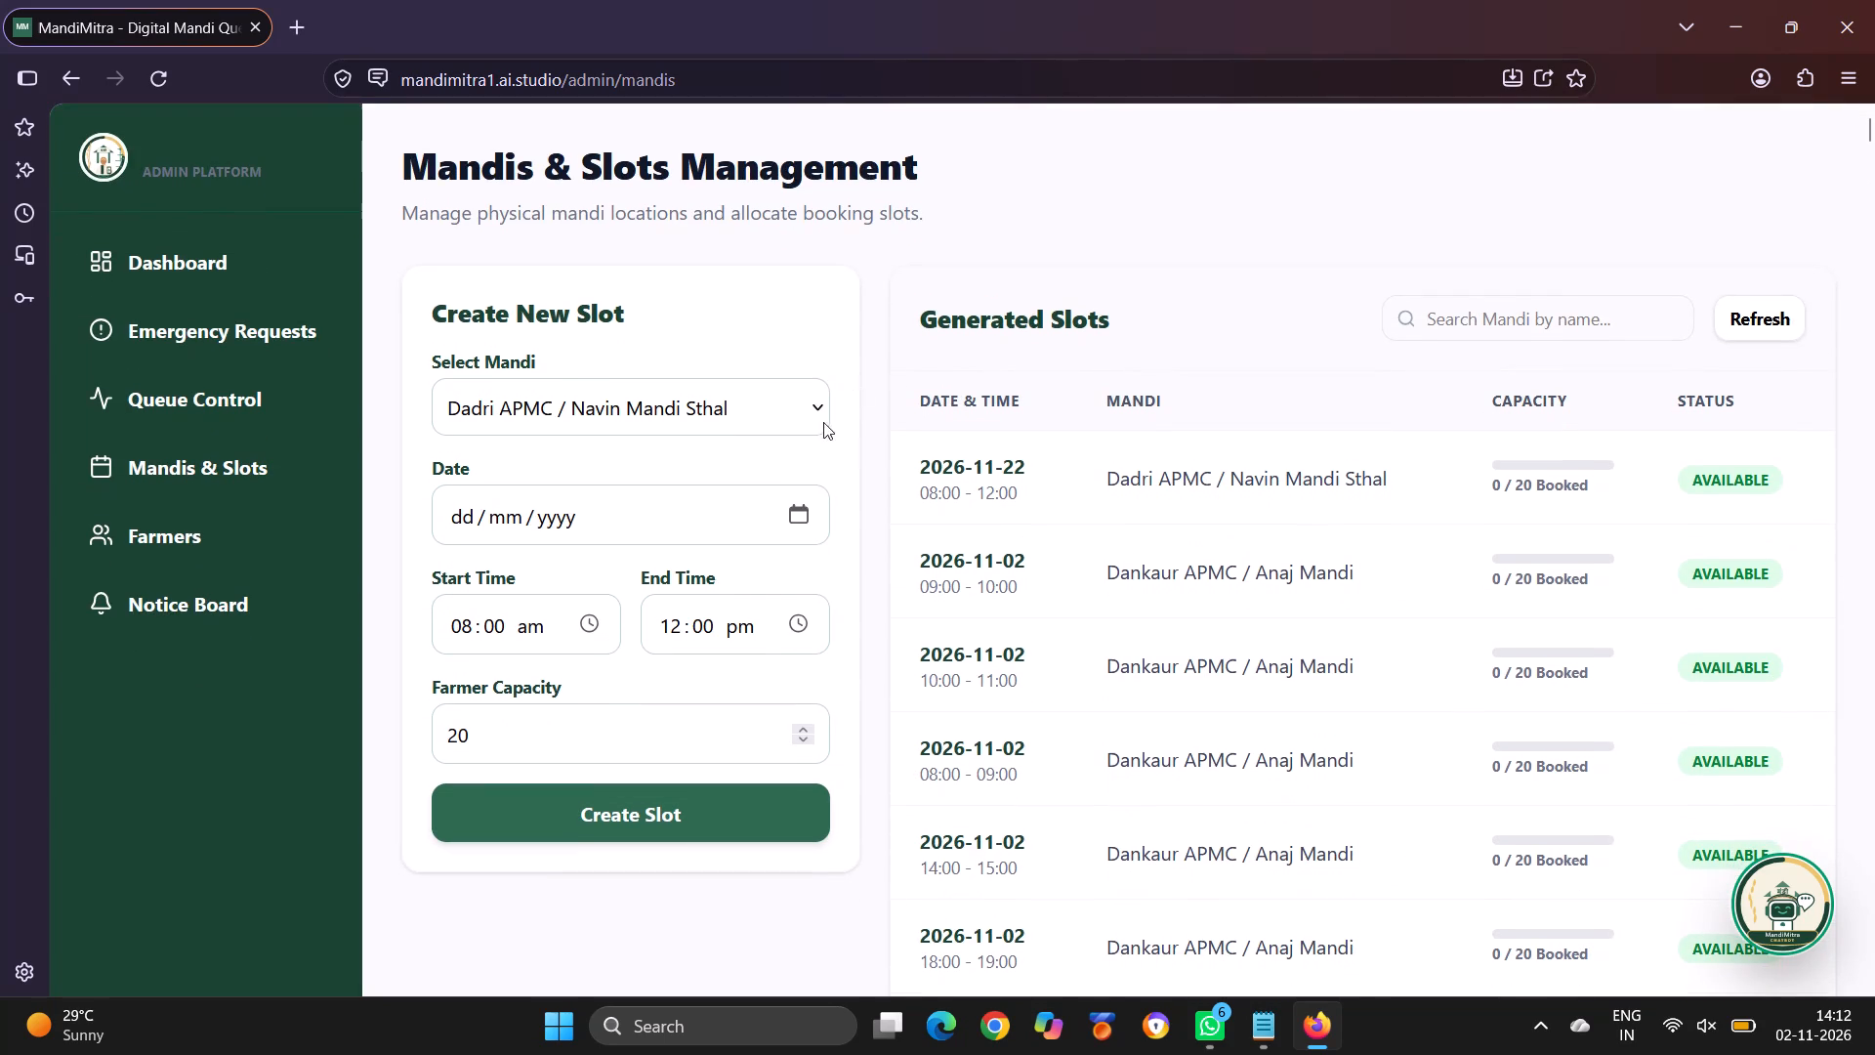
Look over the mandi choices for a new slot, then refresh and check the generated slots list.
left_click(752, 389)
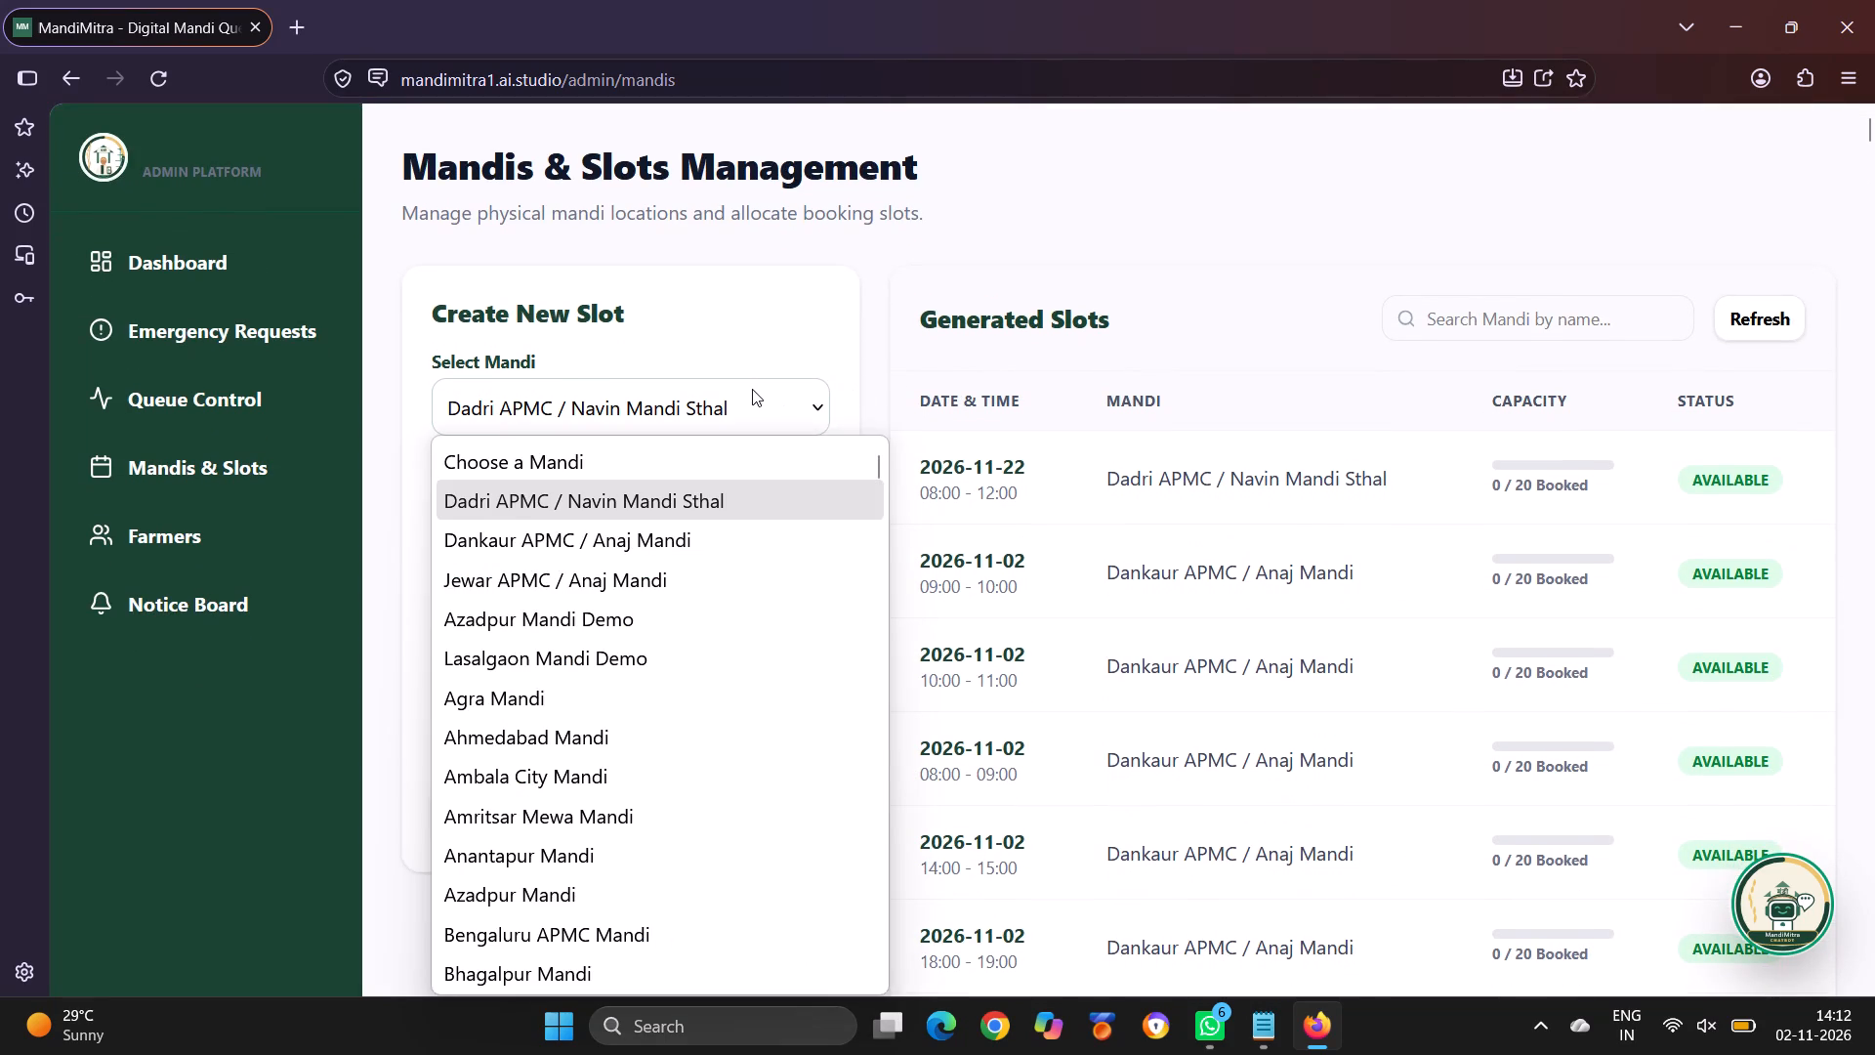
left_click(1310, 117)
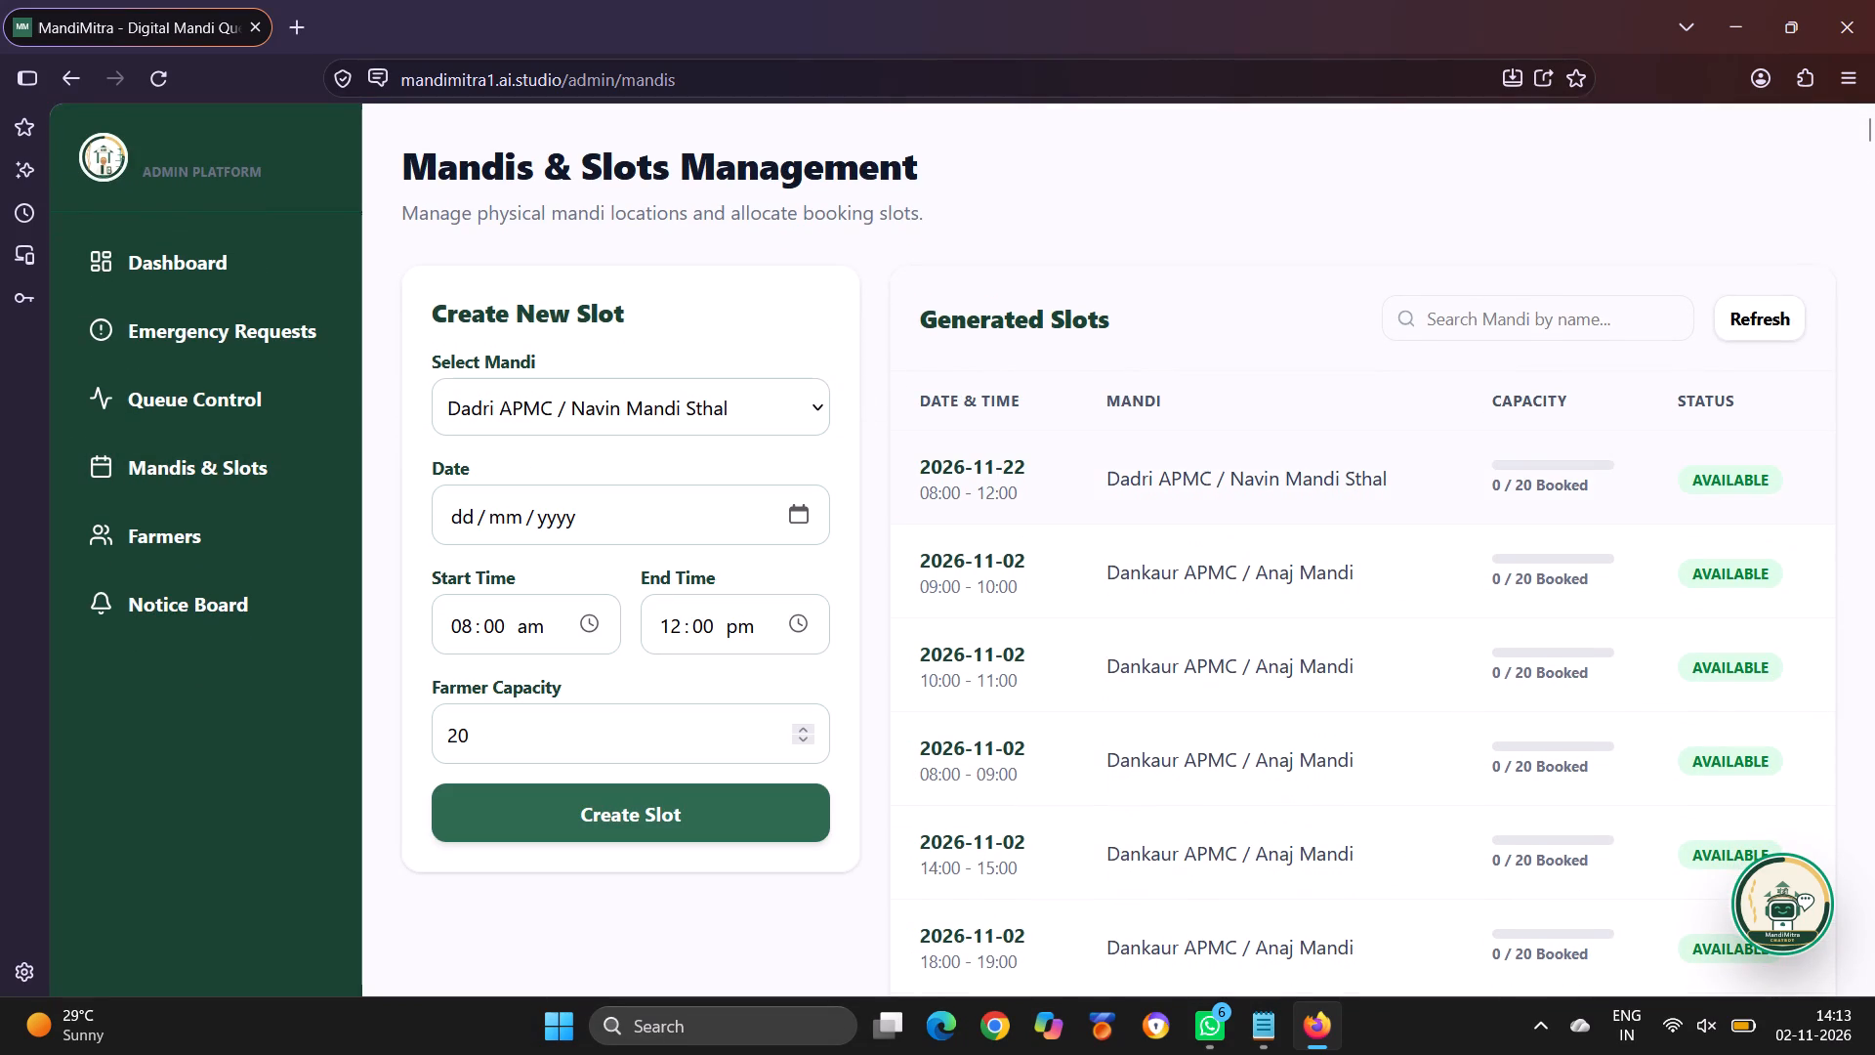
left_click(1138, 482)
left_click(1705, 475)
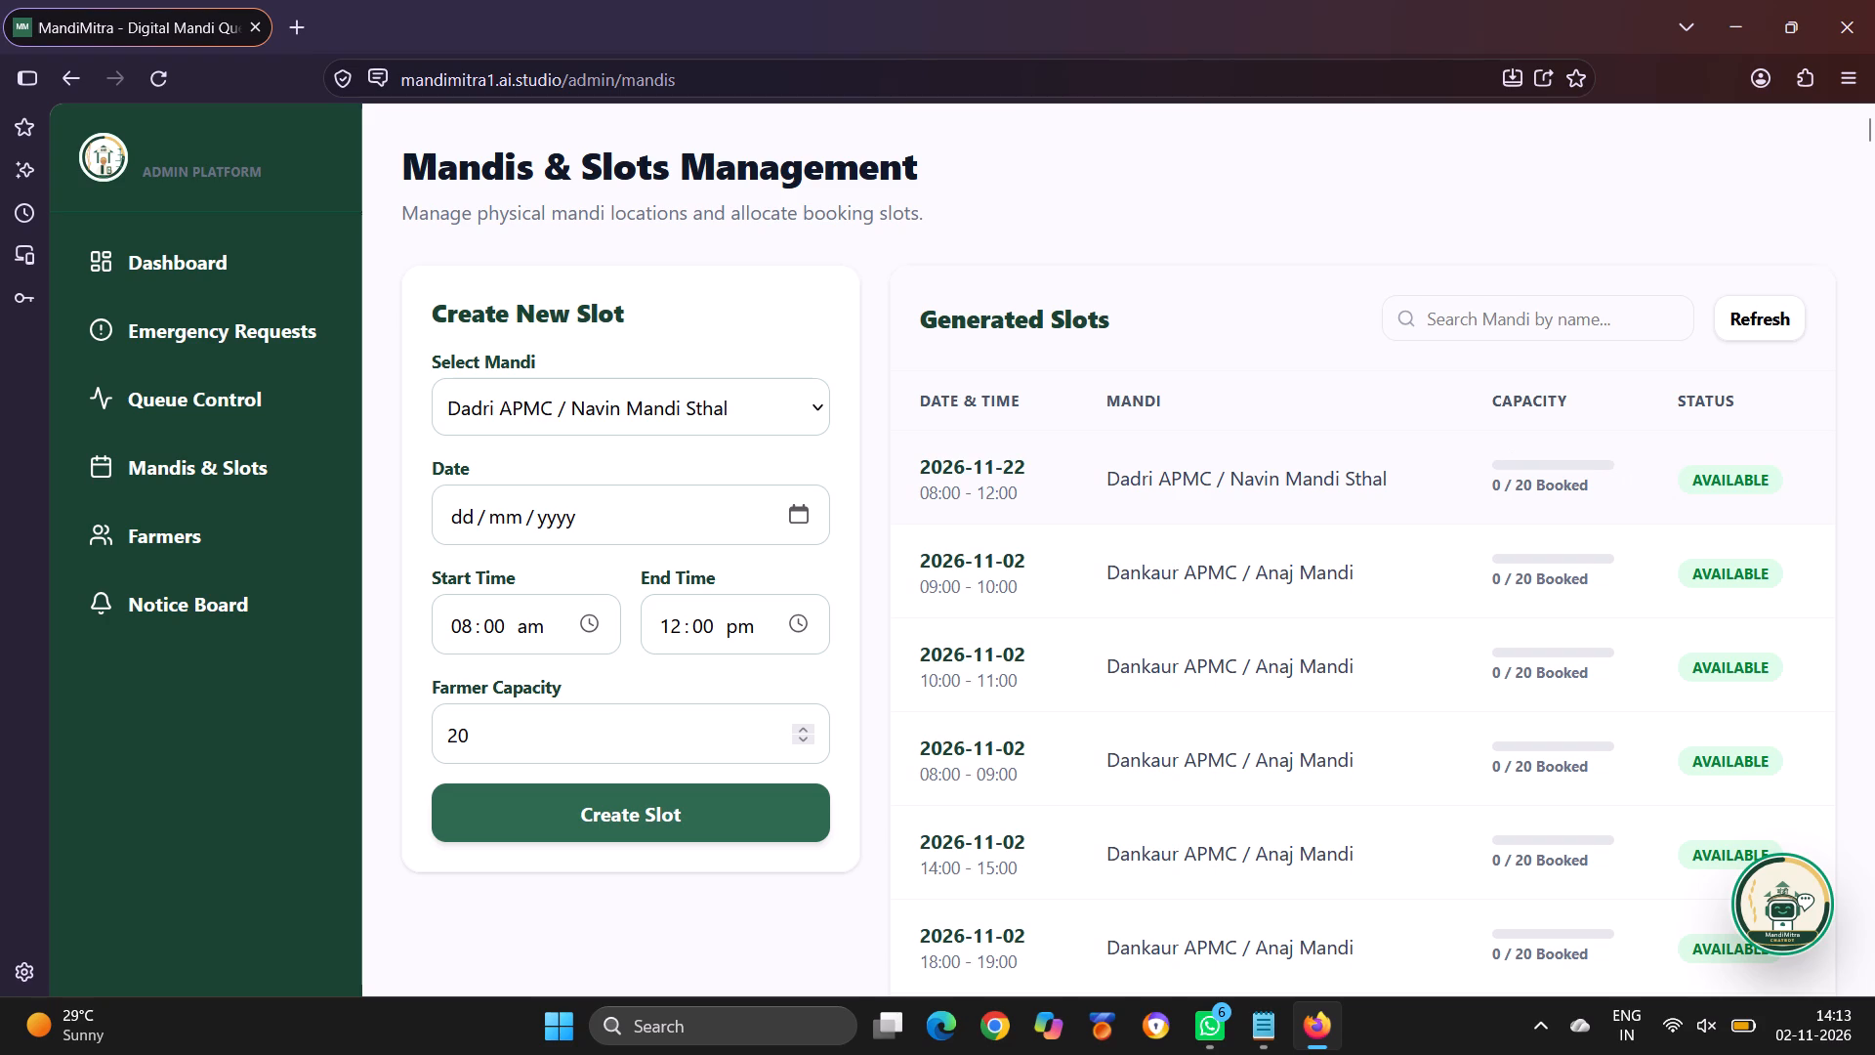
left_click(1754, 308)
left_click(260, 475)
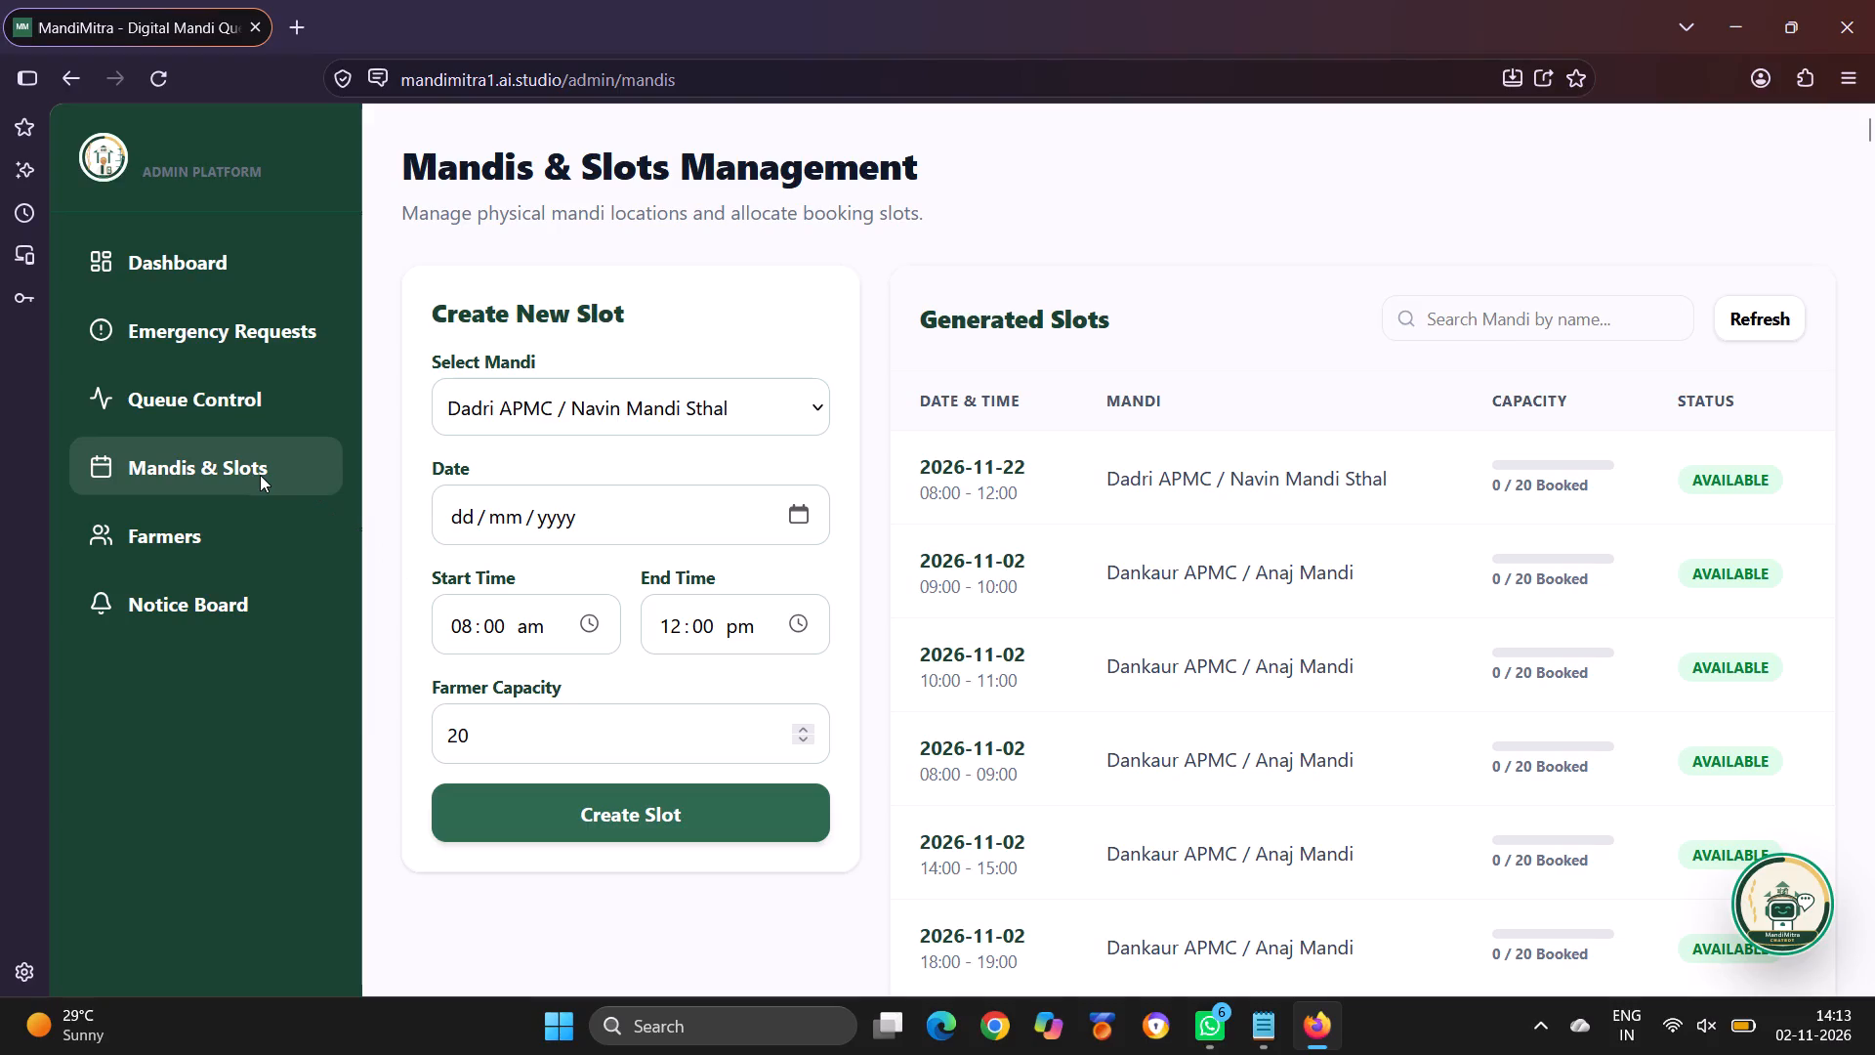
left_click(260, 475)
Open the registered farmers list and view the newest farmer entries.
left_click(212, 534)
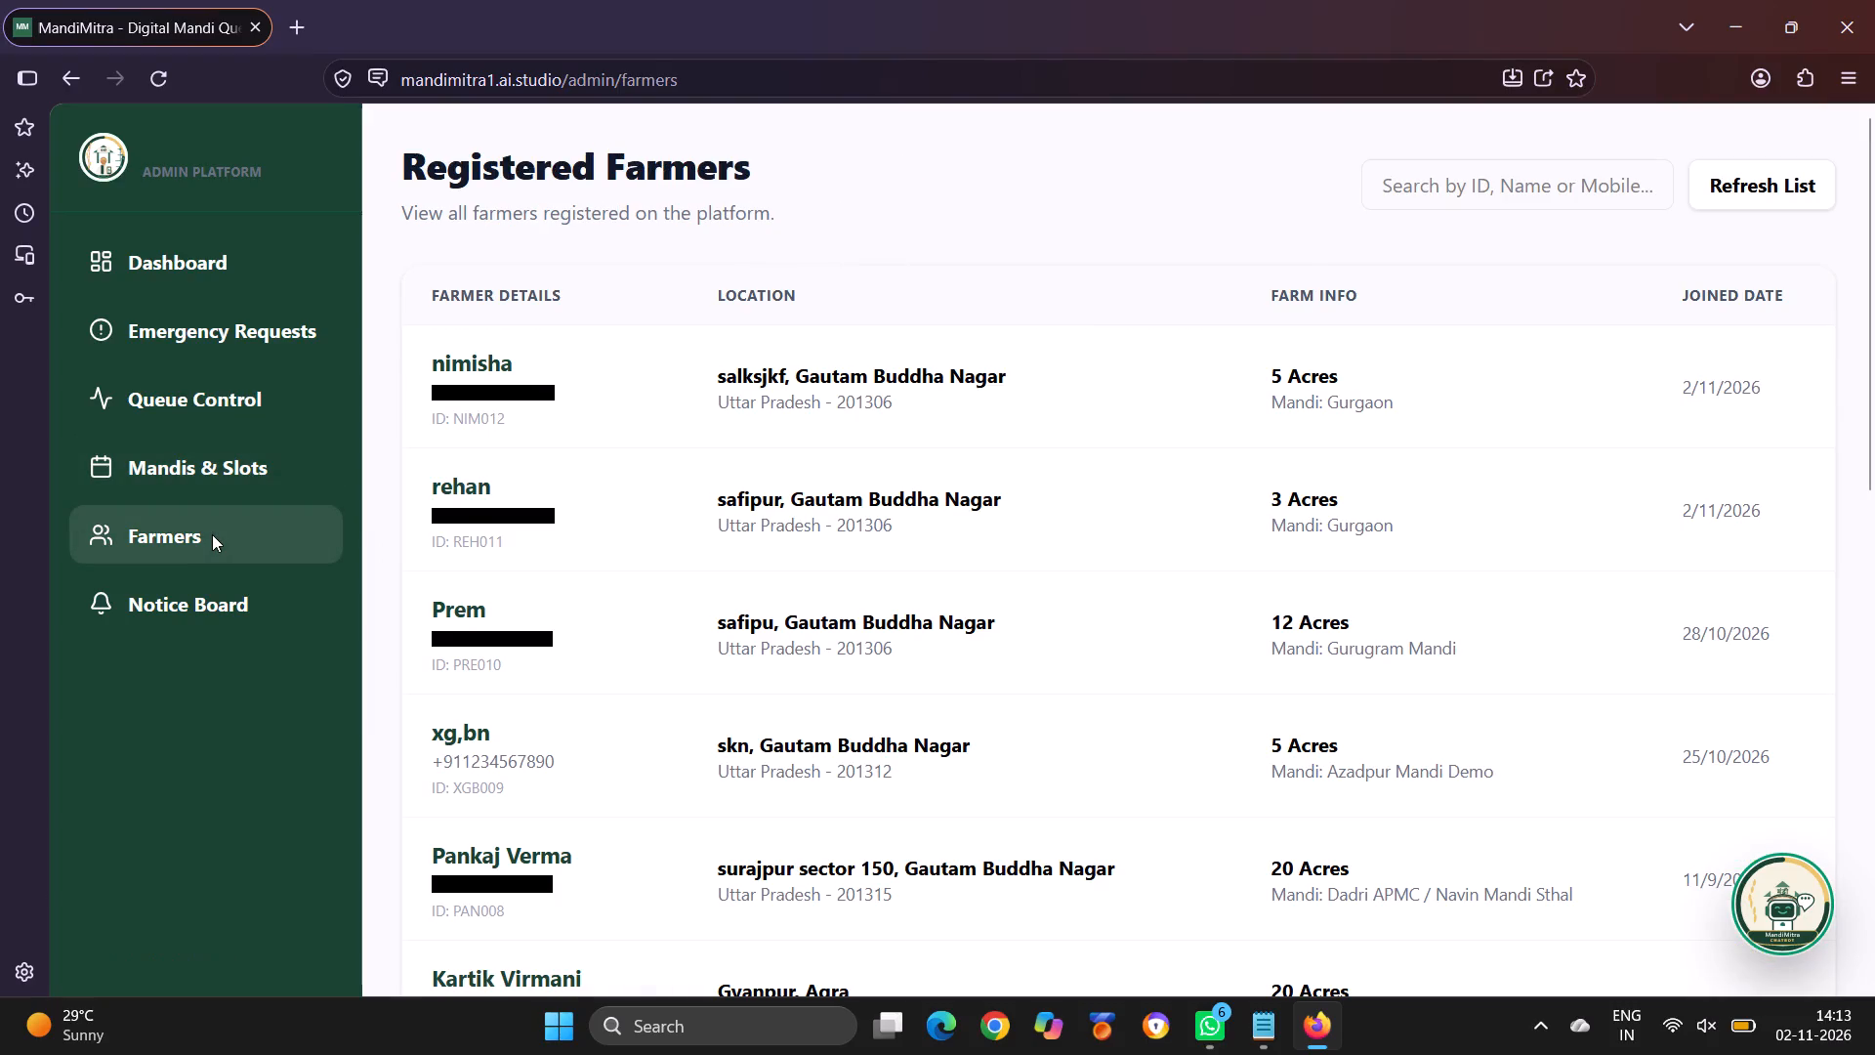
left_click(585, 500)
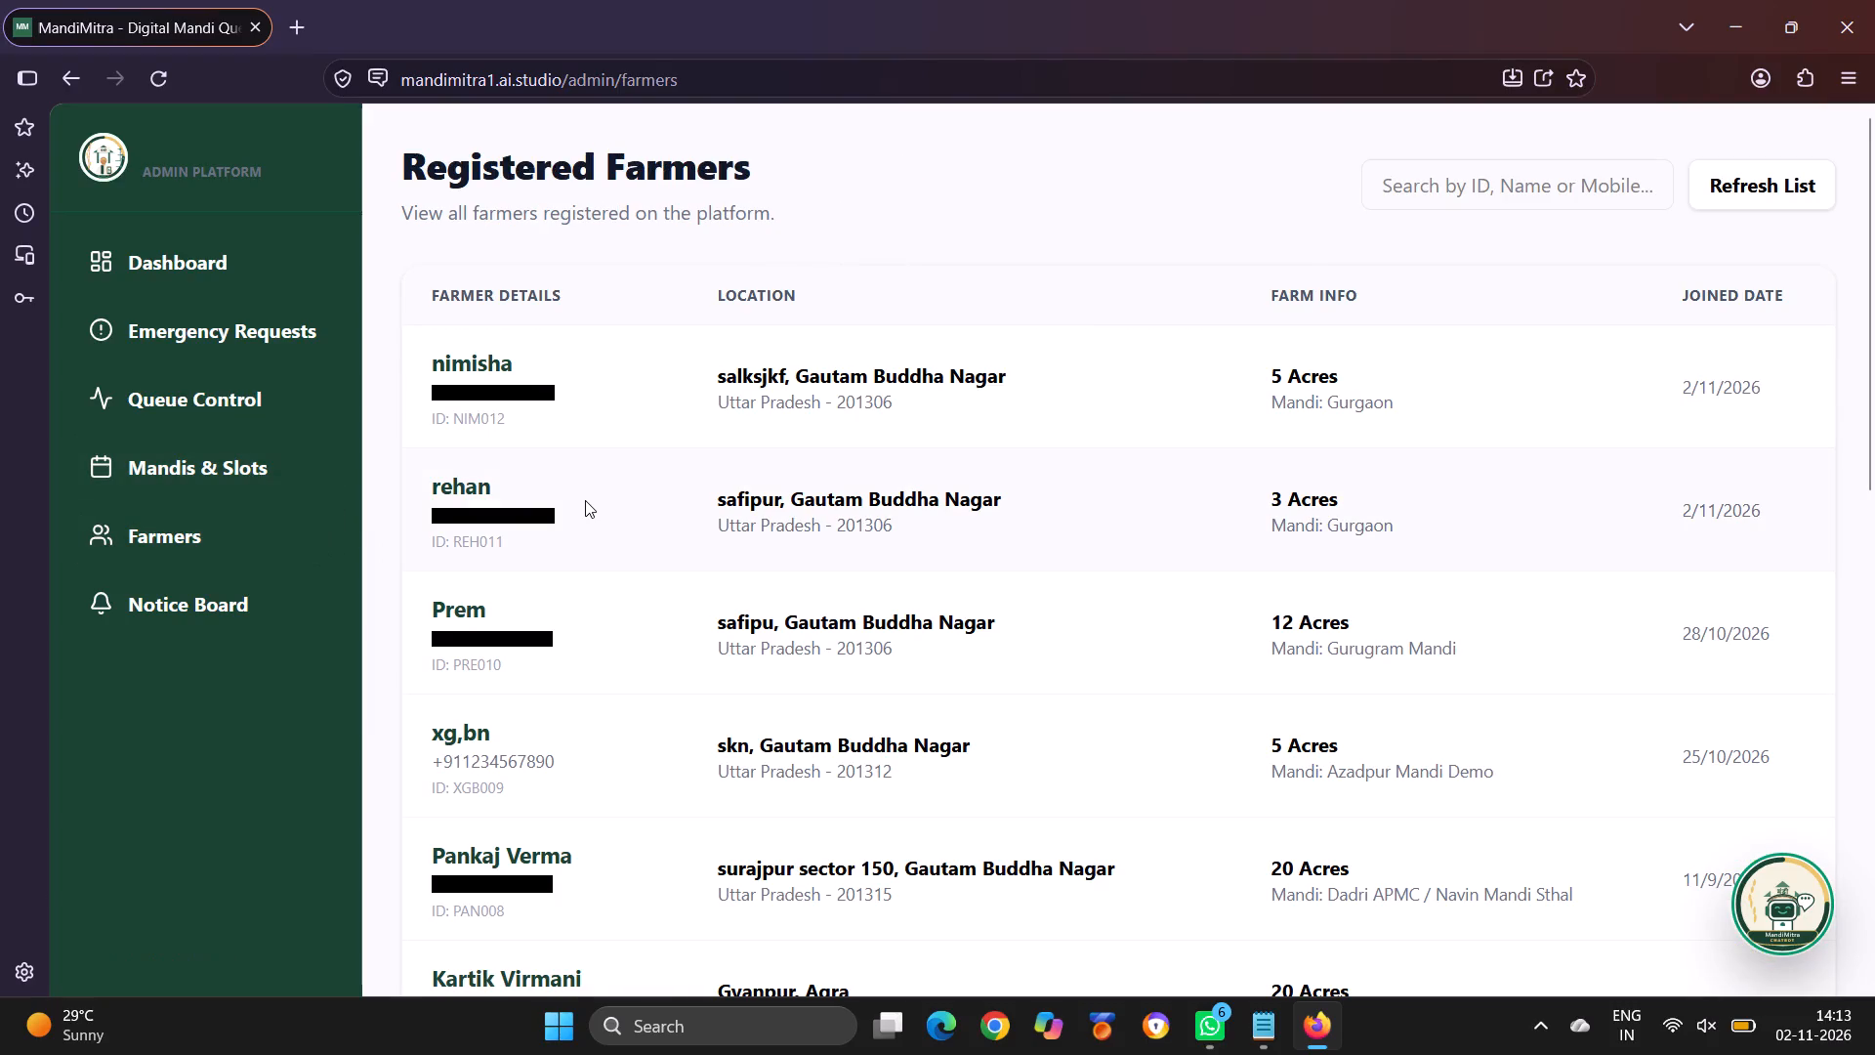
Look through the dashboard's analytics, emergency payment summary, farmer feedback and app demo video, briefly opening the MandiMitra Assistant chat.
left_click(242, 245)
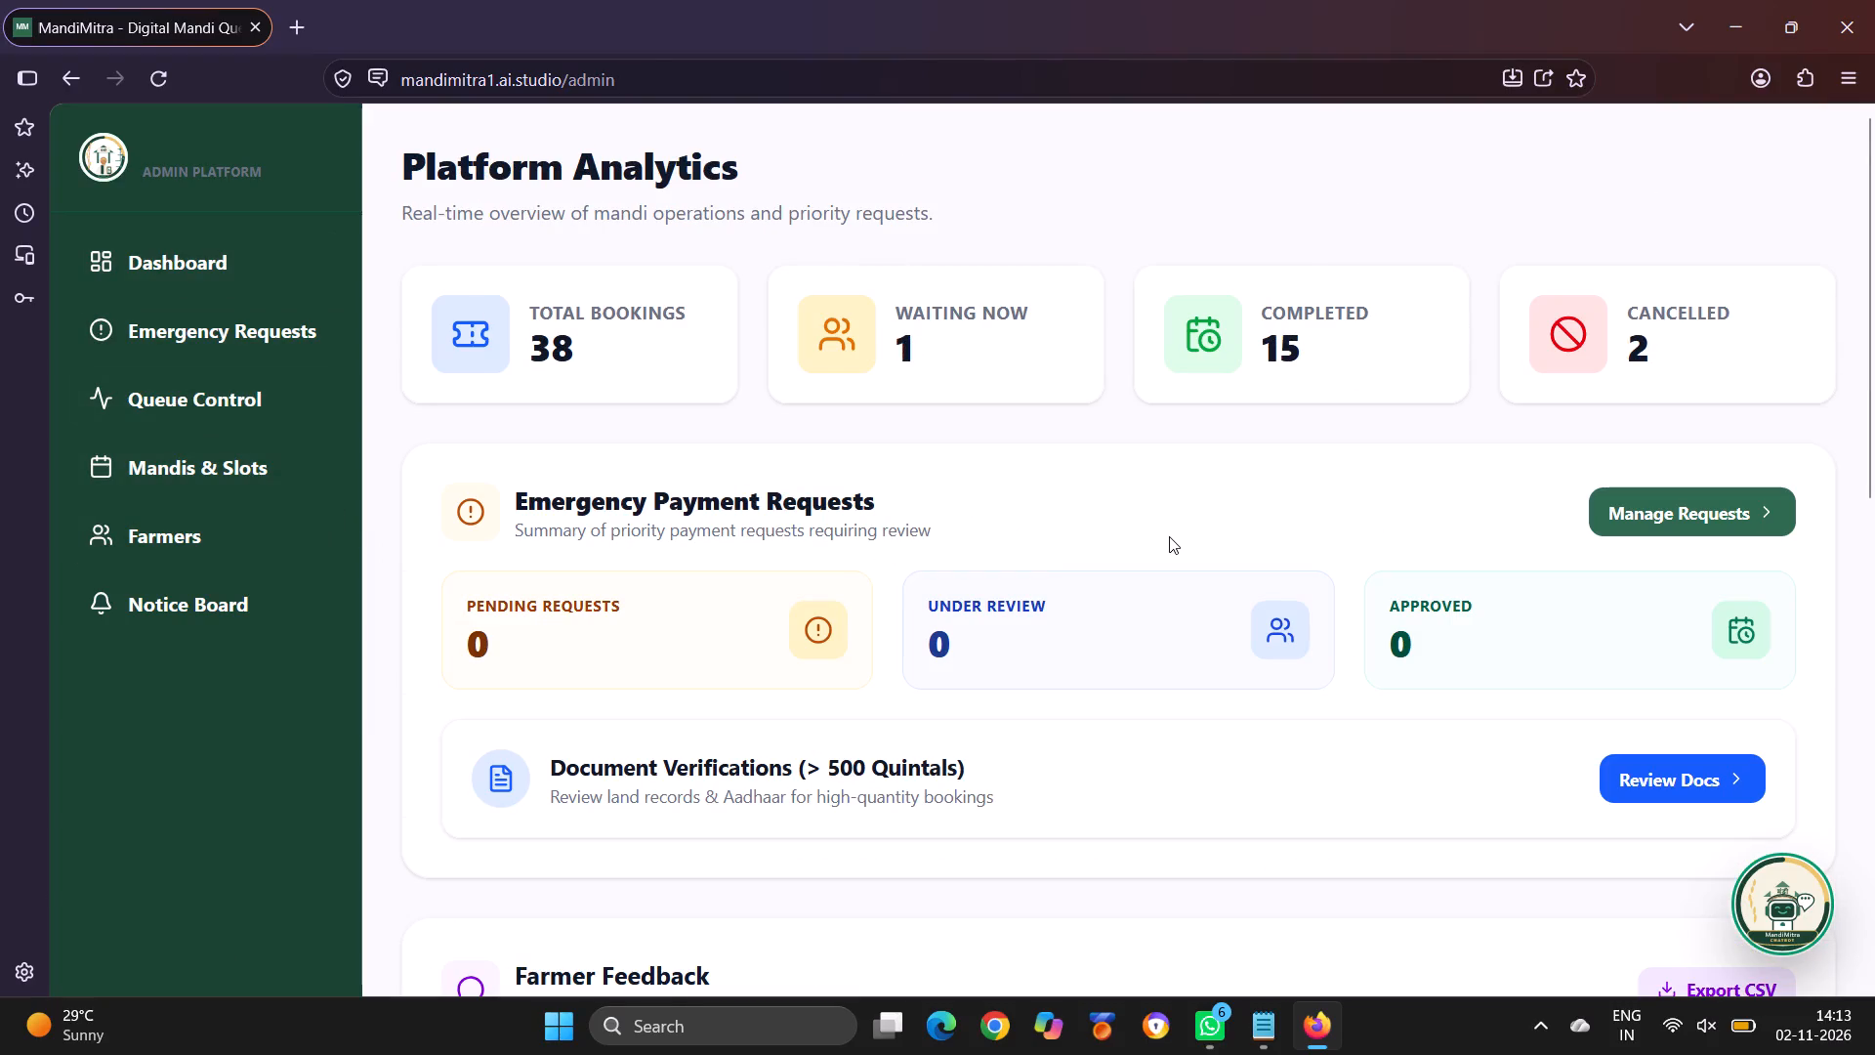
scroll(1169, 536, "down", 8)
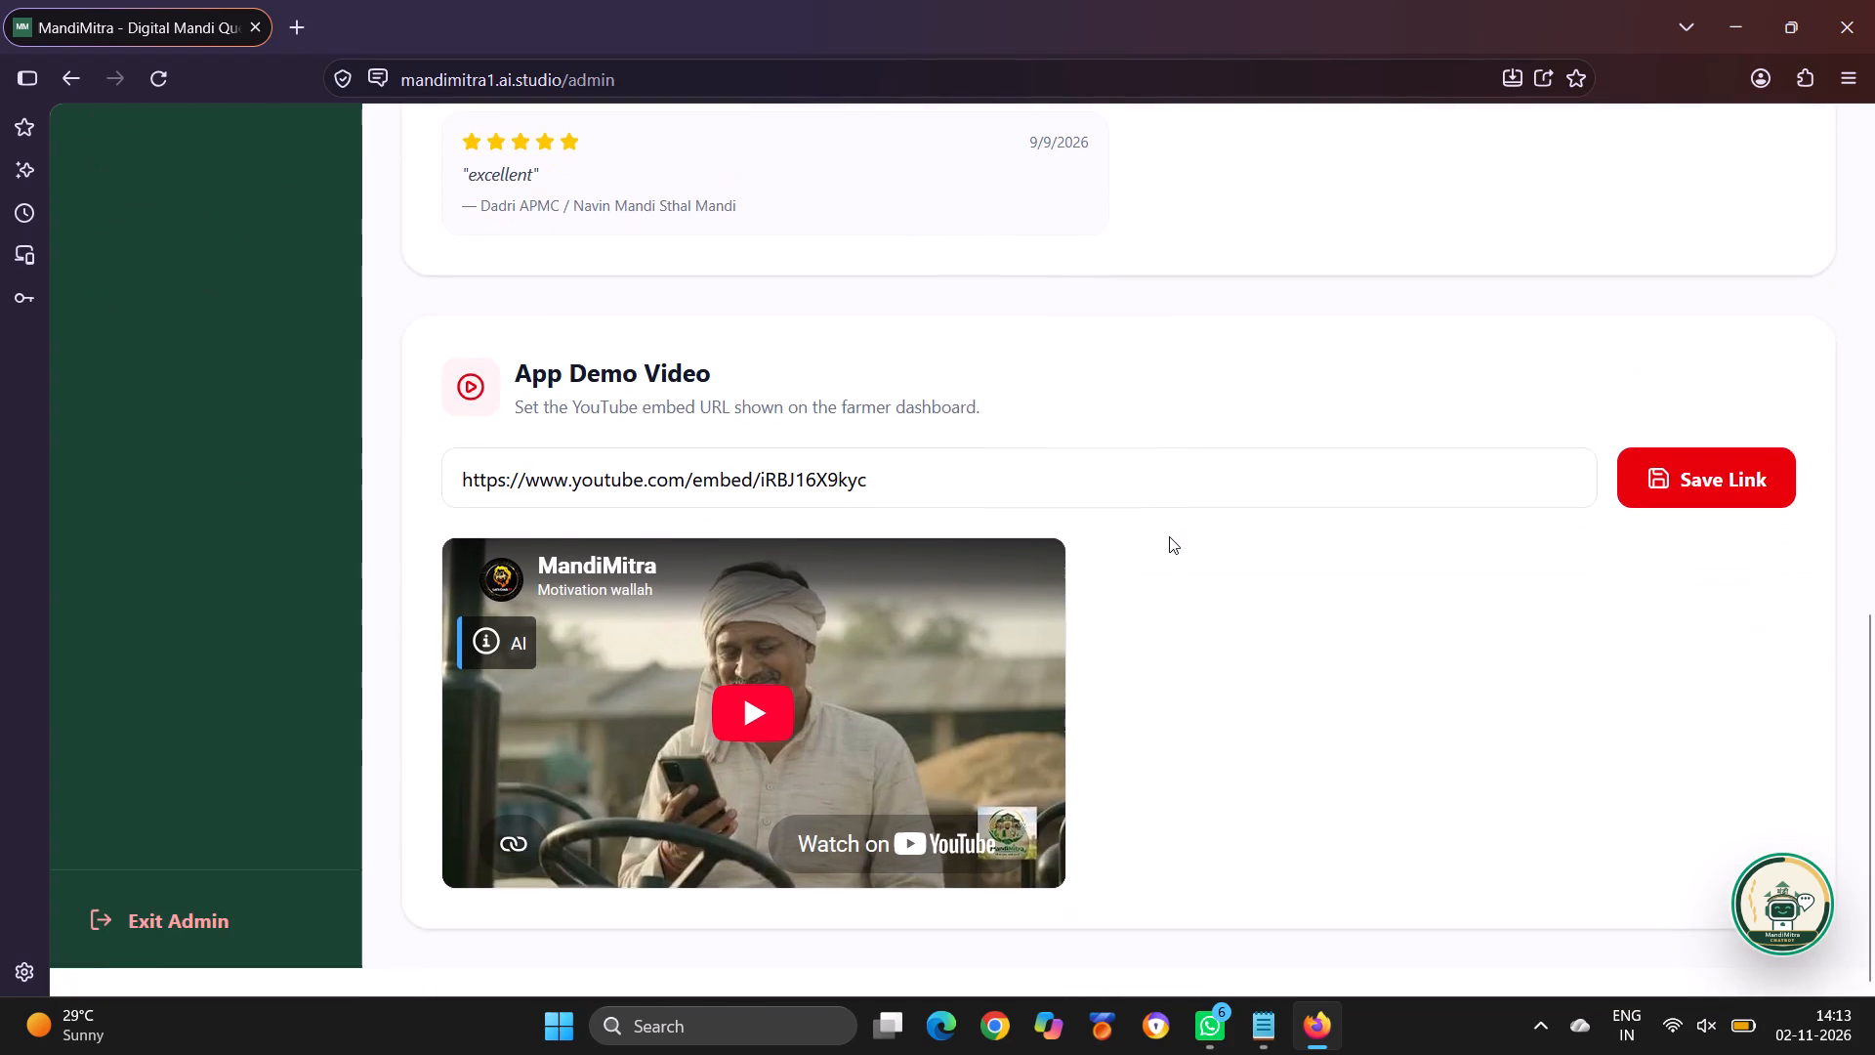
scroll(1169, 536, "down", 1)
left_click(1762, 922)
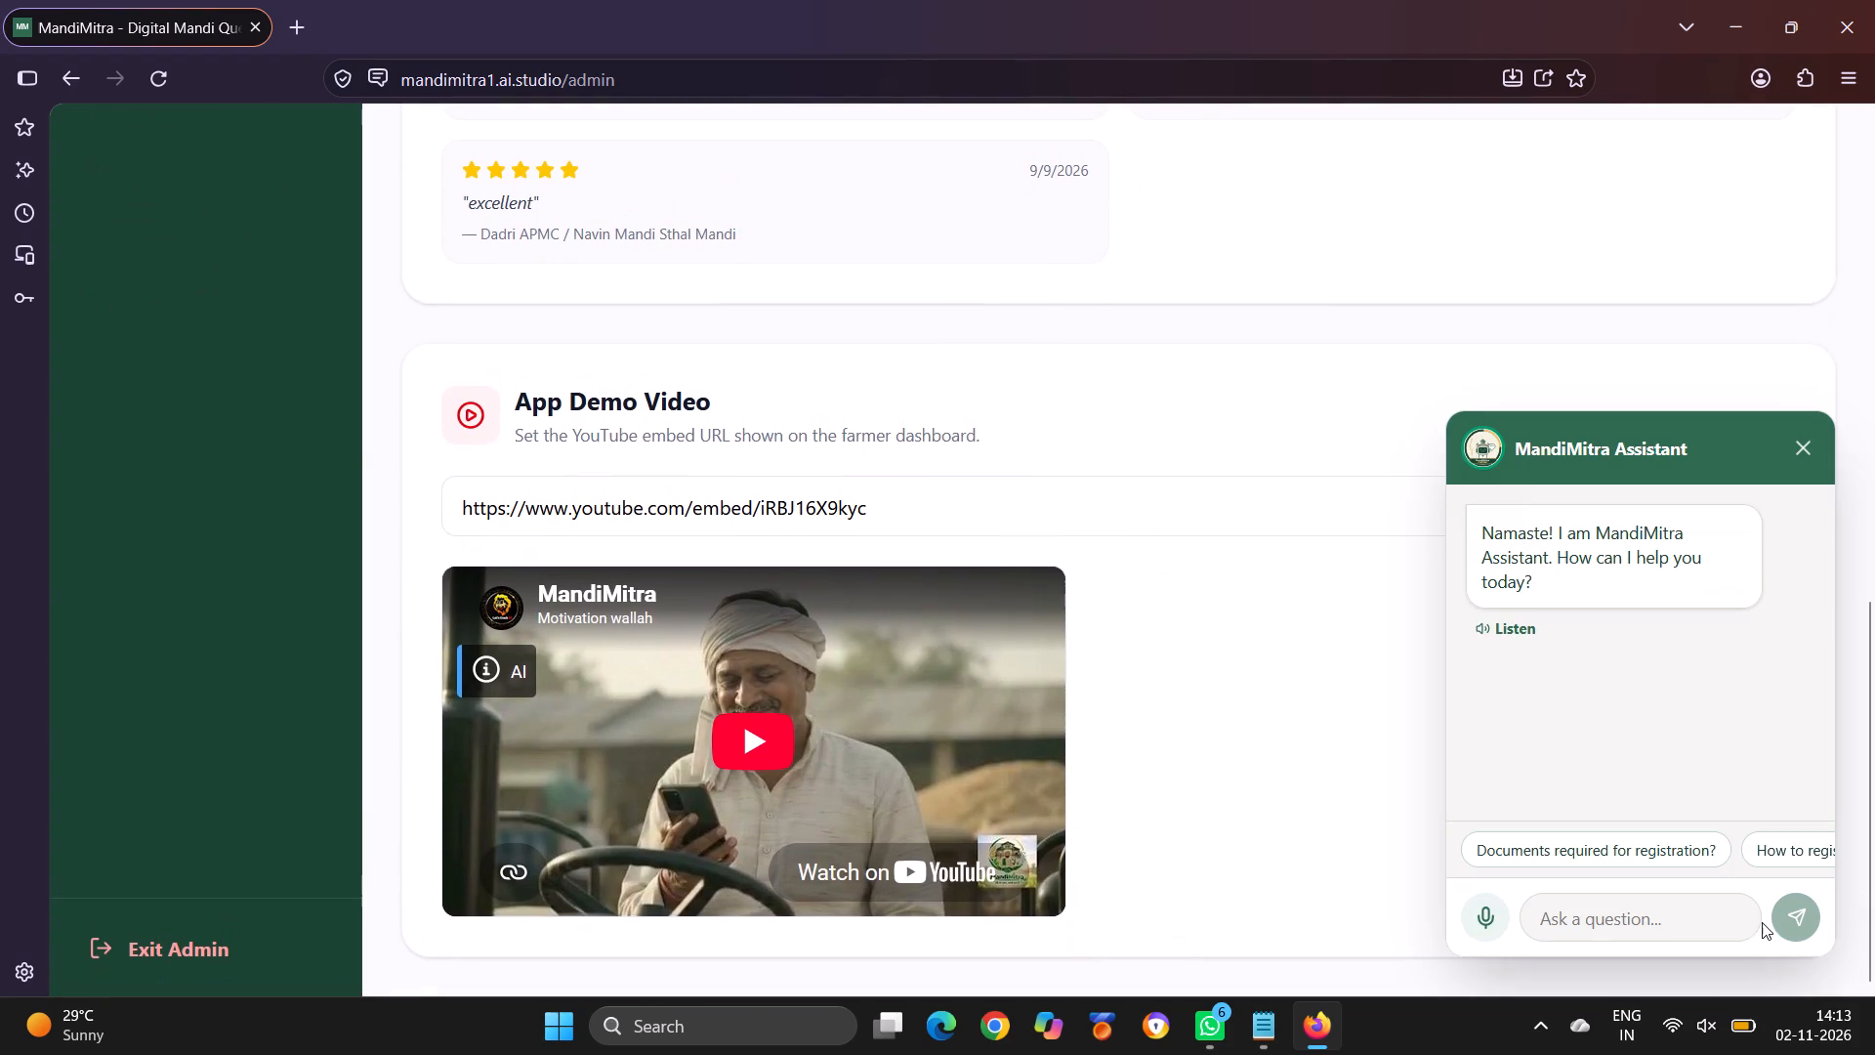
left_click(1794, 449)
scroll(1039, 310, "up", 6)
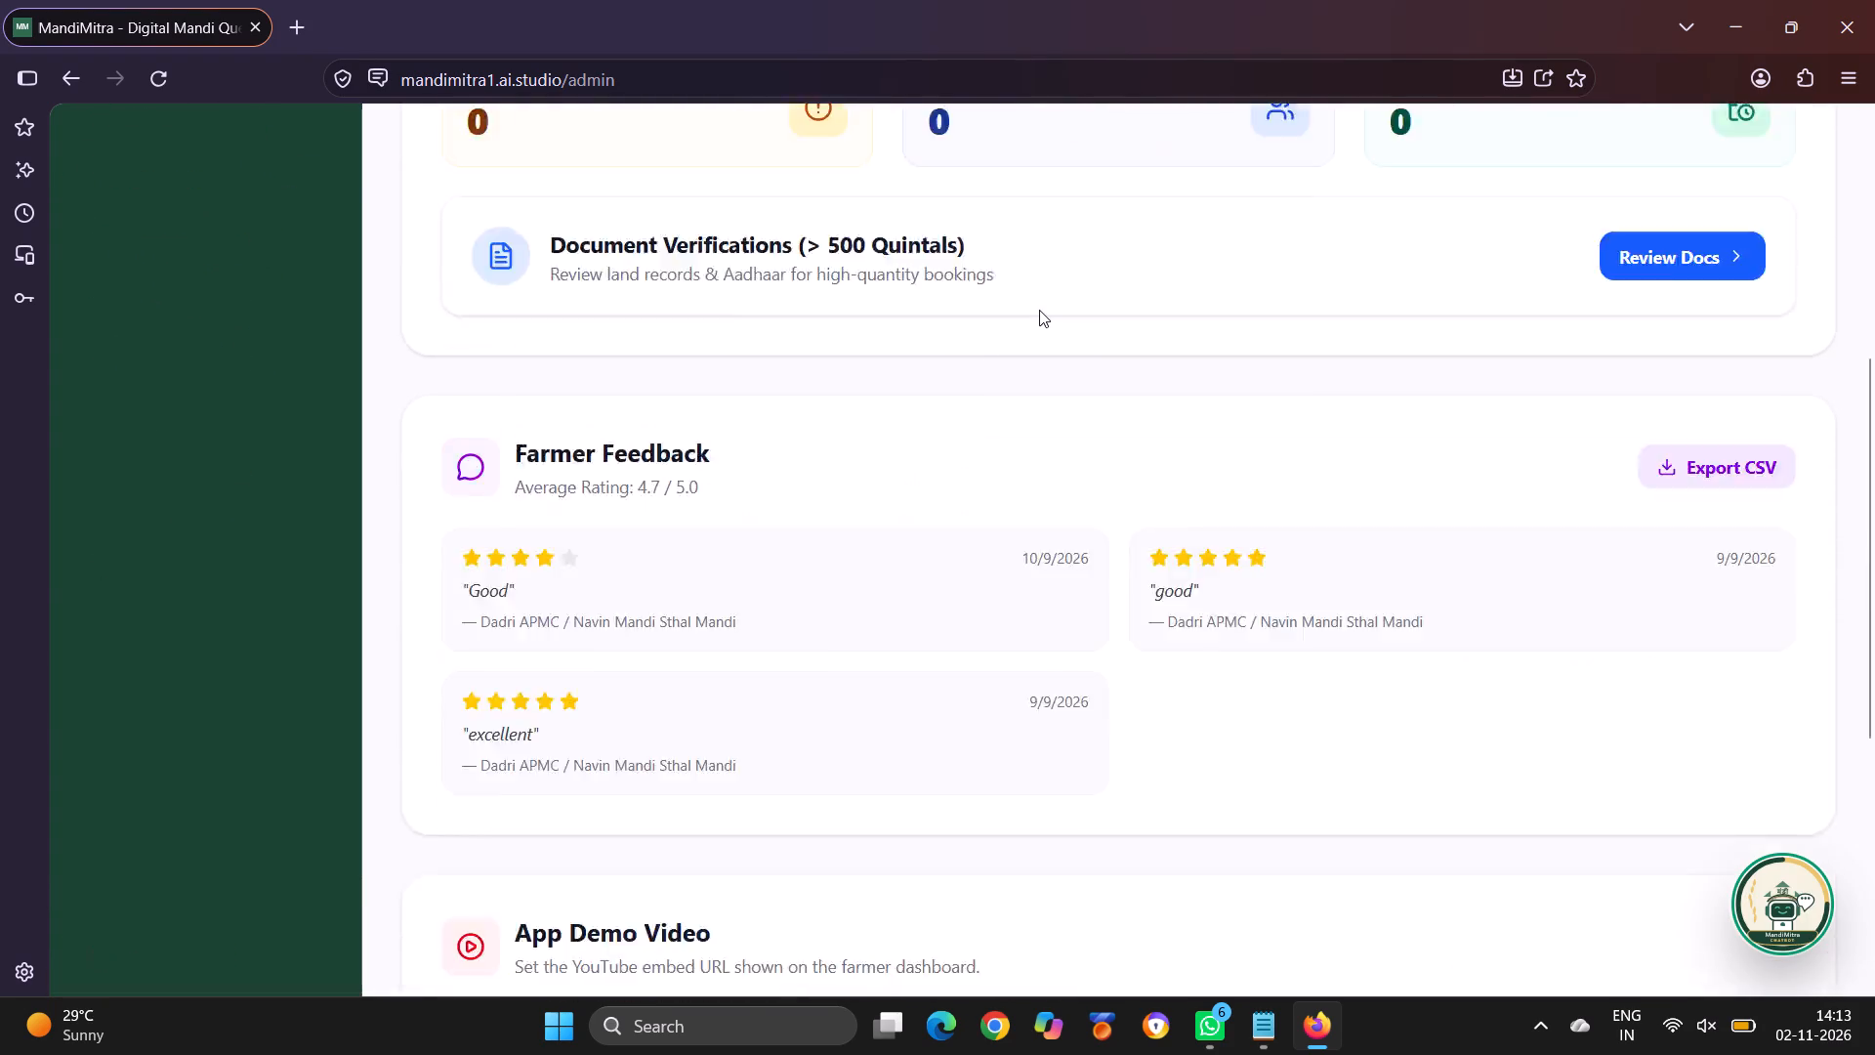
scroll(1039, 310, "up", 1)
left_click(210, 568)
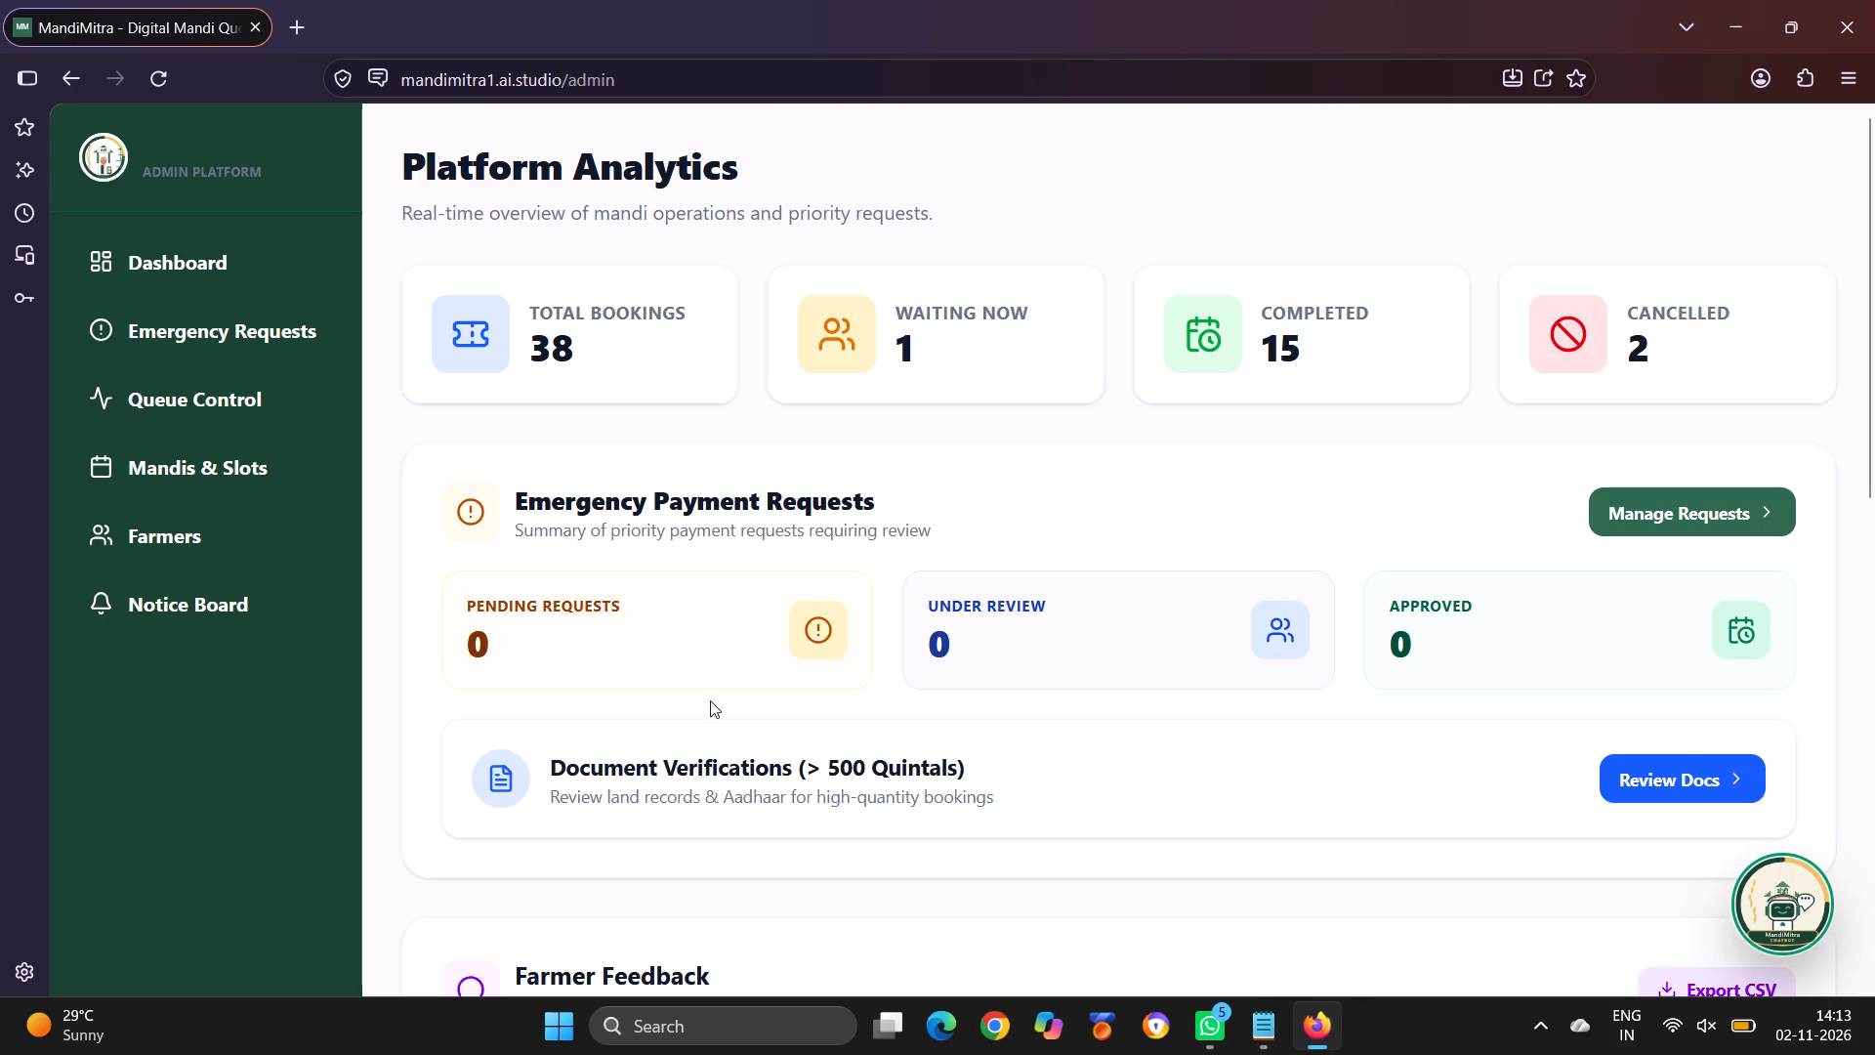
scroll(821, 665, "down", 6)
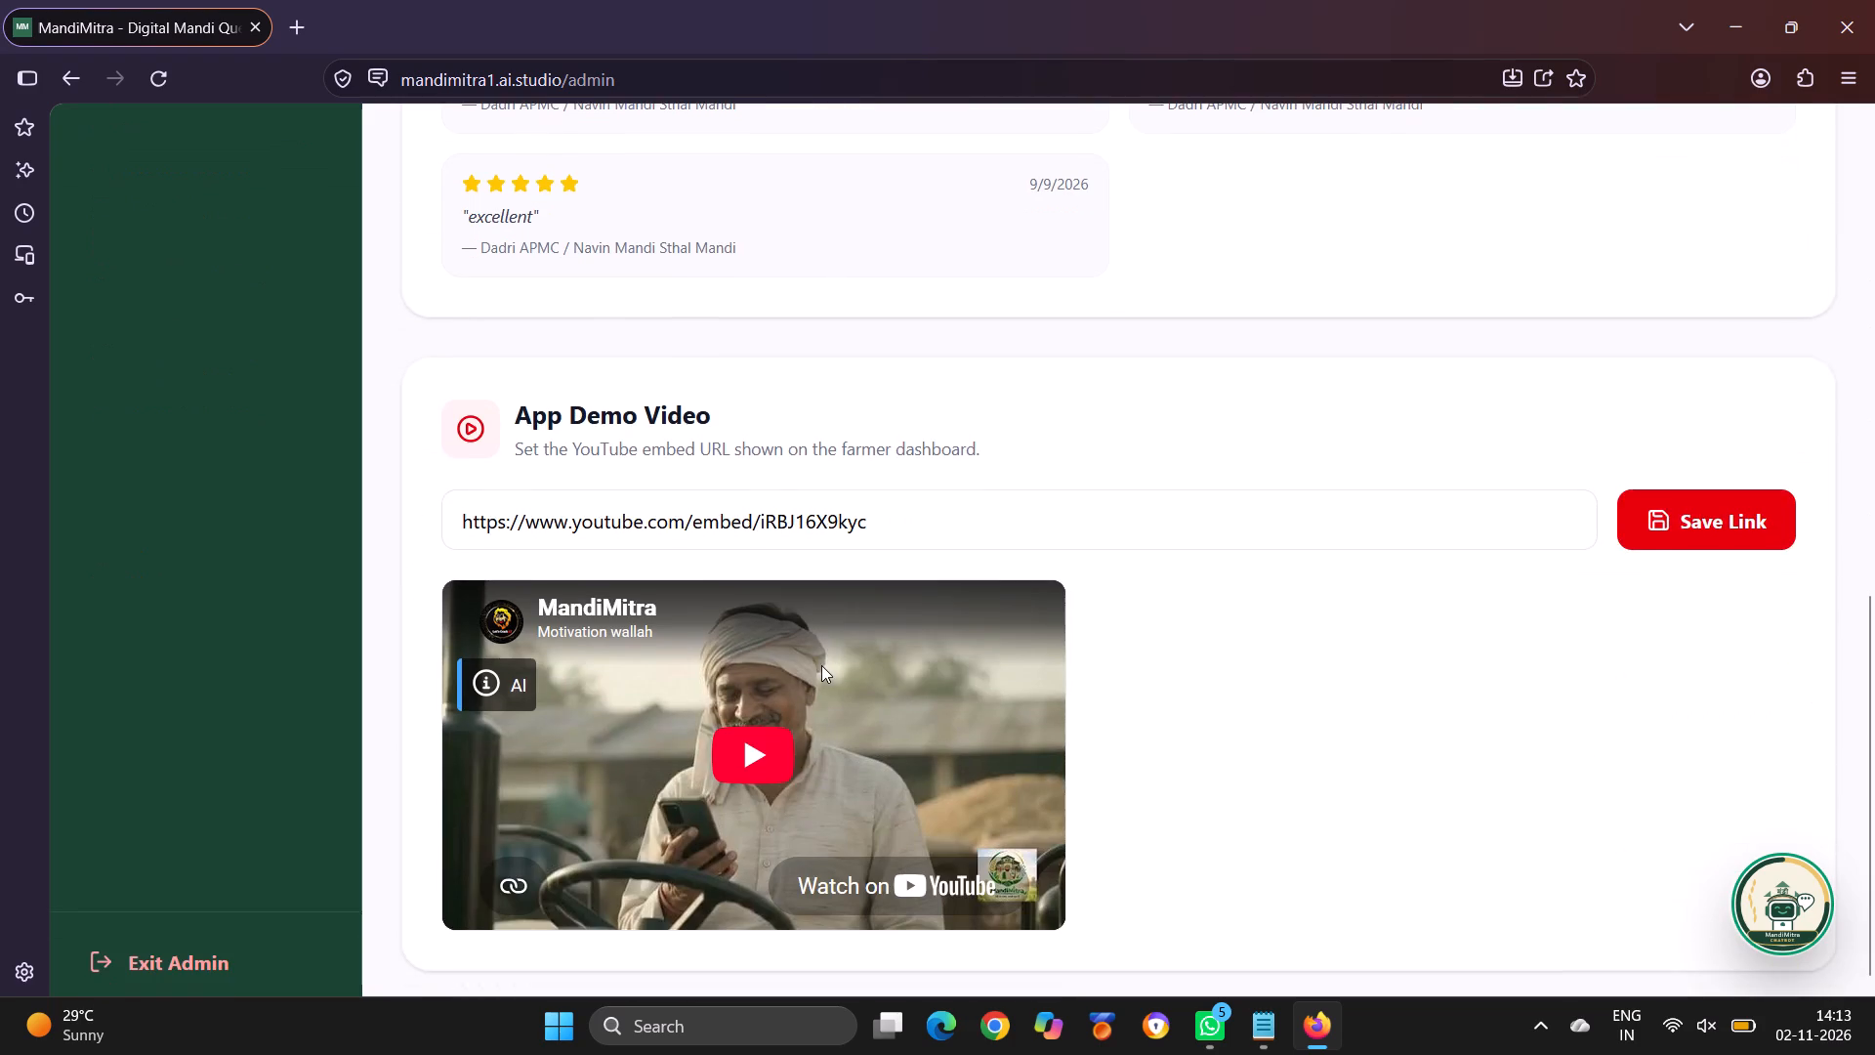
scroll(821, 665, "up", 4)
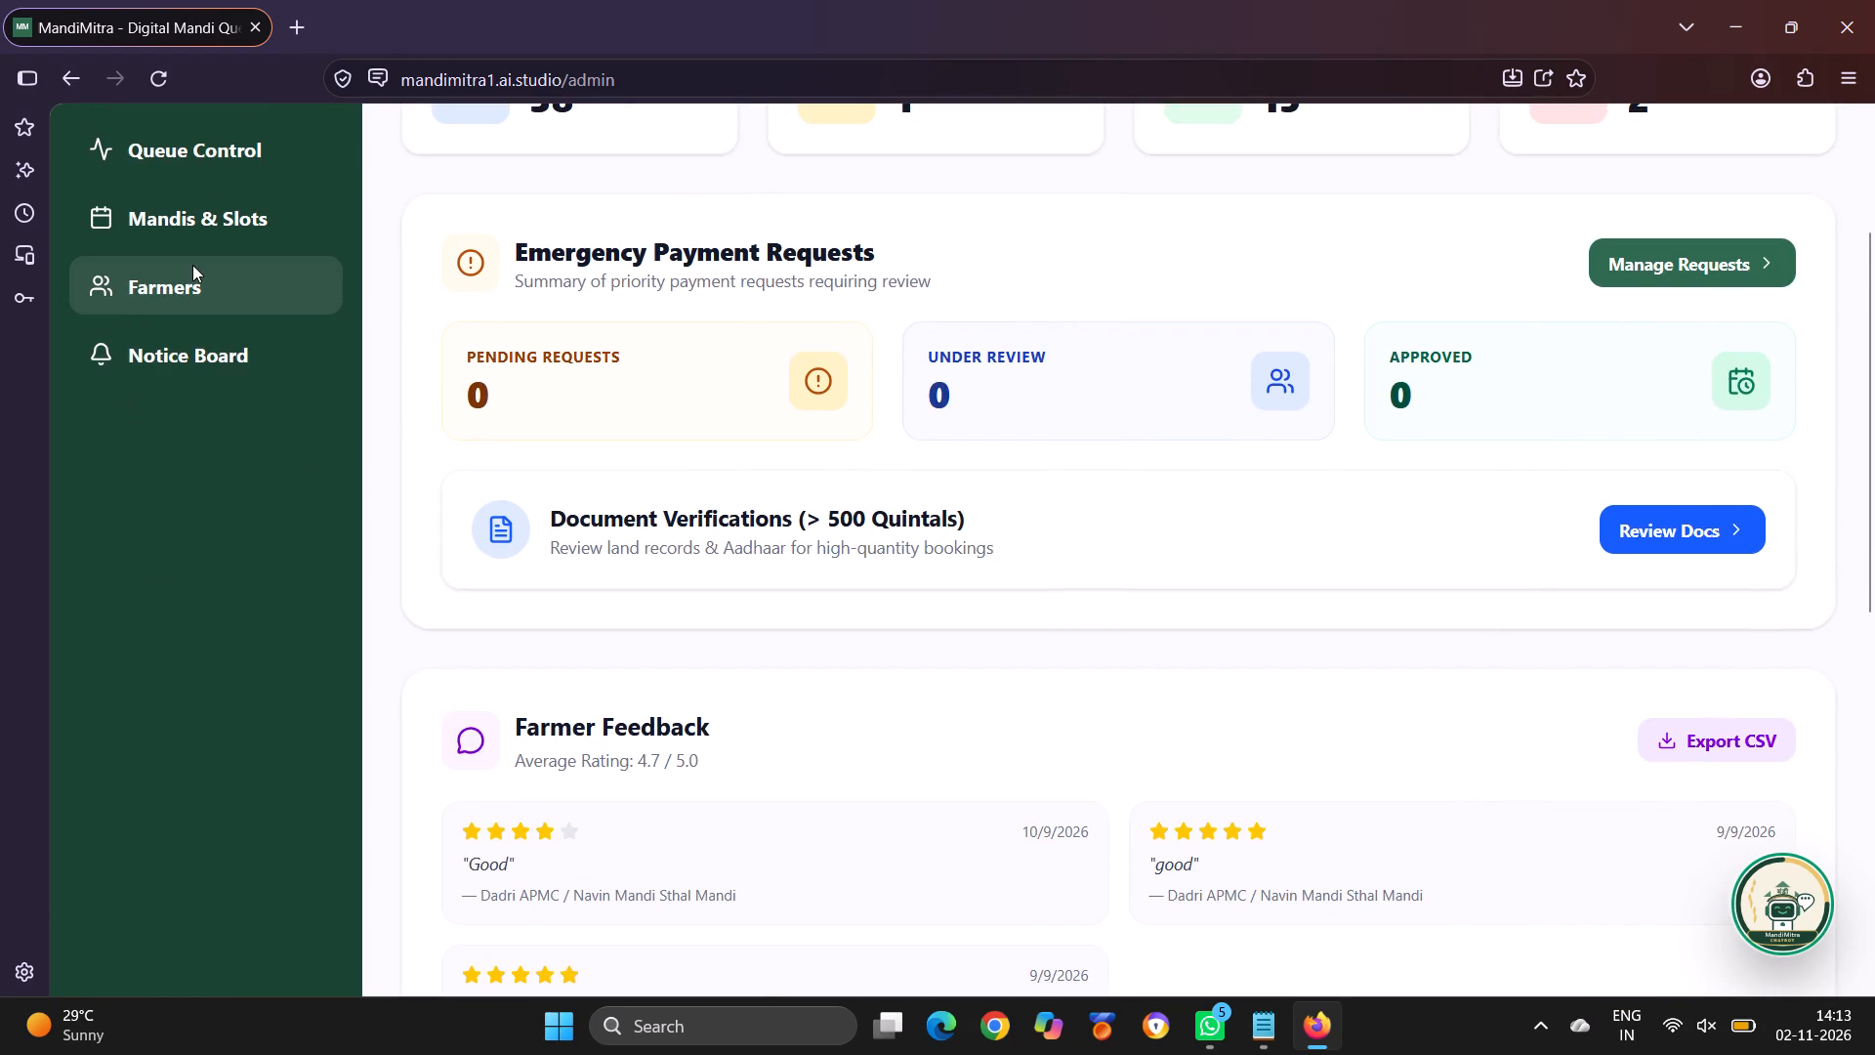
Return to Mandis & Slots, look through the generated slots' dates and booked capacity, and refresh the list.
left_click(184, 234)
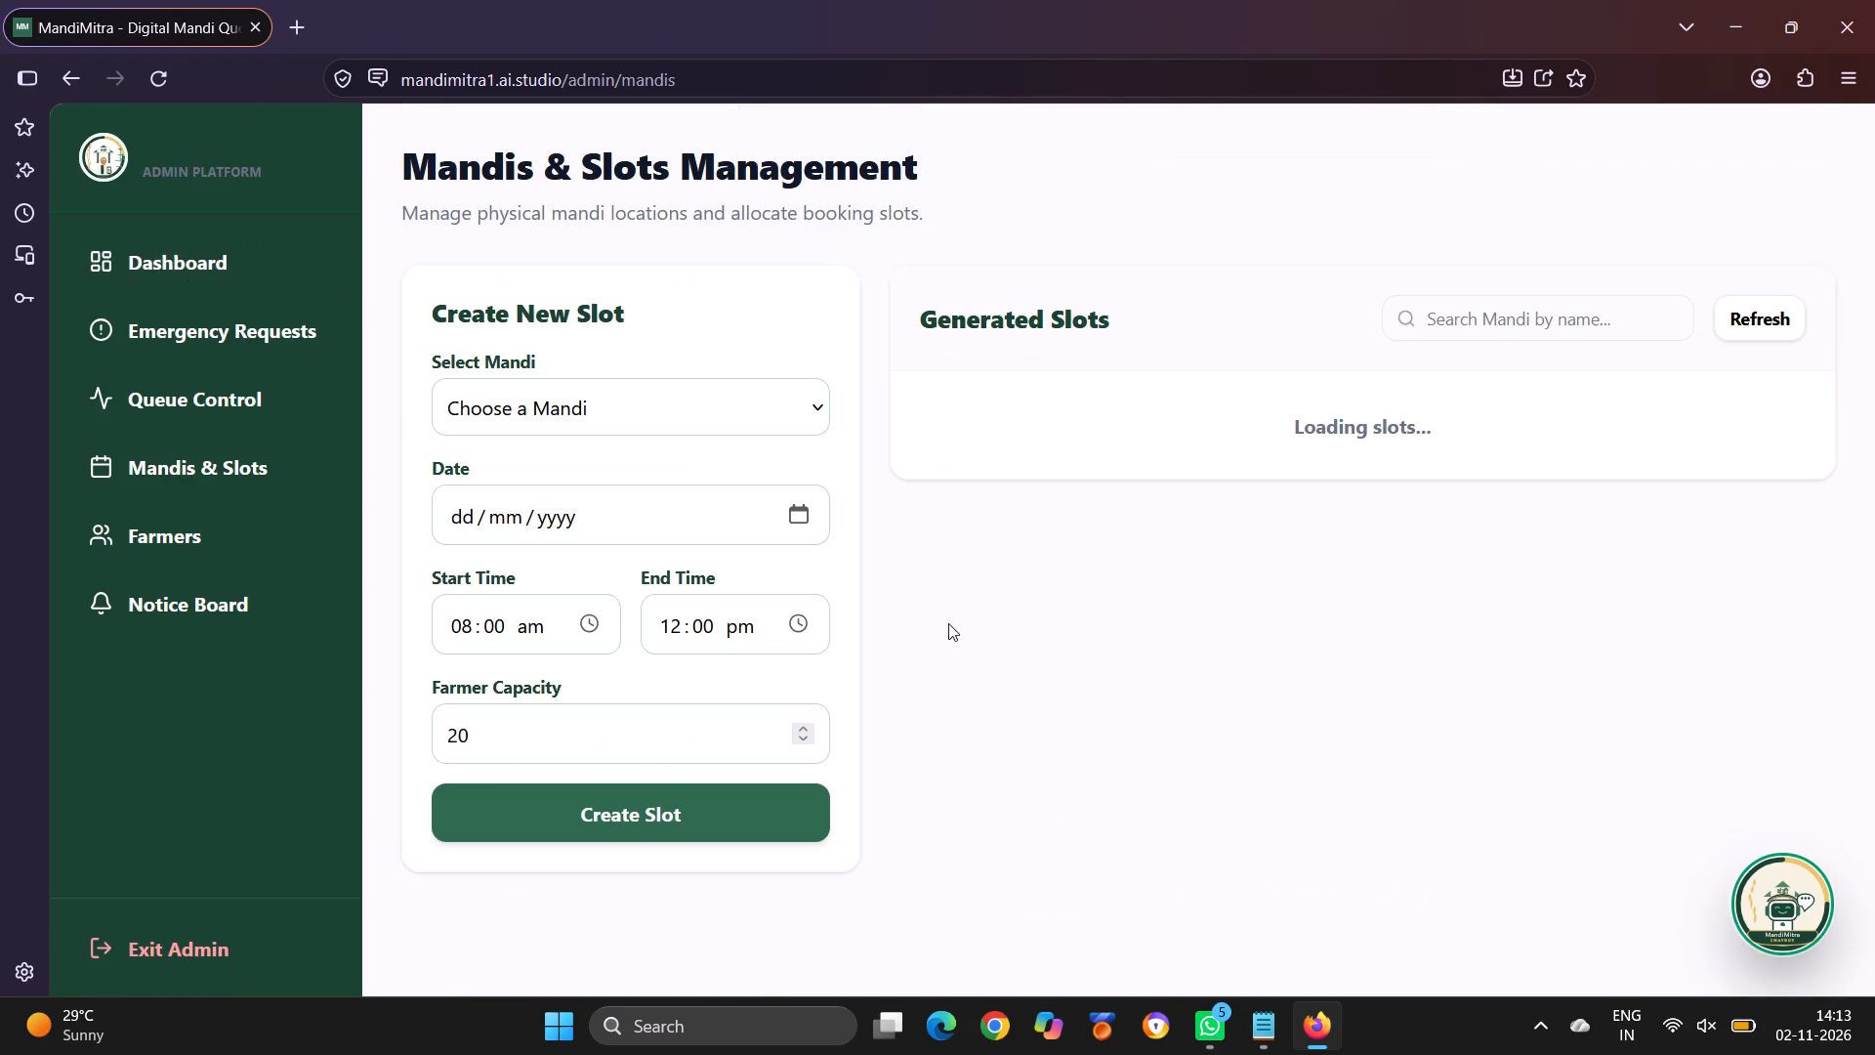
scroll(1255, 768, "down", 1)
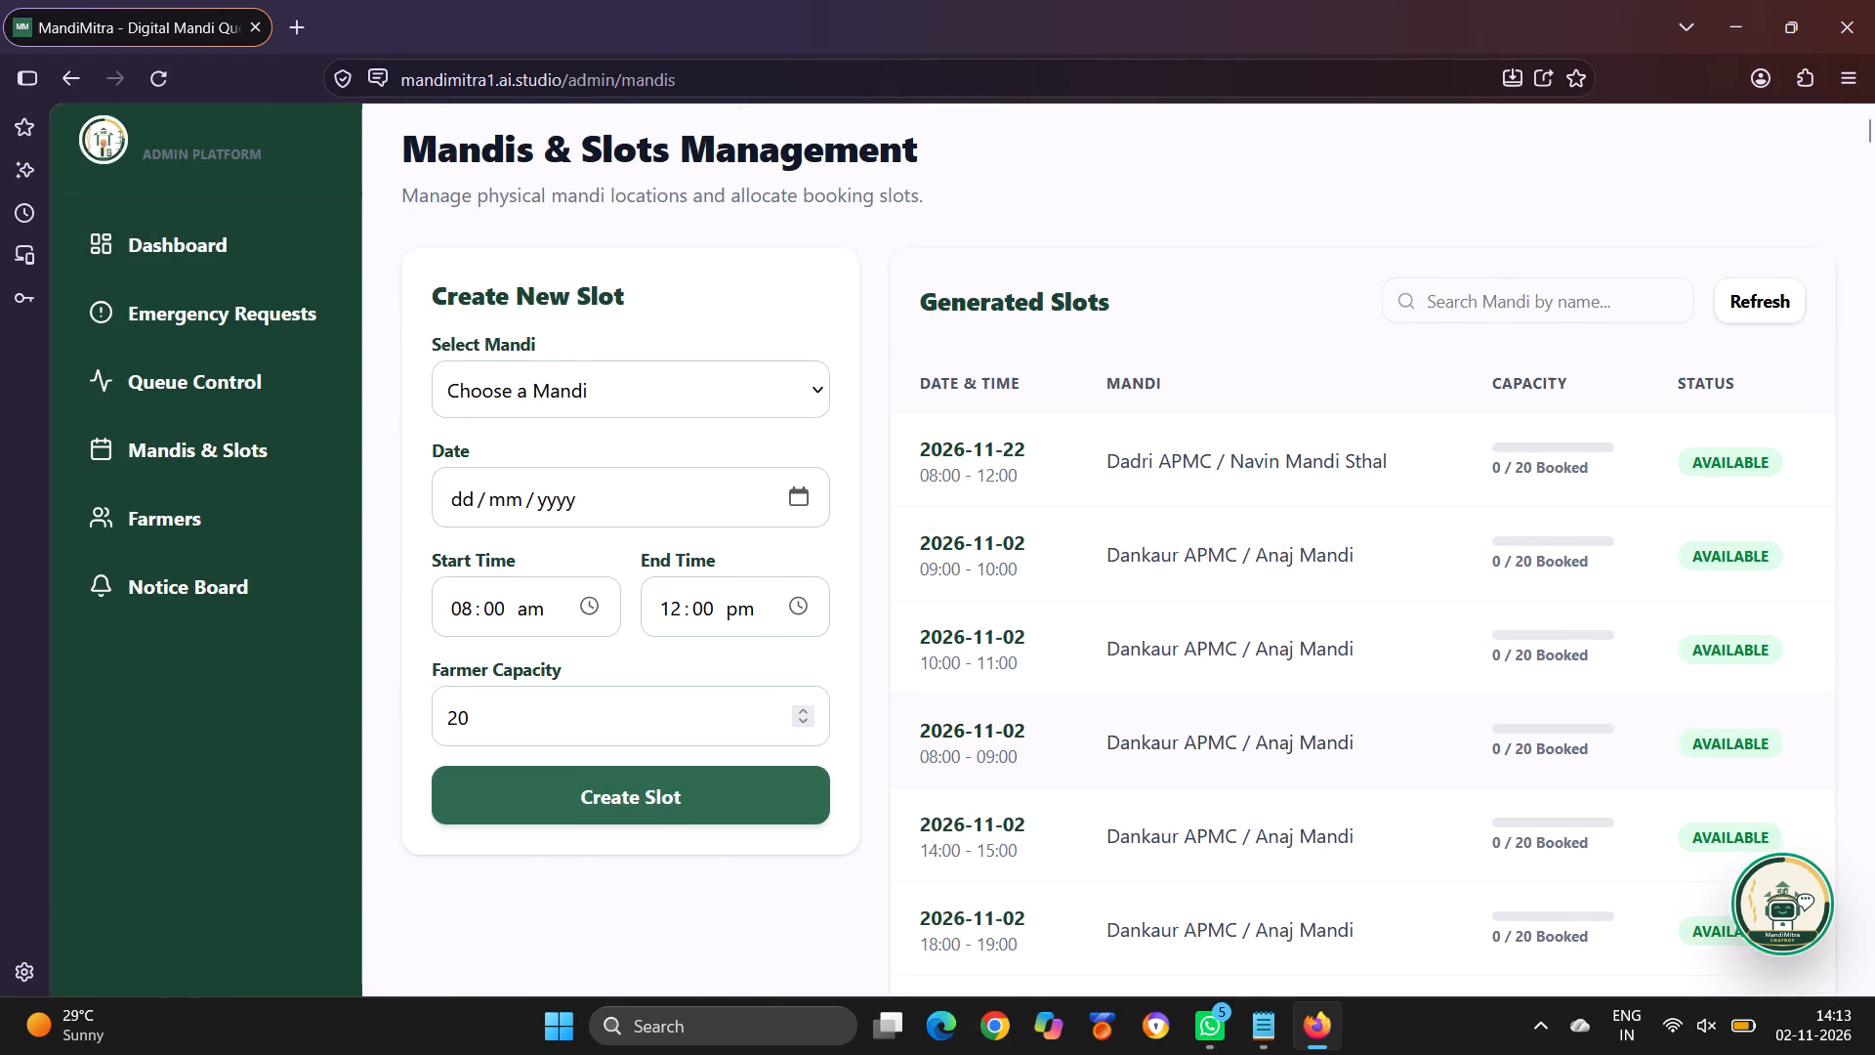
scroll(1255, 768, "down", 2)
scroll(1255, 768, "up", 1)
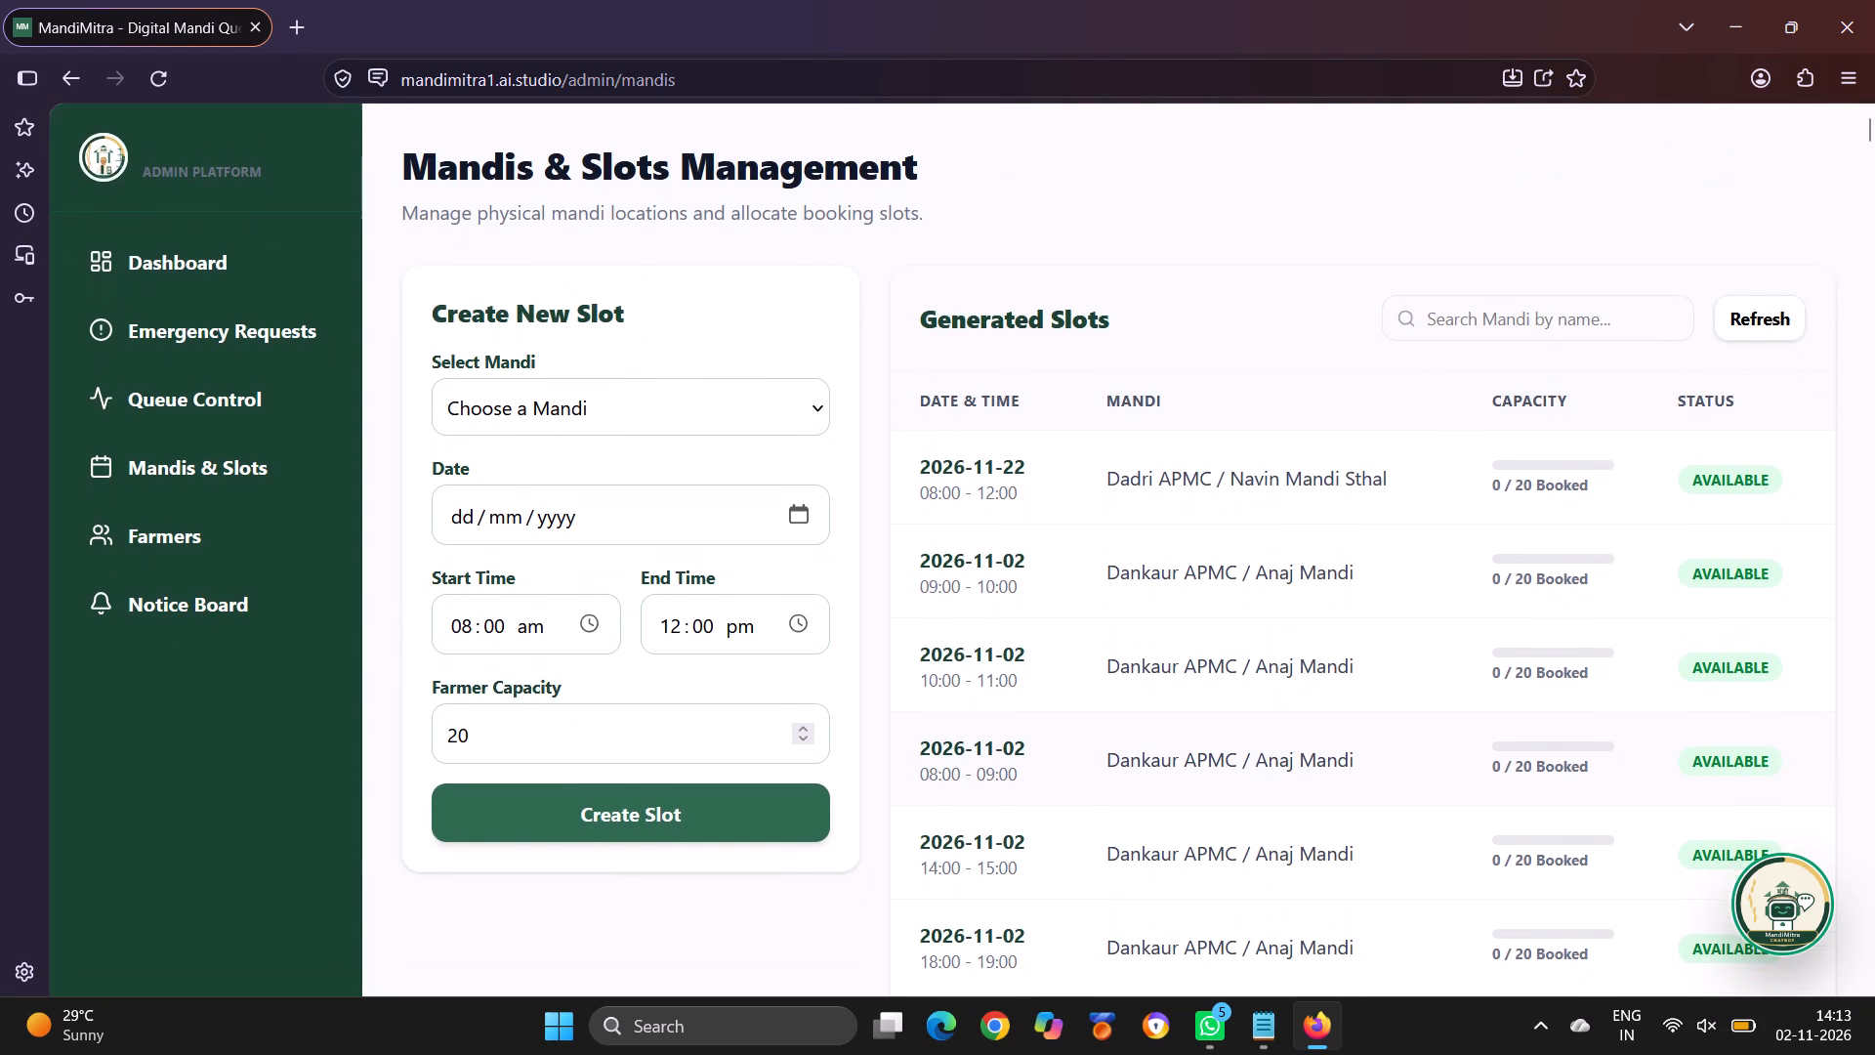
left_click(1088, 472)
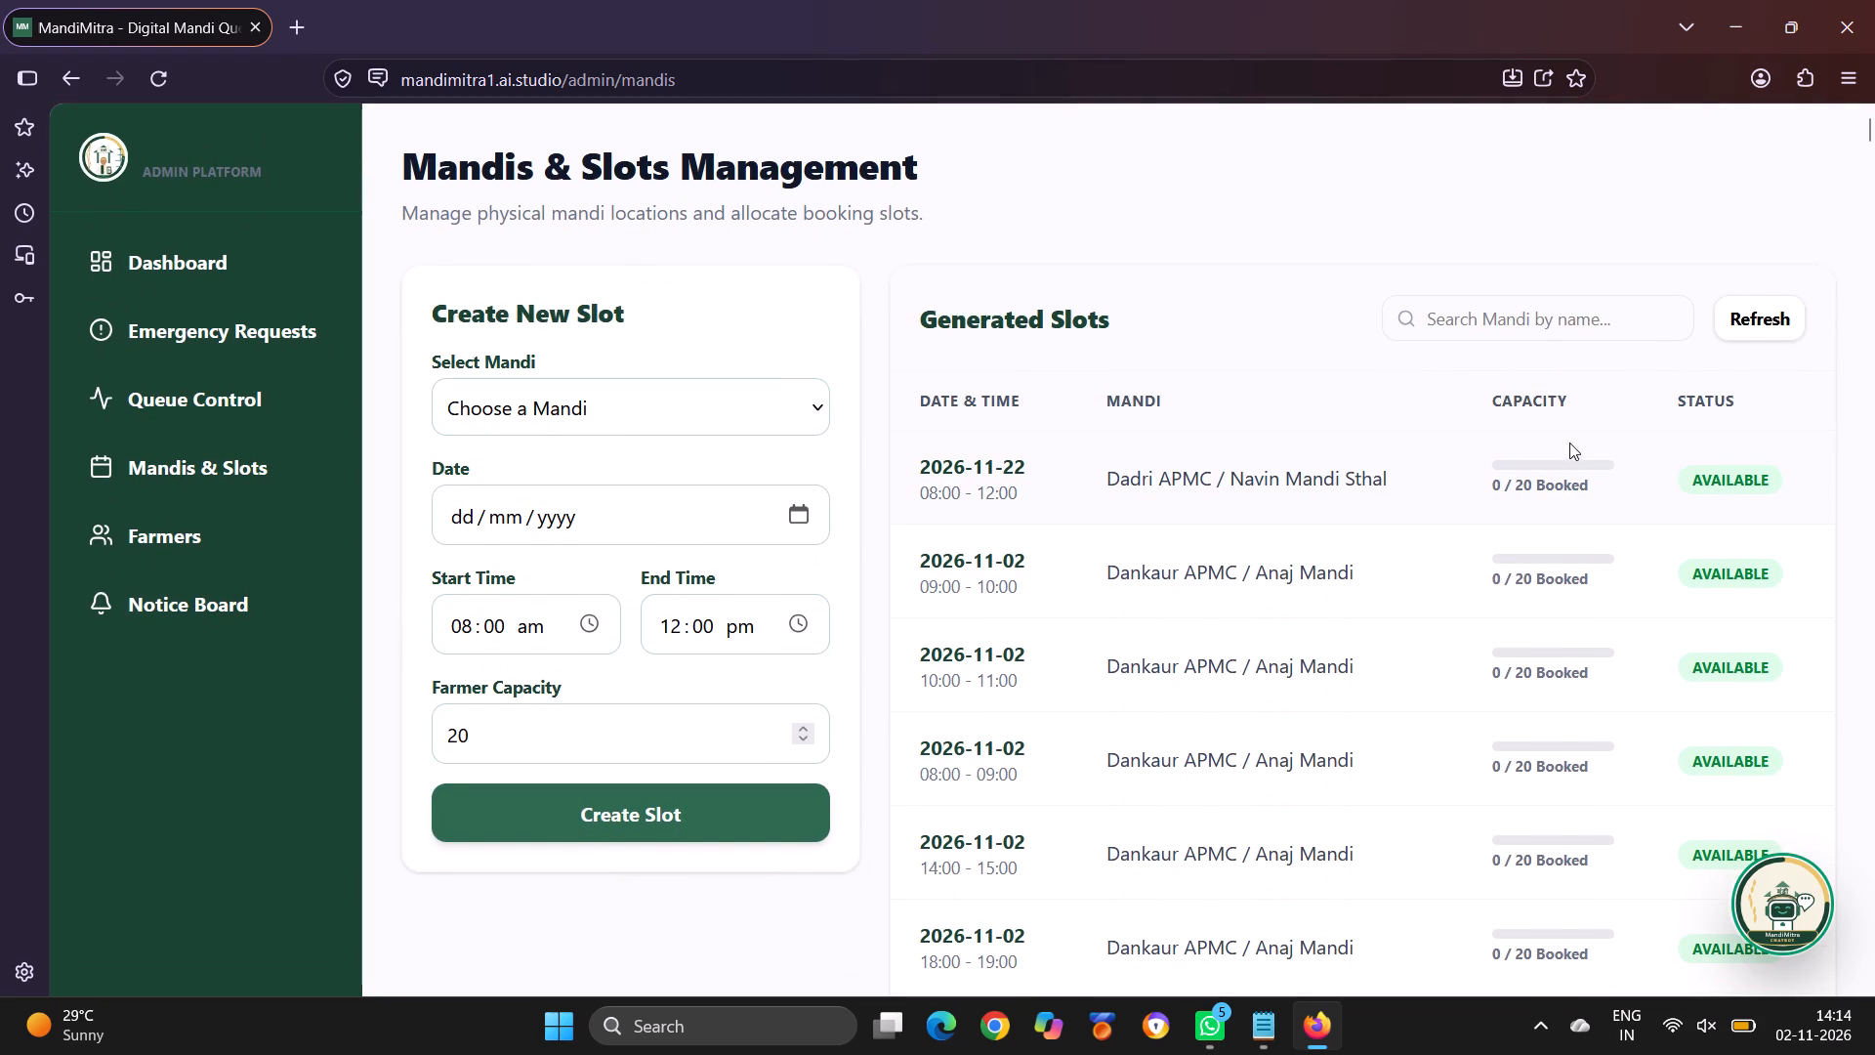
left_click(1577, 445)
left_click(1733, 322)
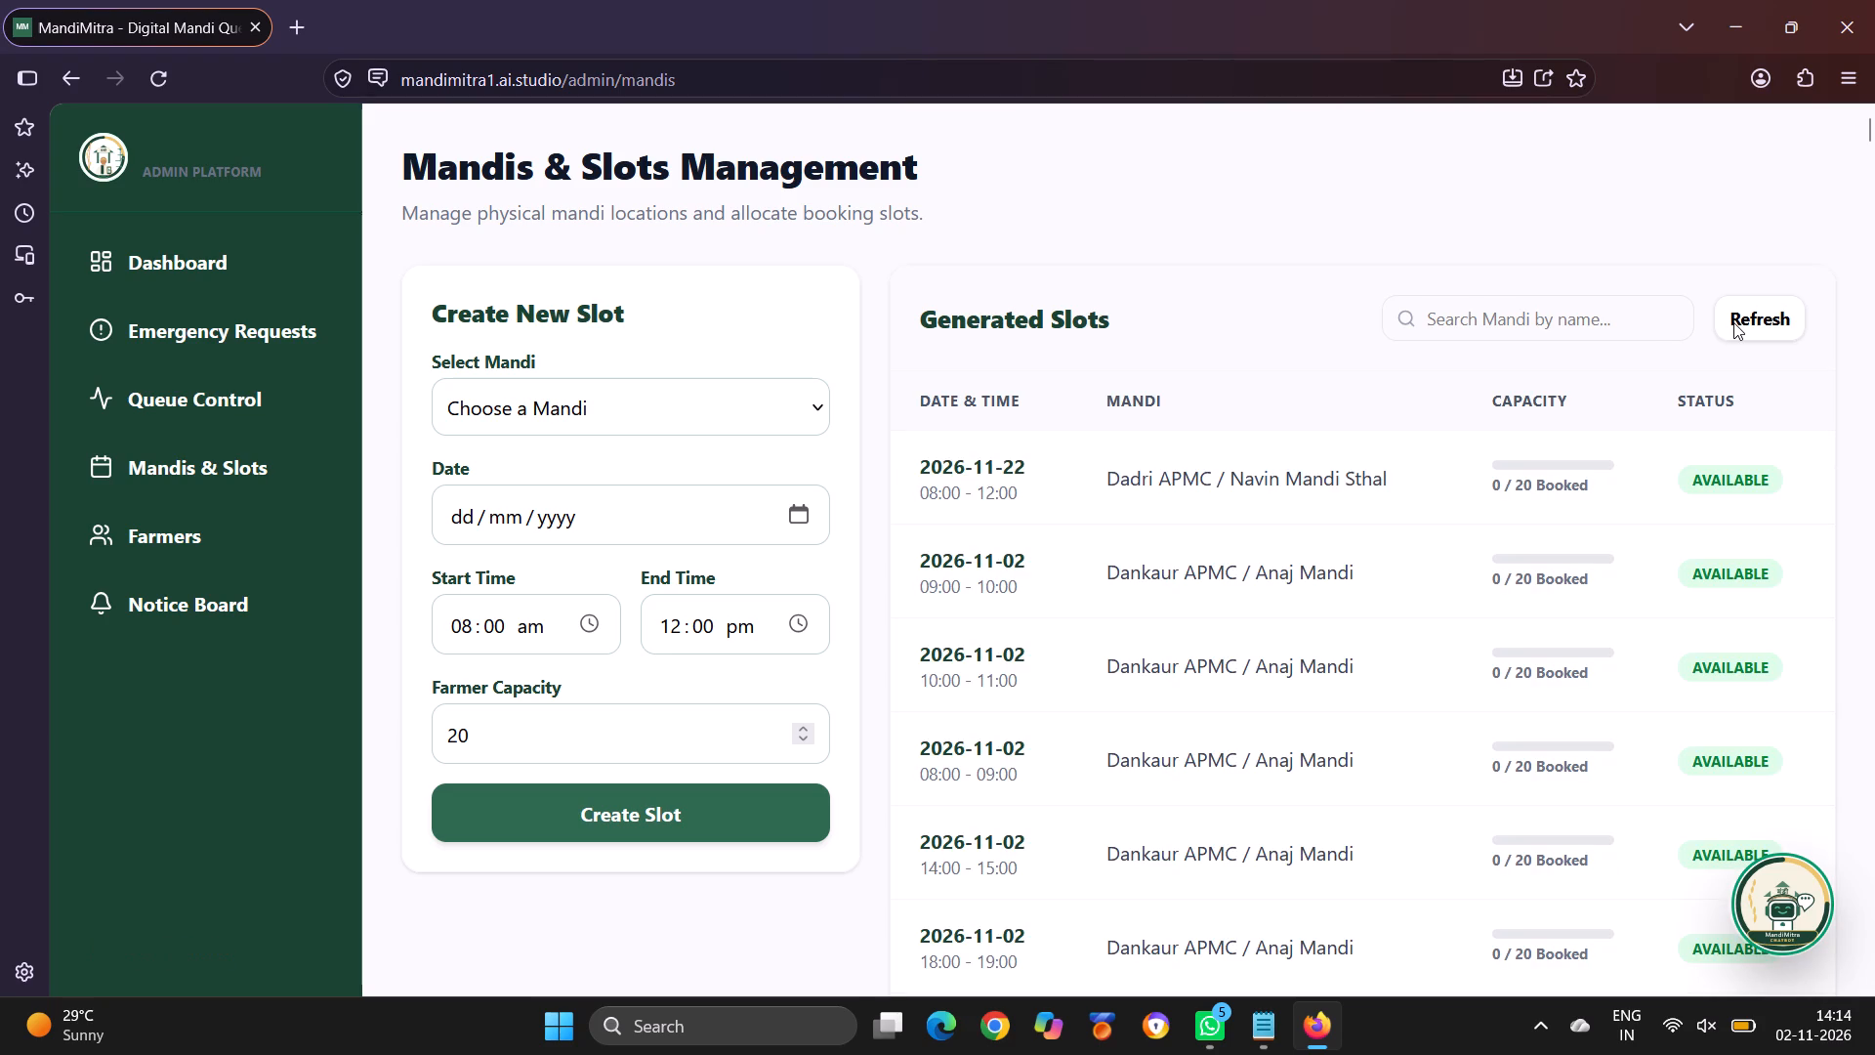
Open the emergency payment requests page from the dashboard's summary and go back to the dashboard.
left_click(225, 272)
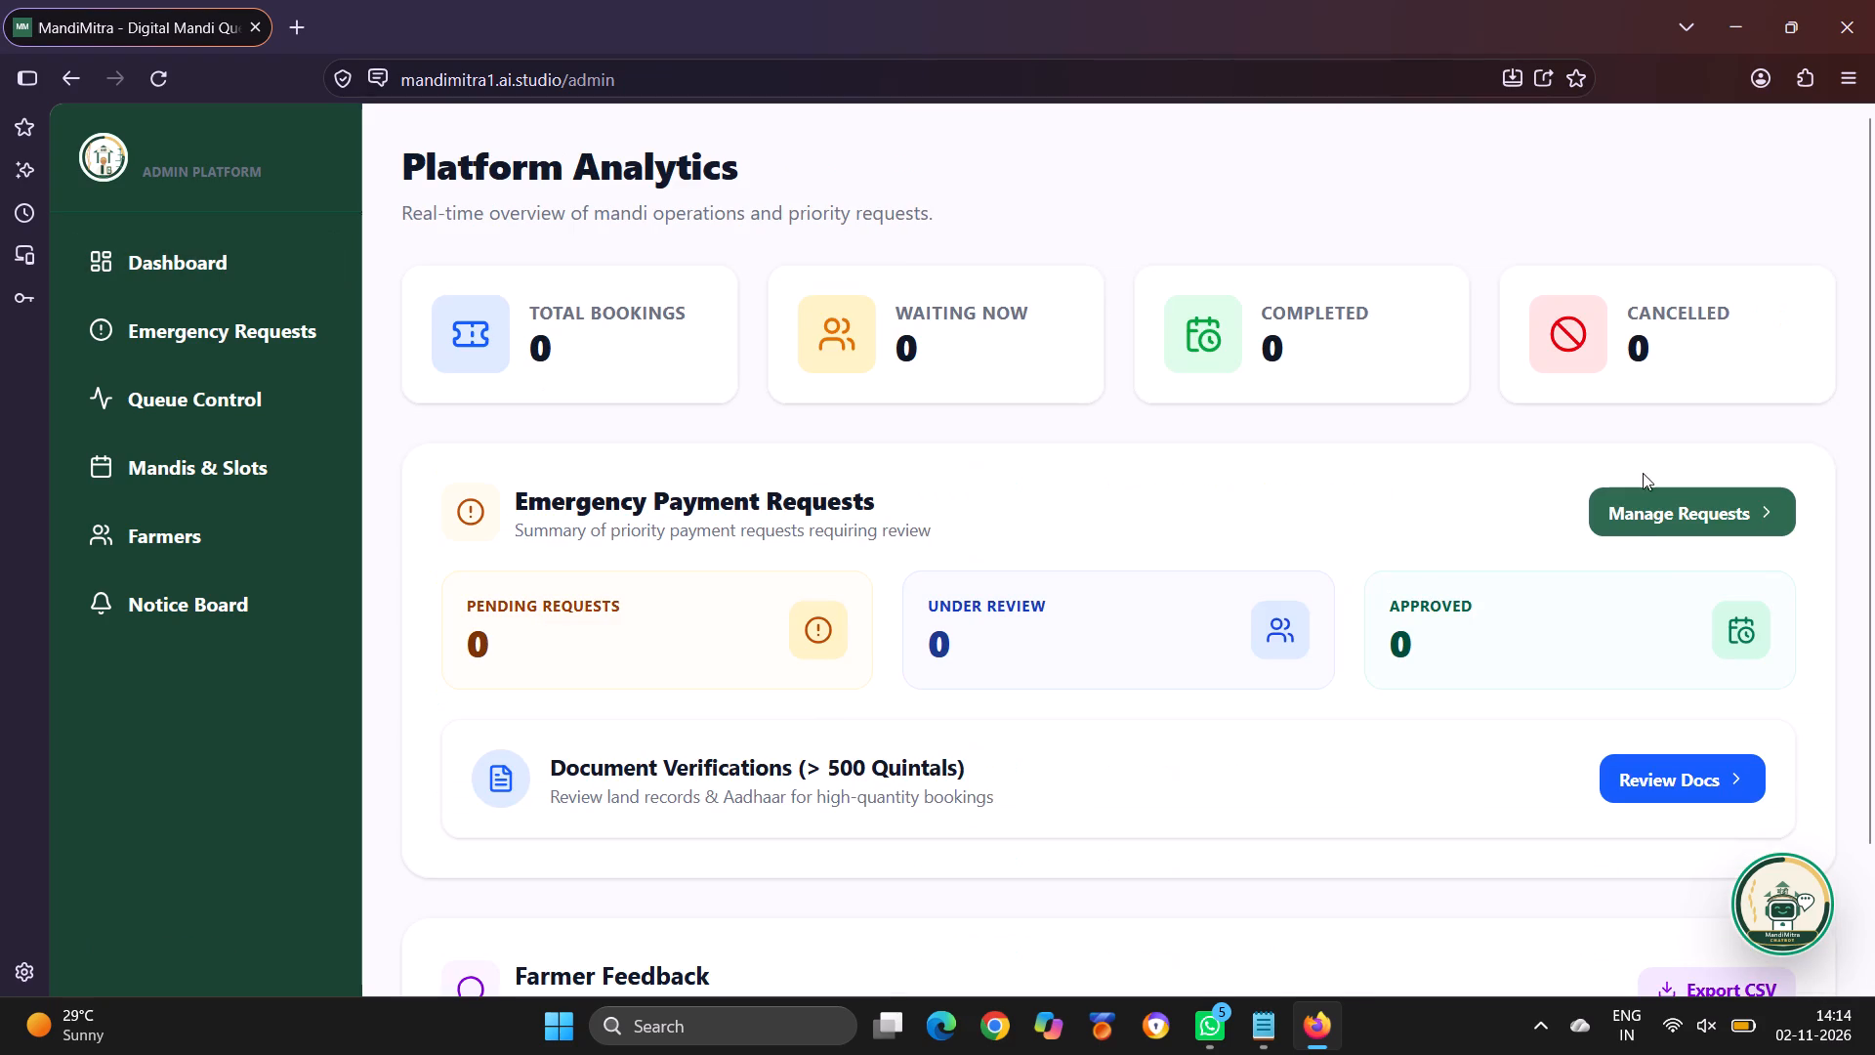
left_click(1639, 543)
left_click(1640, 524)
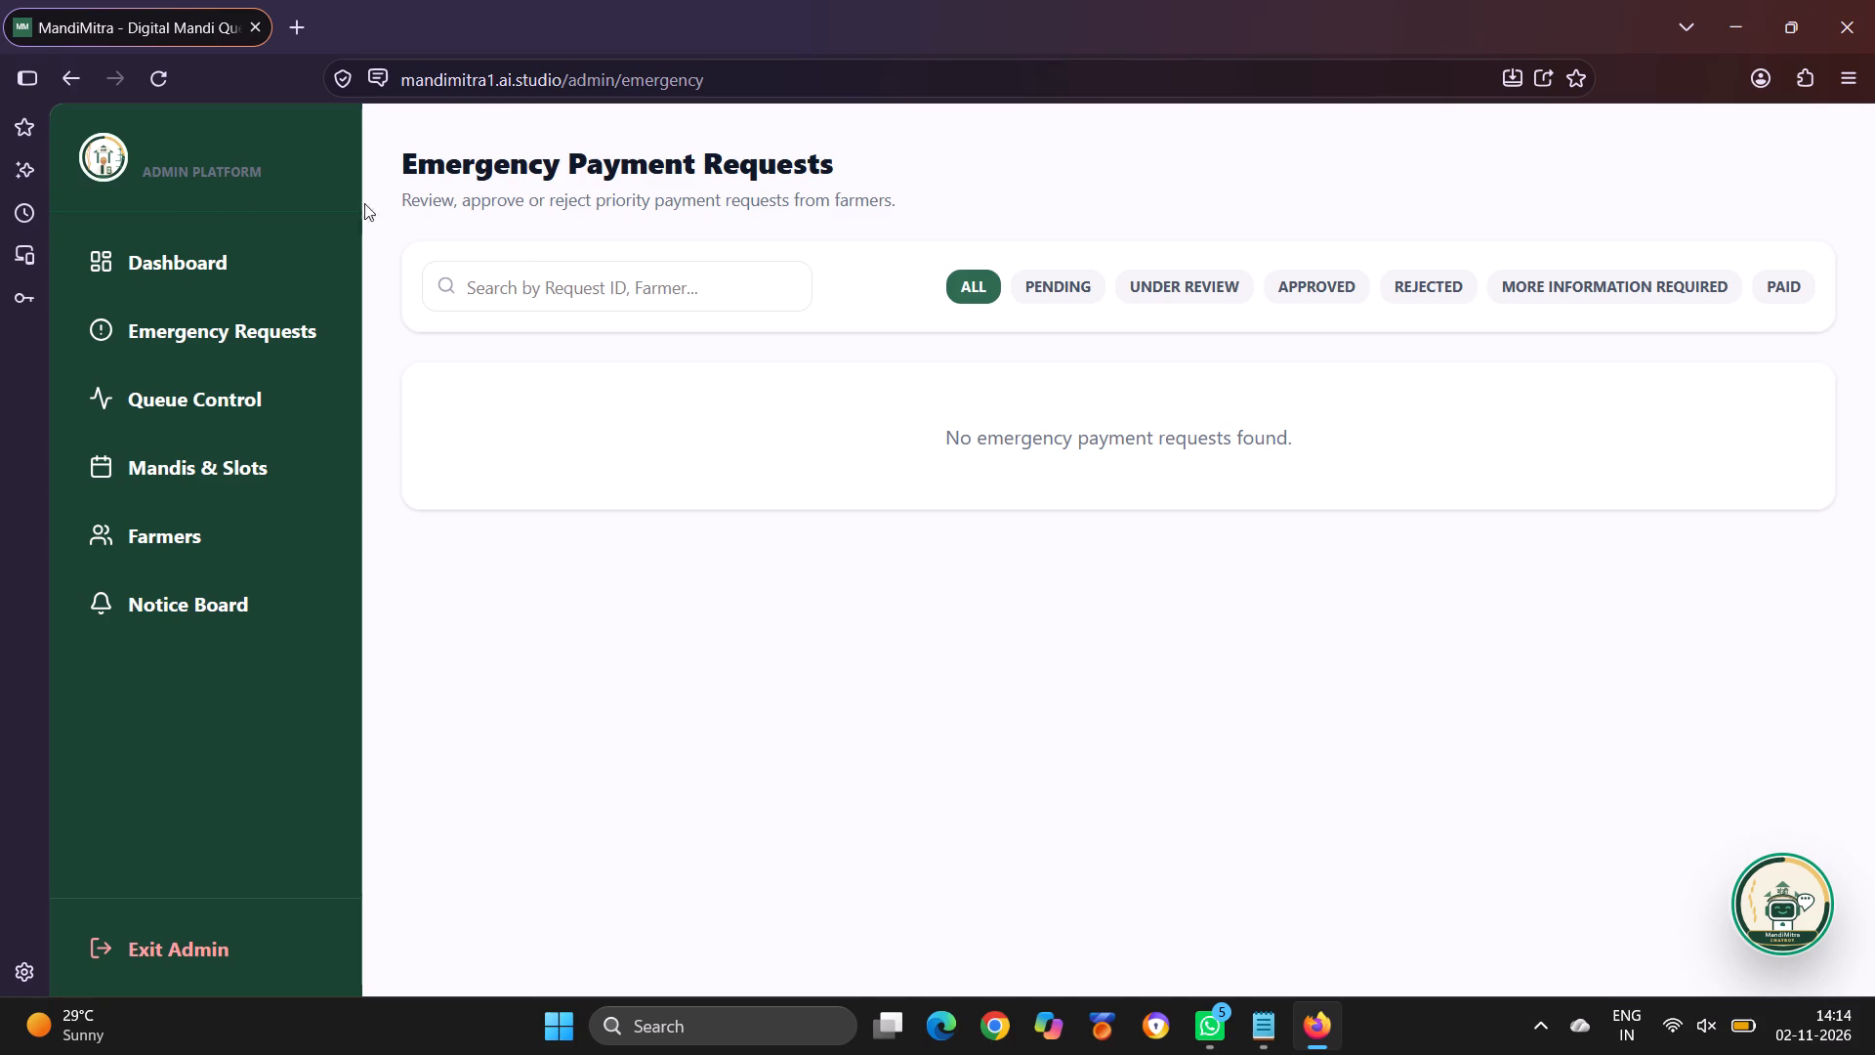
left_click(50, 65)
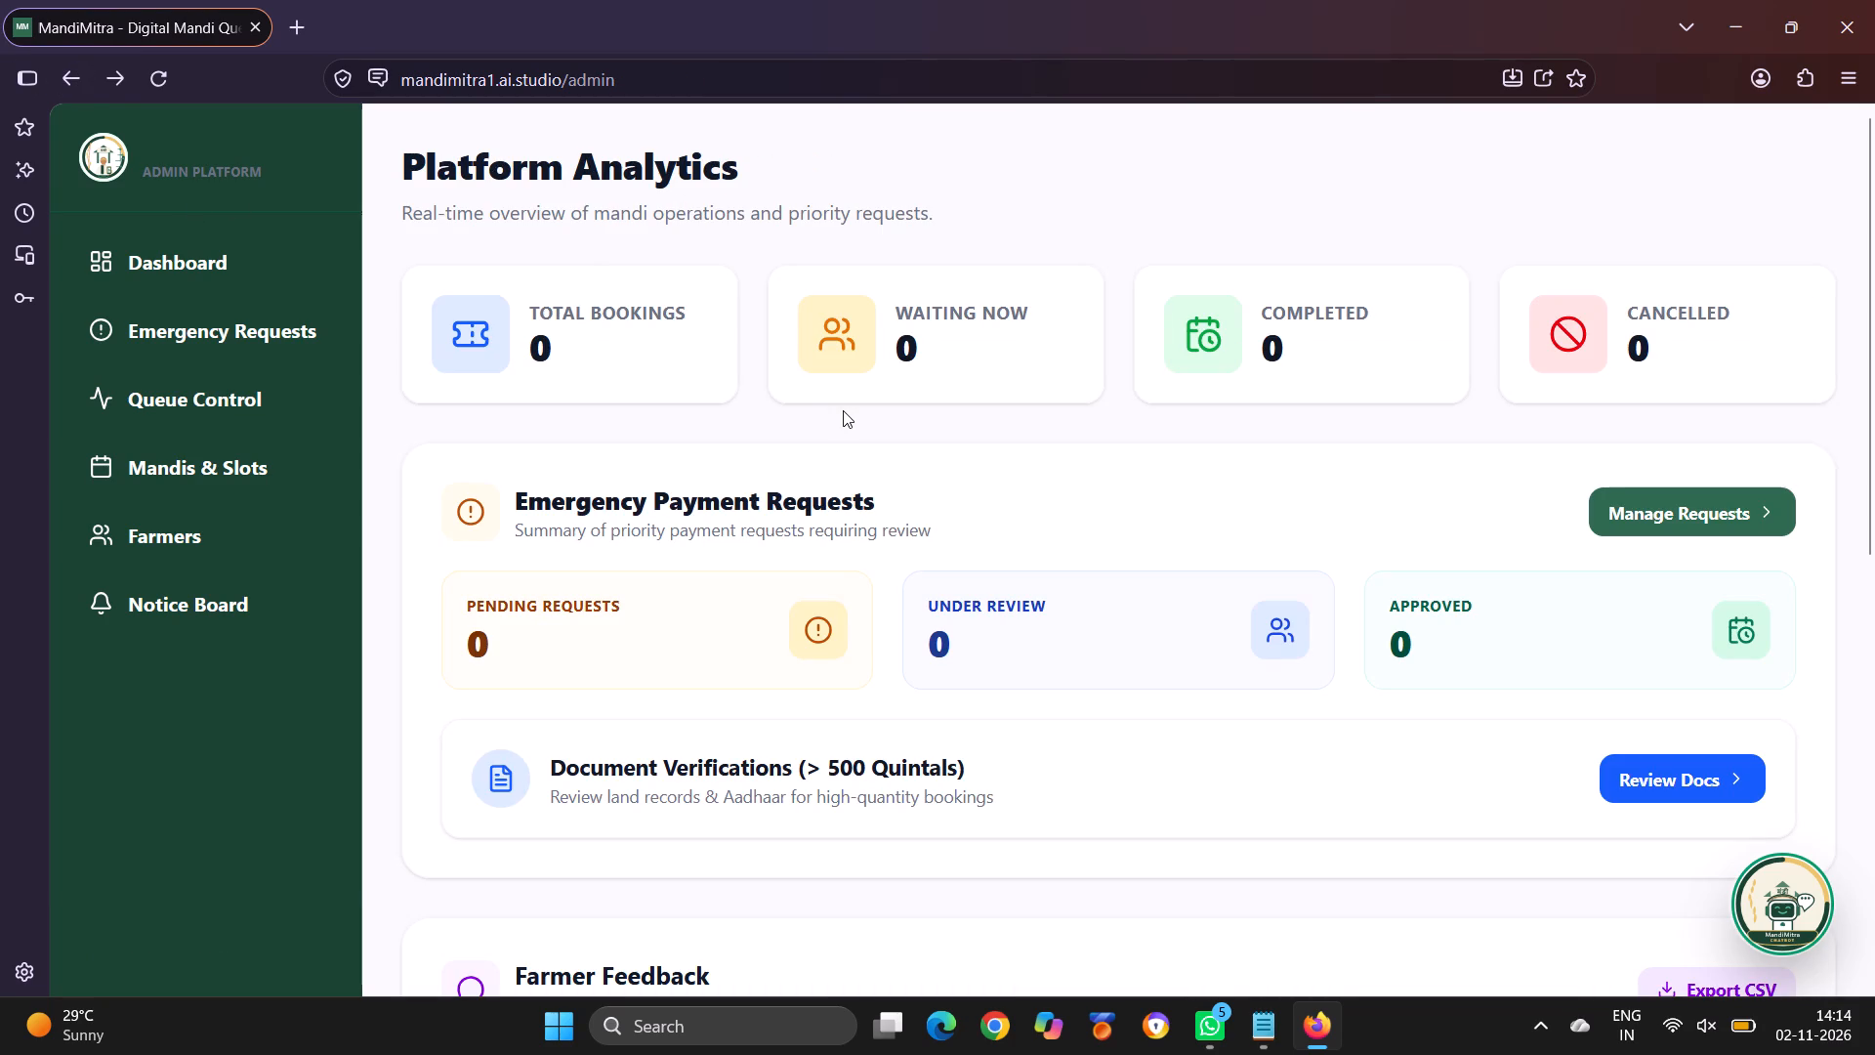
Export the dashboard's farmer feedback as a CSV file and dismiss the download notice.
scroll(1528, 715, "down", 1)
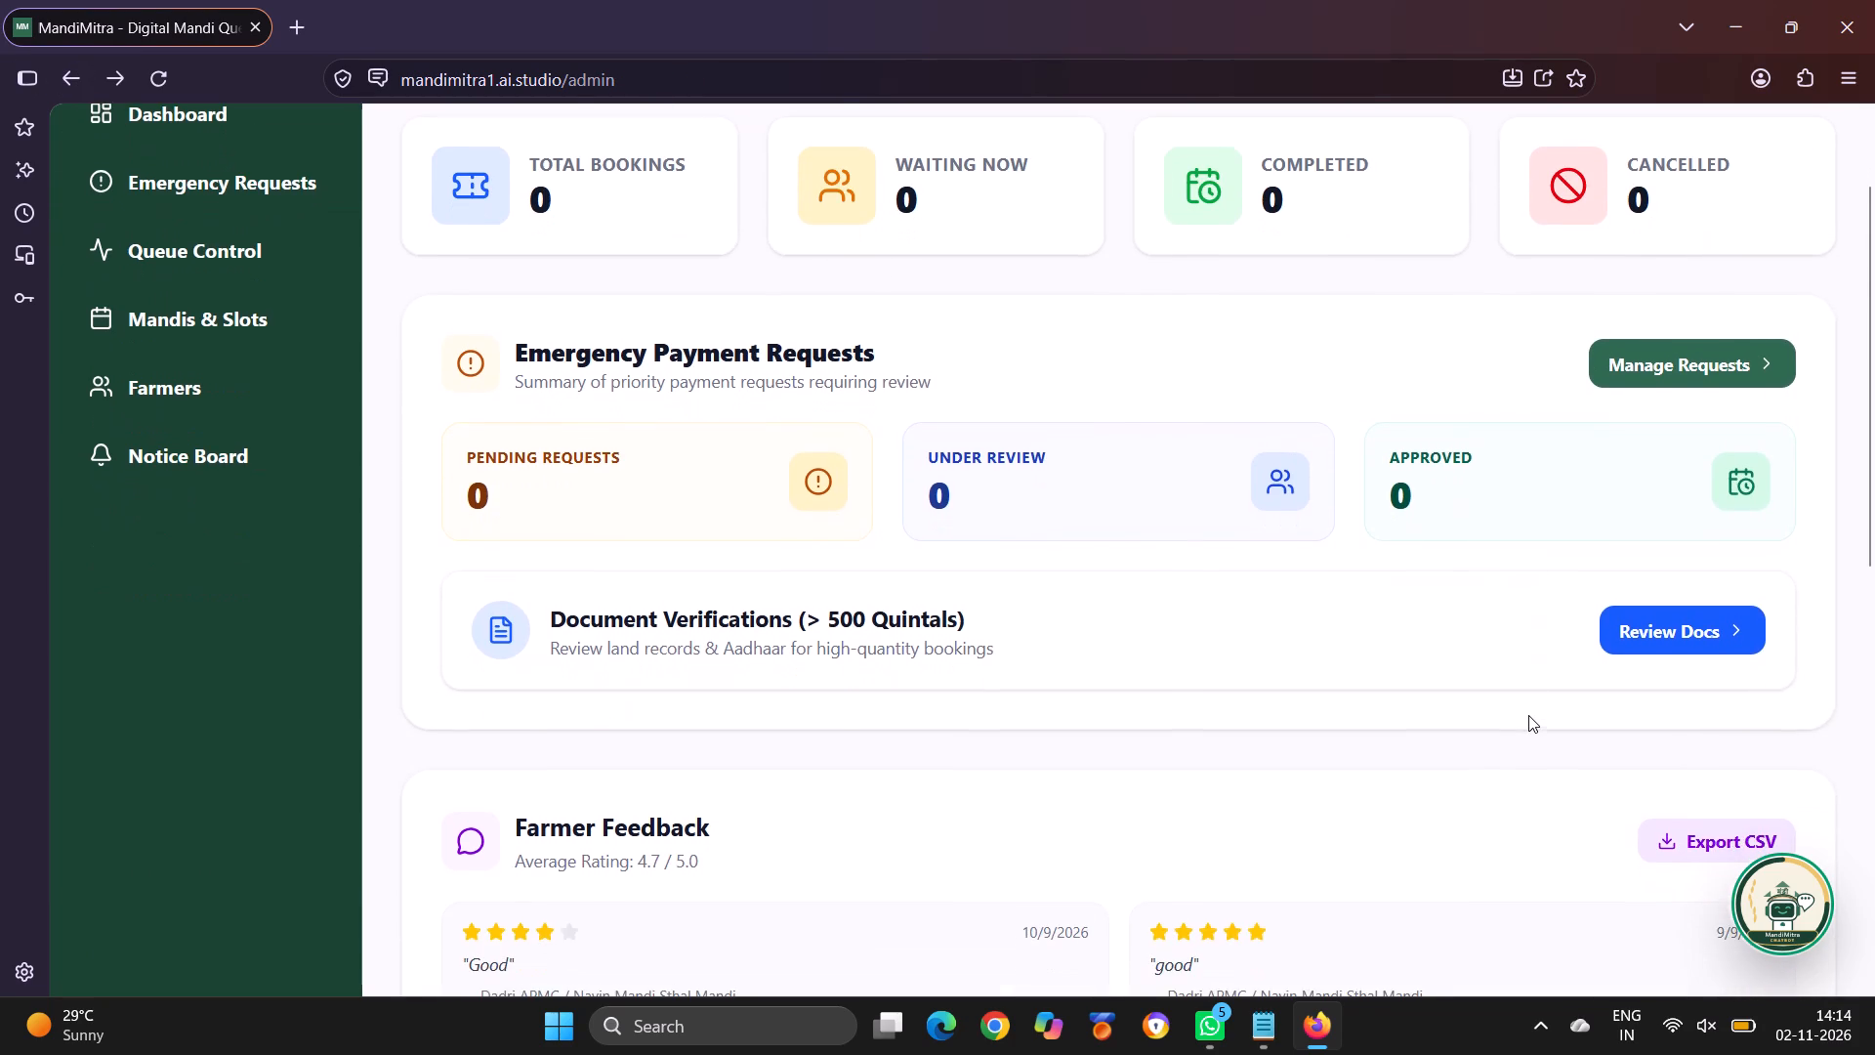
scroll(1528, 715, "down", 1)
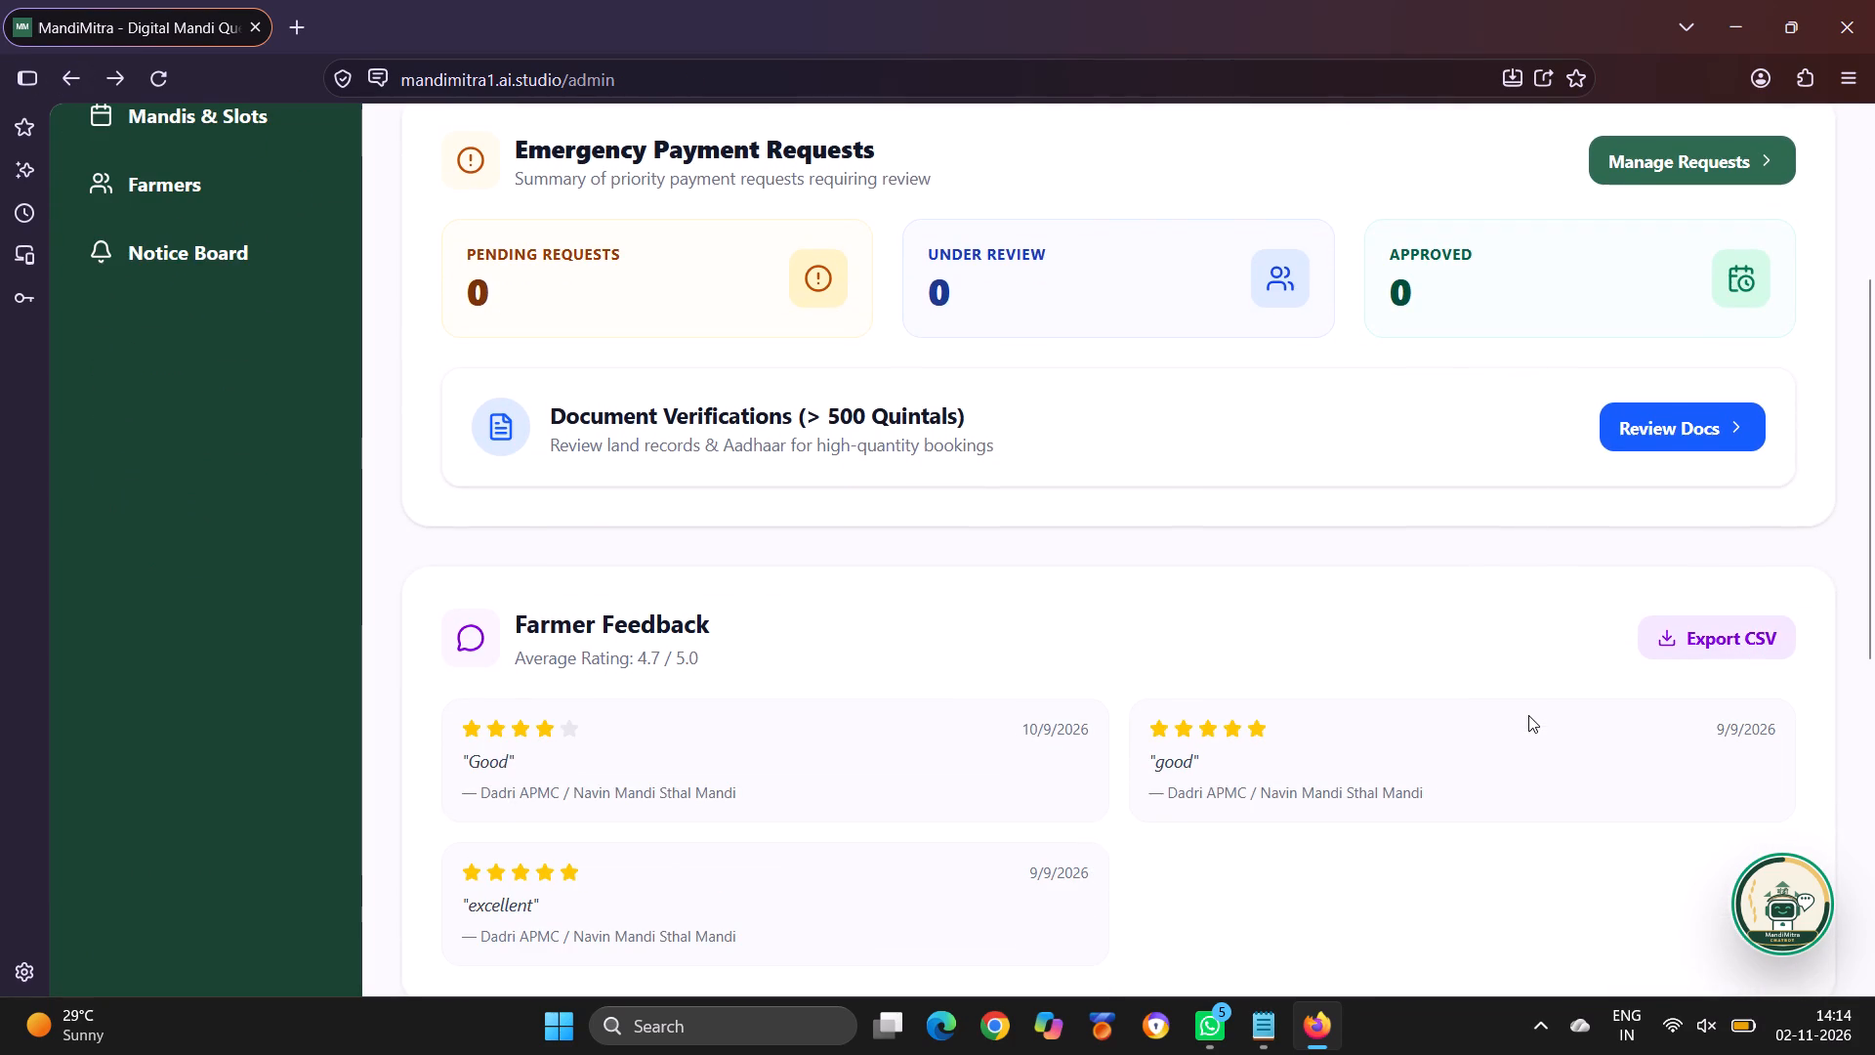
scroll(1528, 715, "down", 3)
scroll(1528, 715, "right", 1)
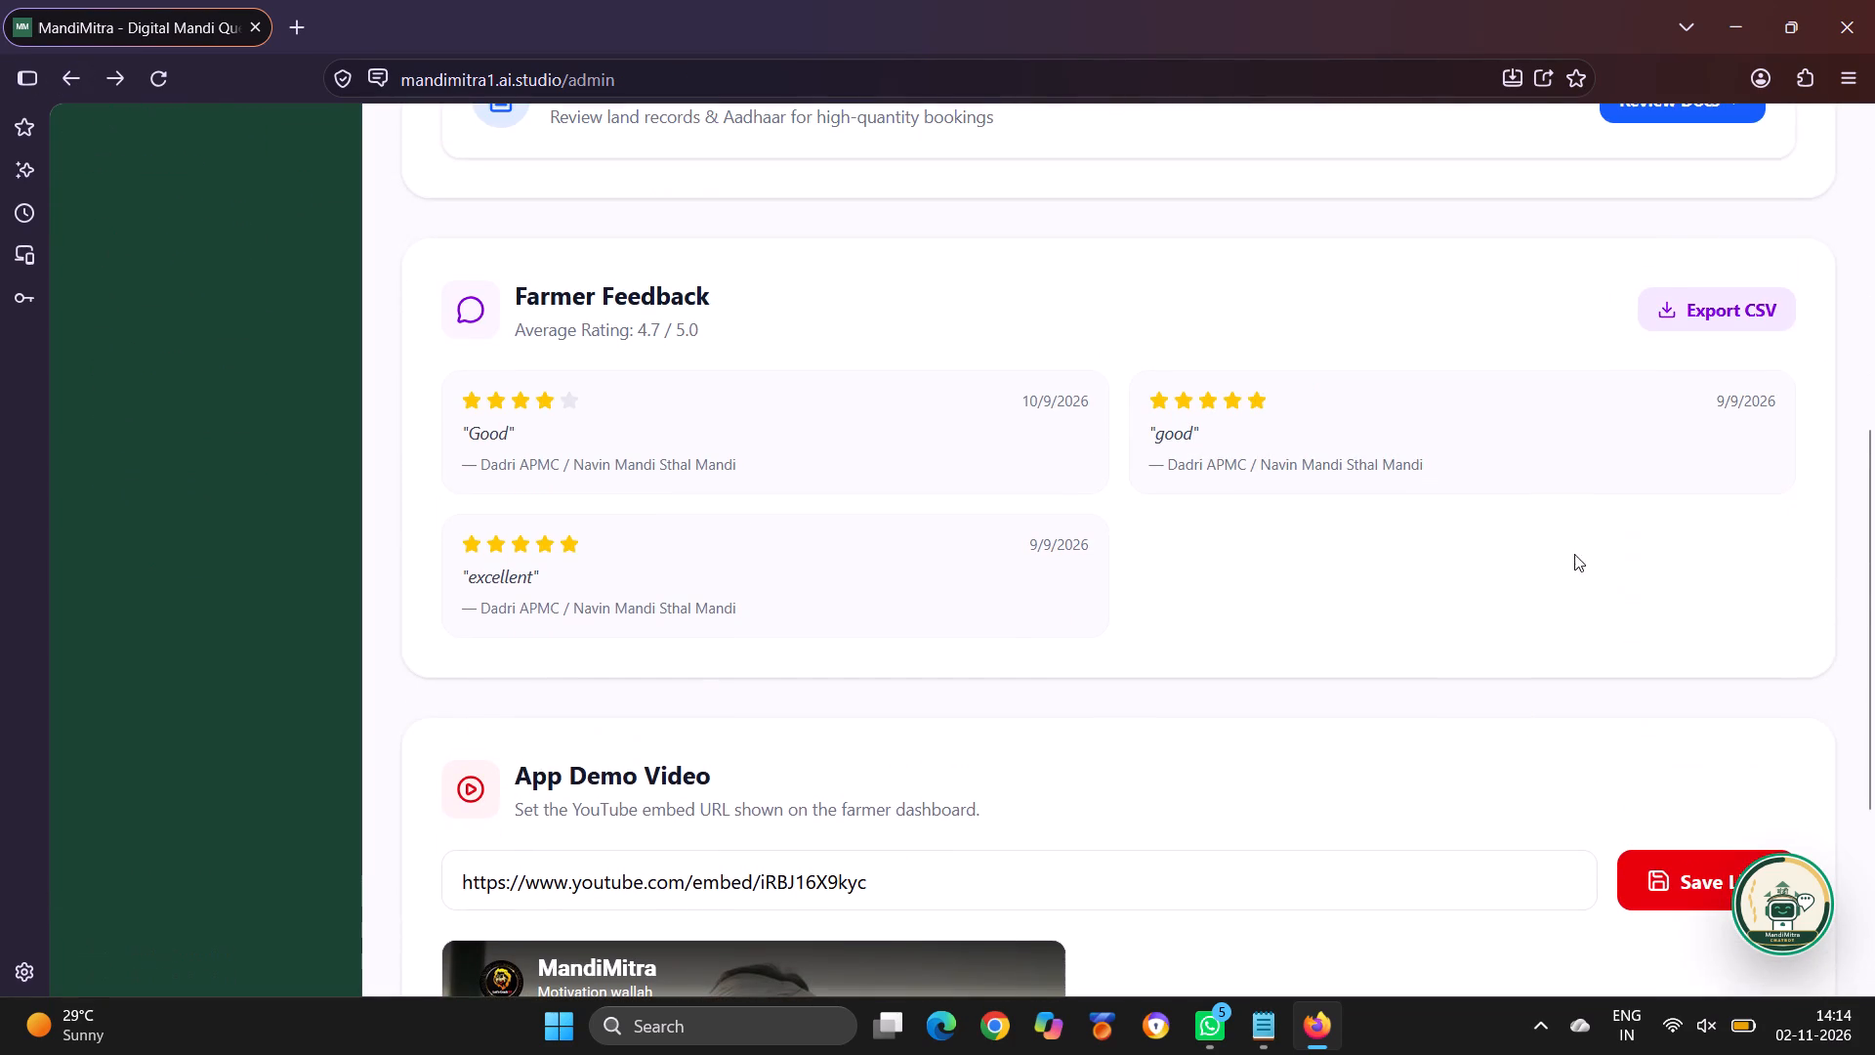
left_click(1671, 290)
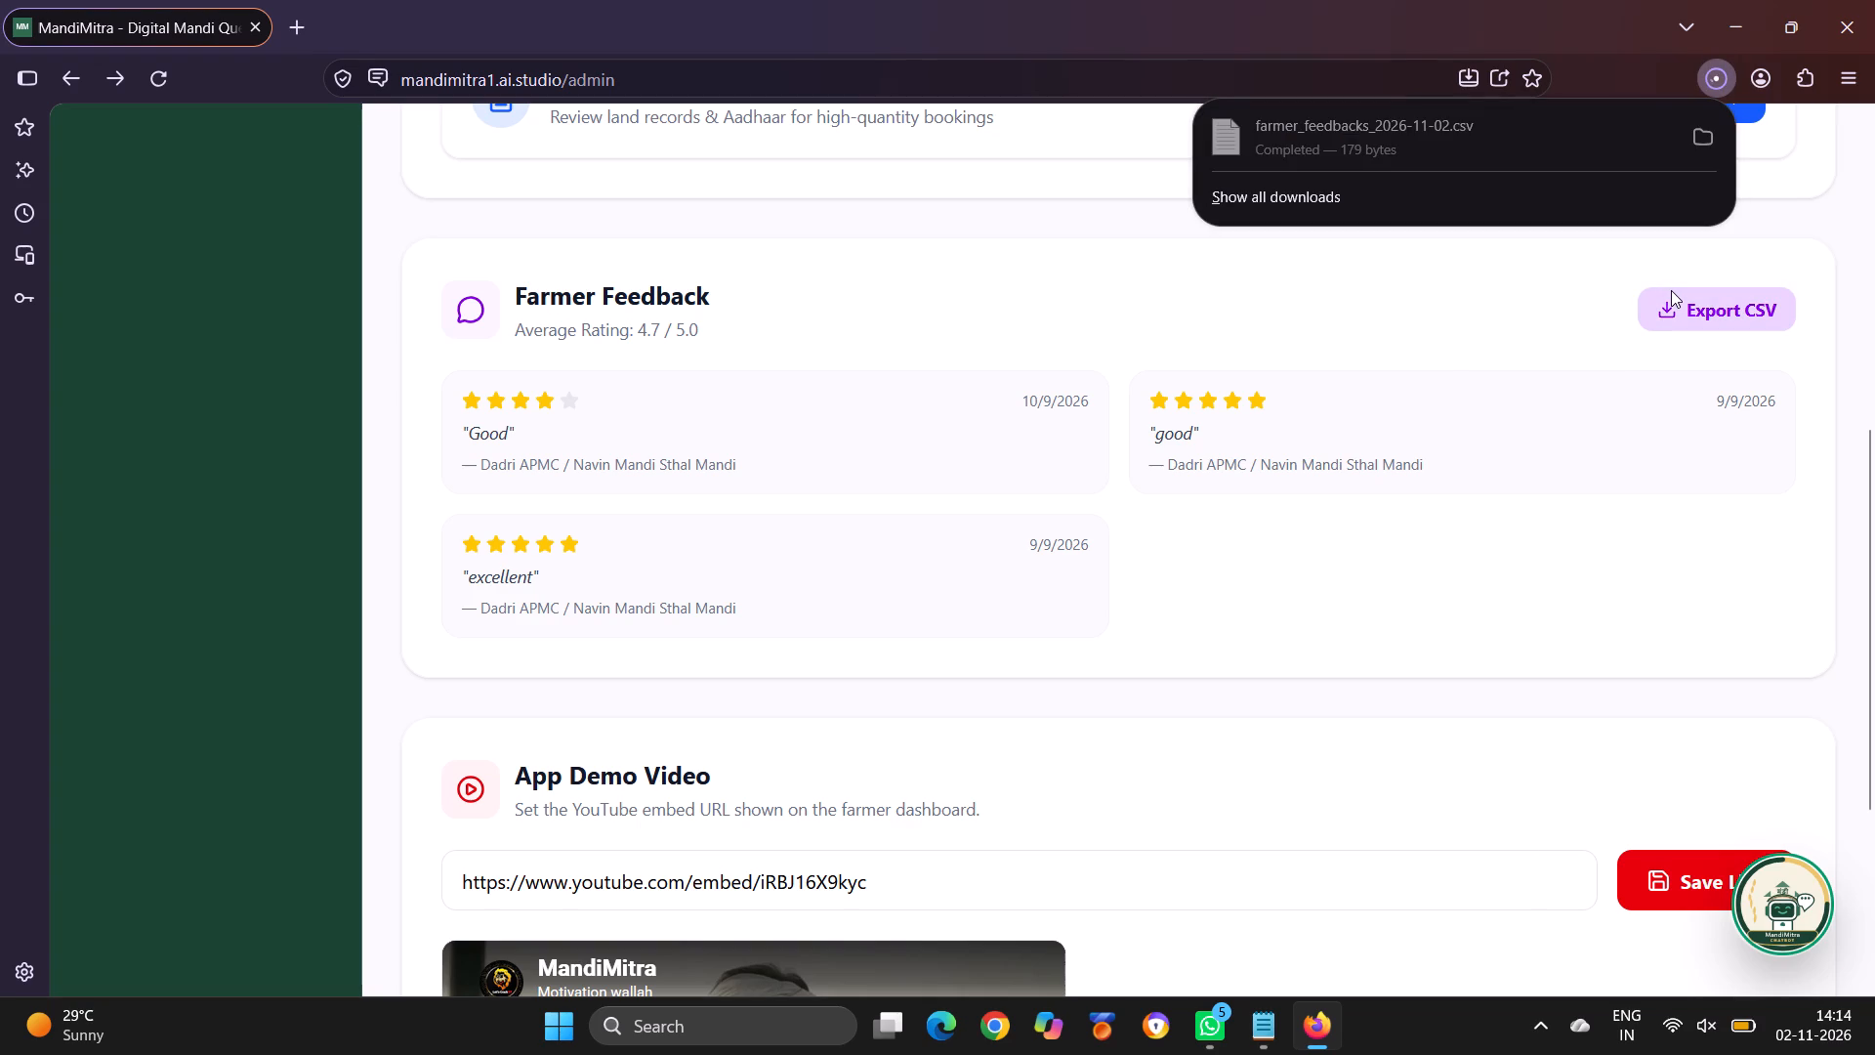
left_click(1549, 275)
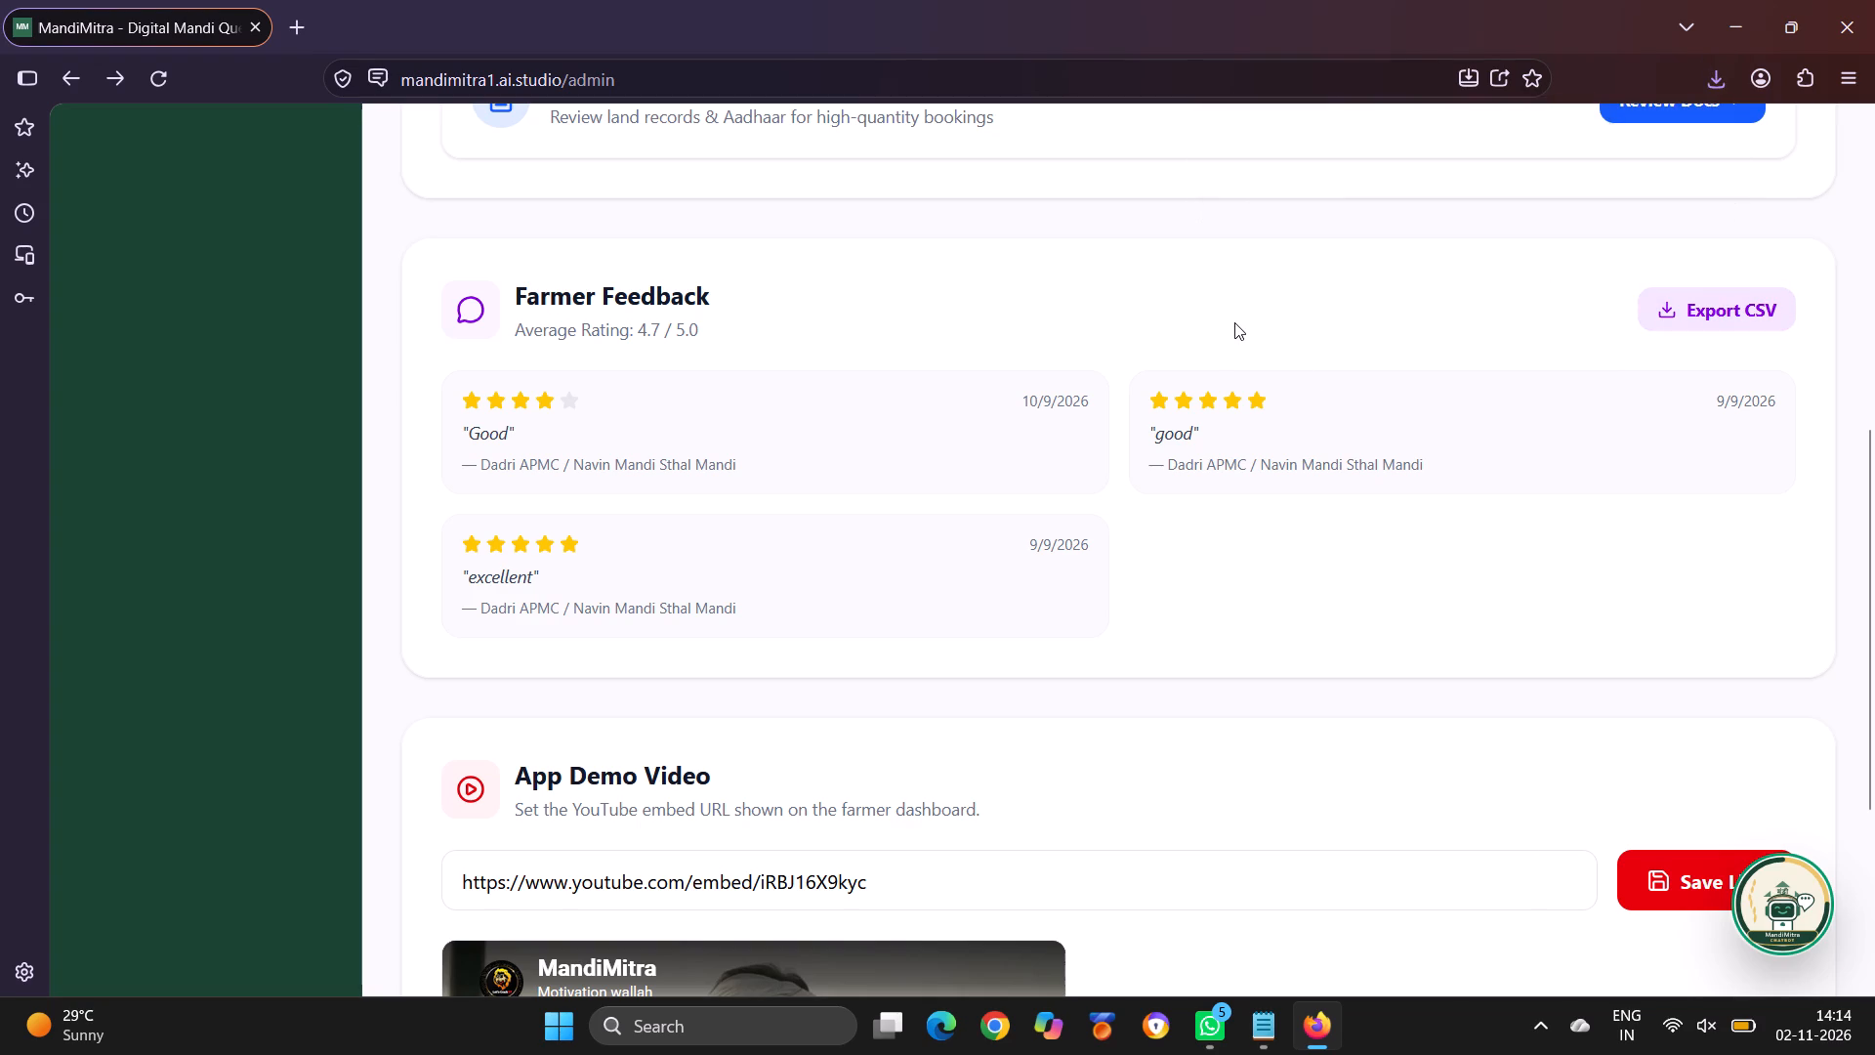
Review the dashboard's booking figures, including completed and waiting bookings.
scroll(1234, 322, "up", 6)
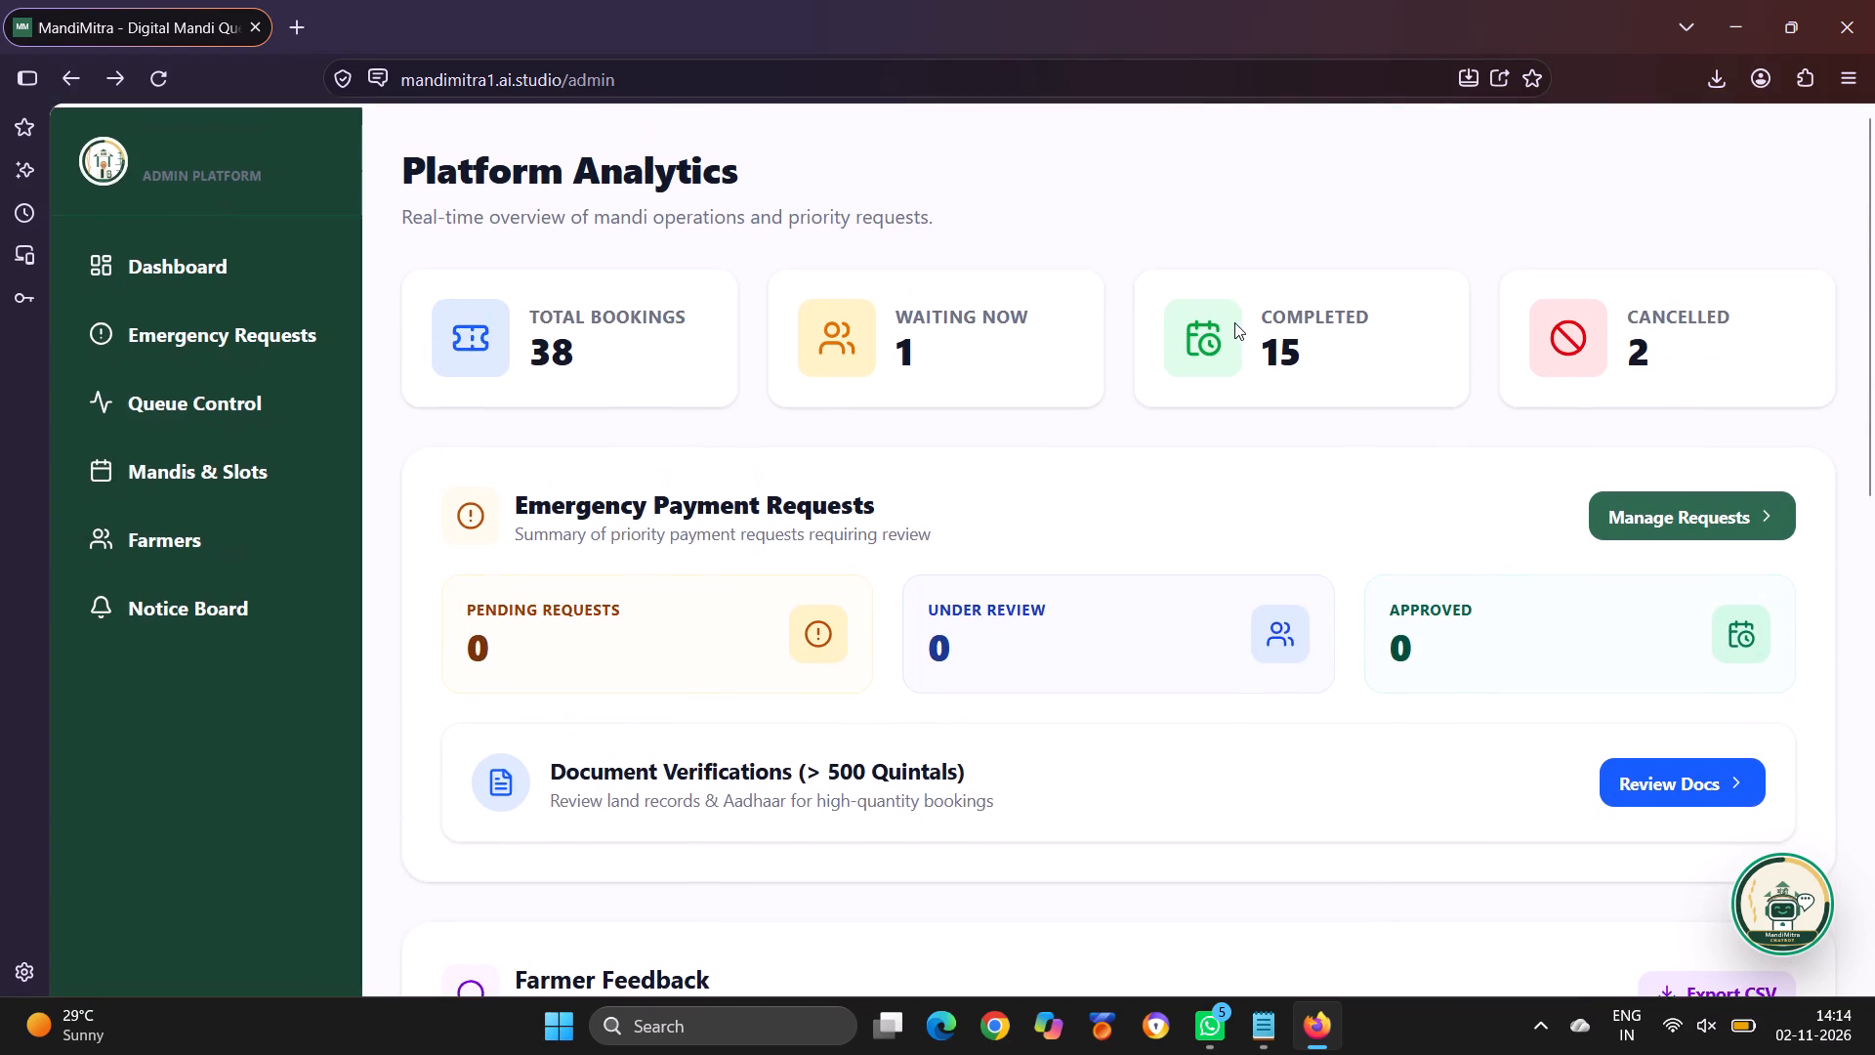
left_click(1234, 322)
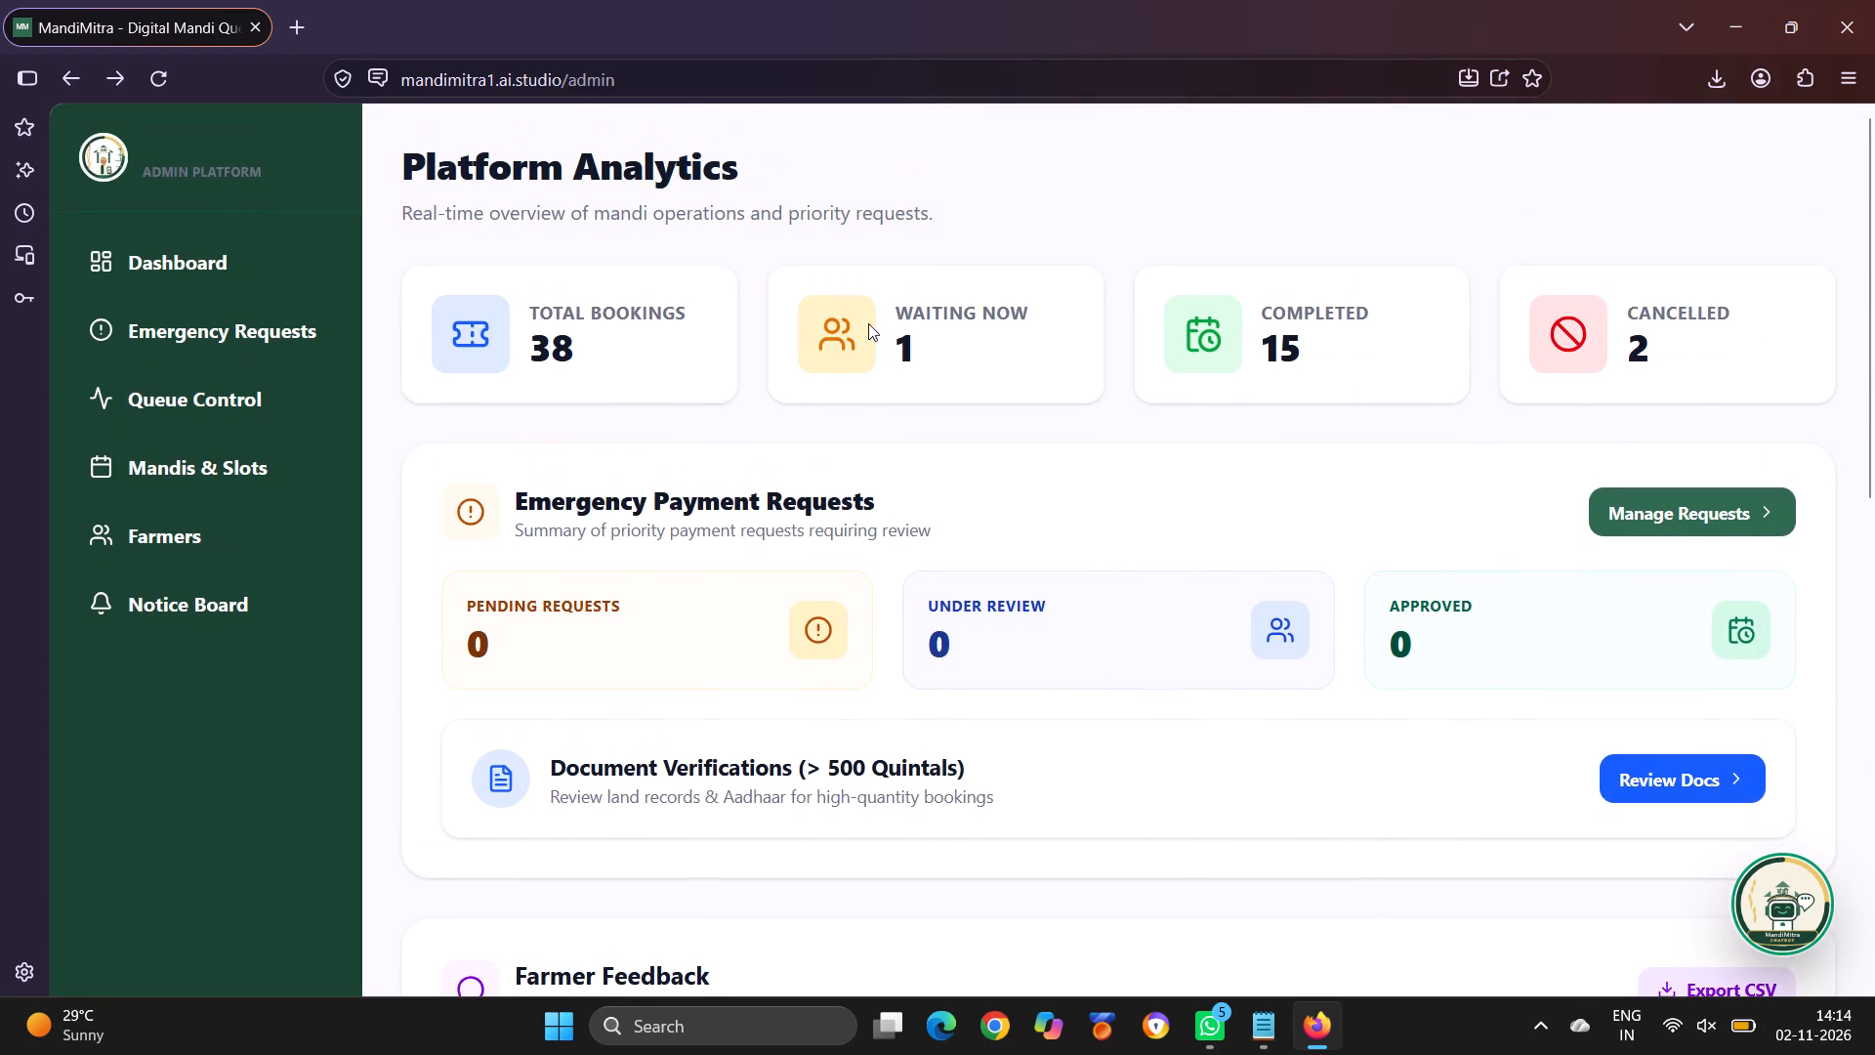
left_click(868, 323)
Open Queue Control and look through the date-wise and slot-wise tokens, their farmers, produce, statuses and available actions.
left_click(234, 420)
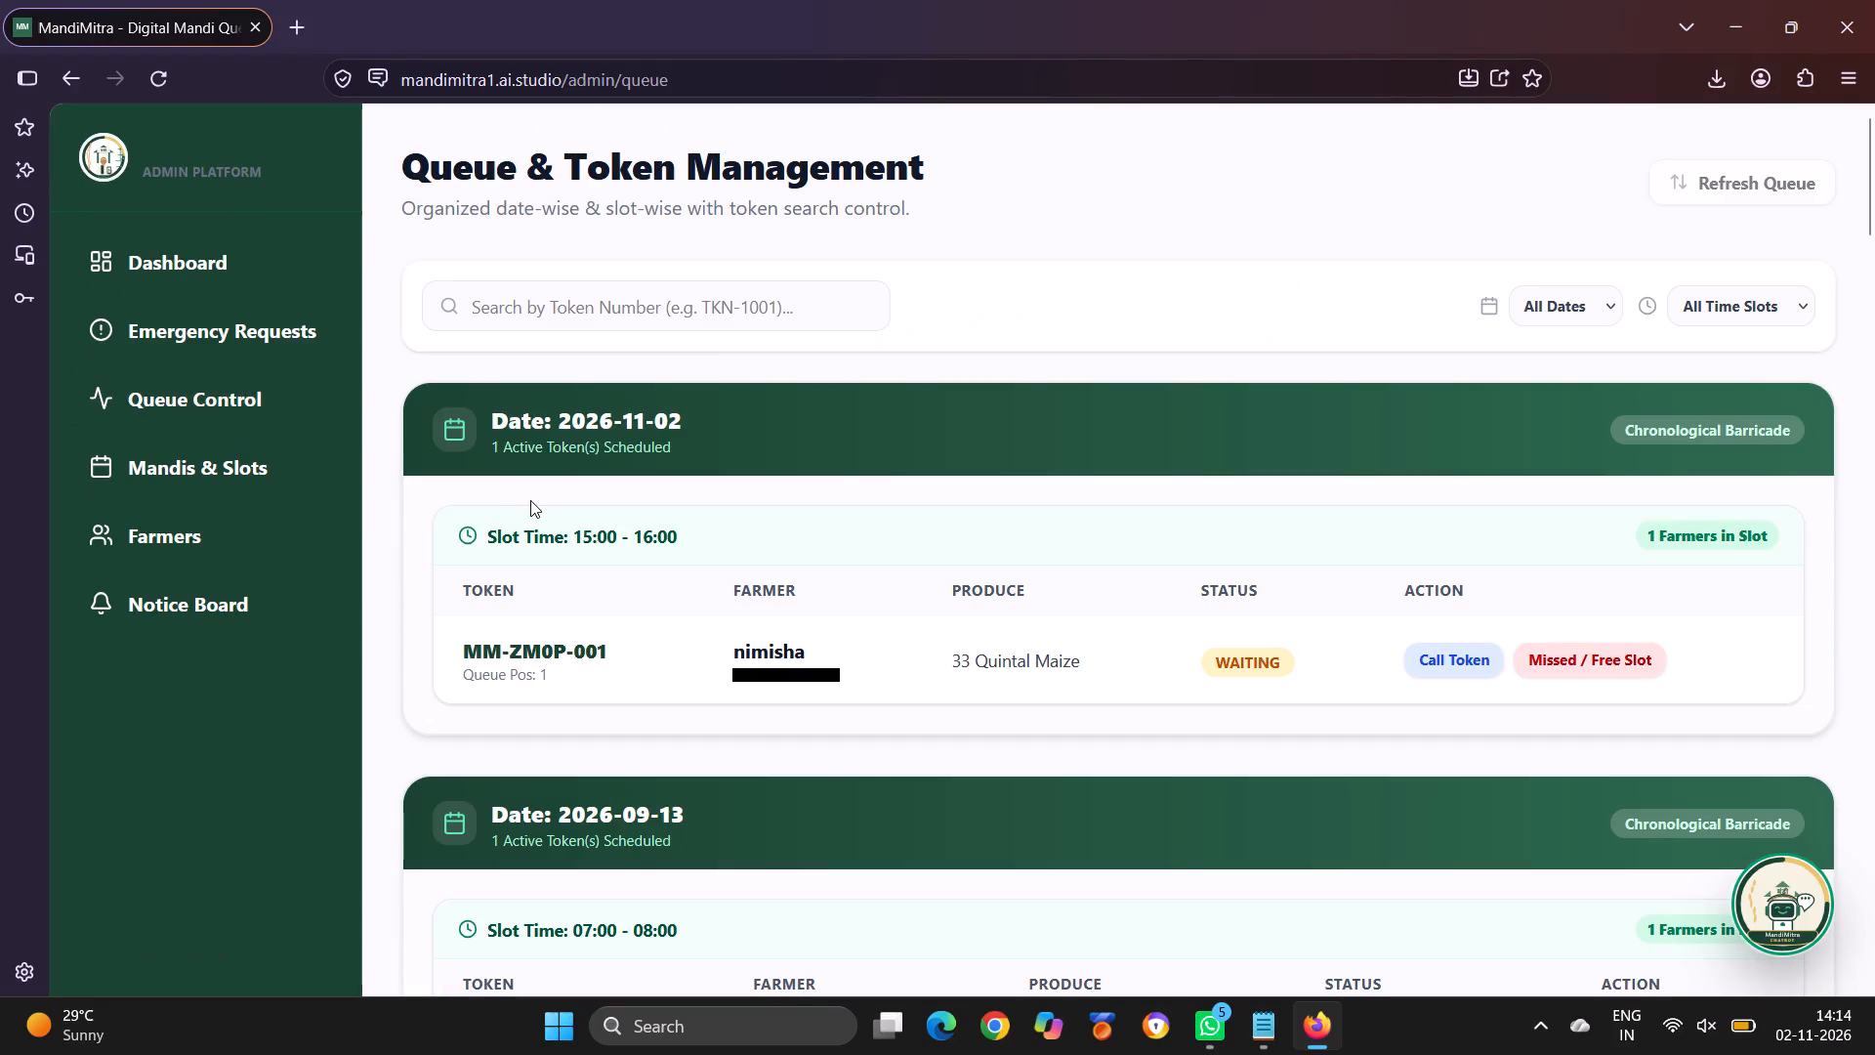
left_click(803, 644)
left_click(1665, 536)
left_click(1665, 414)
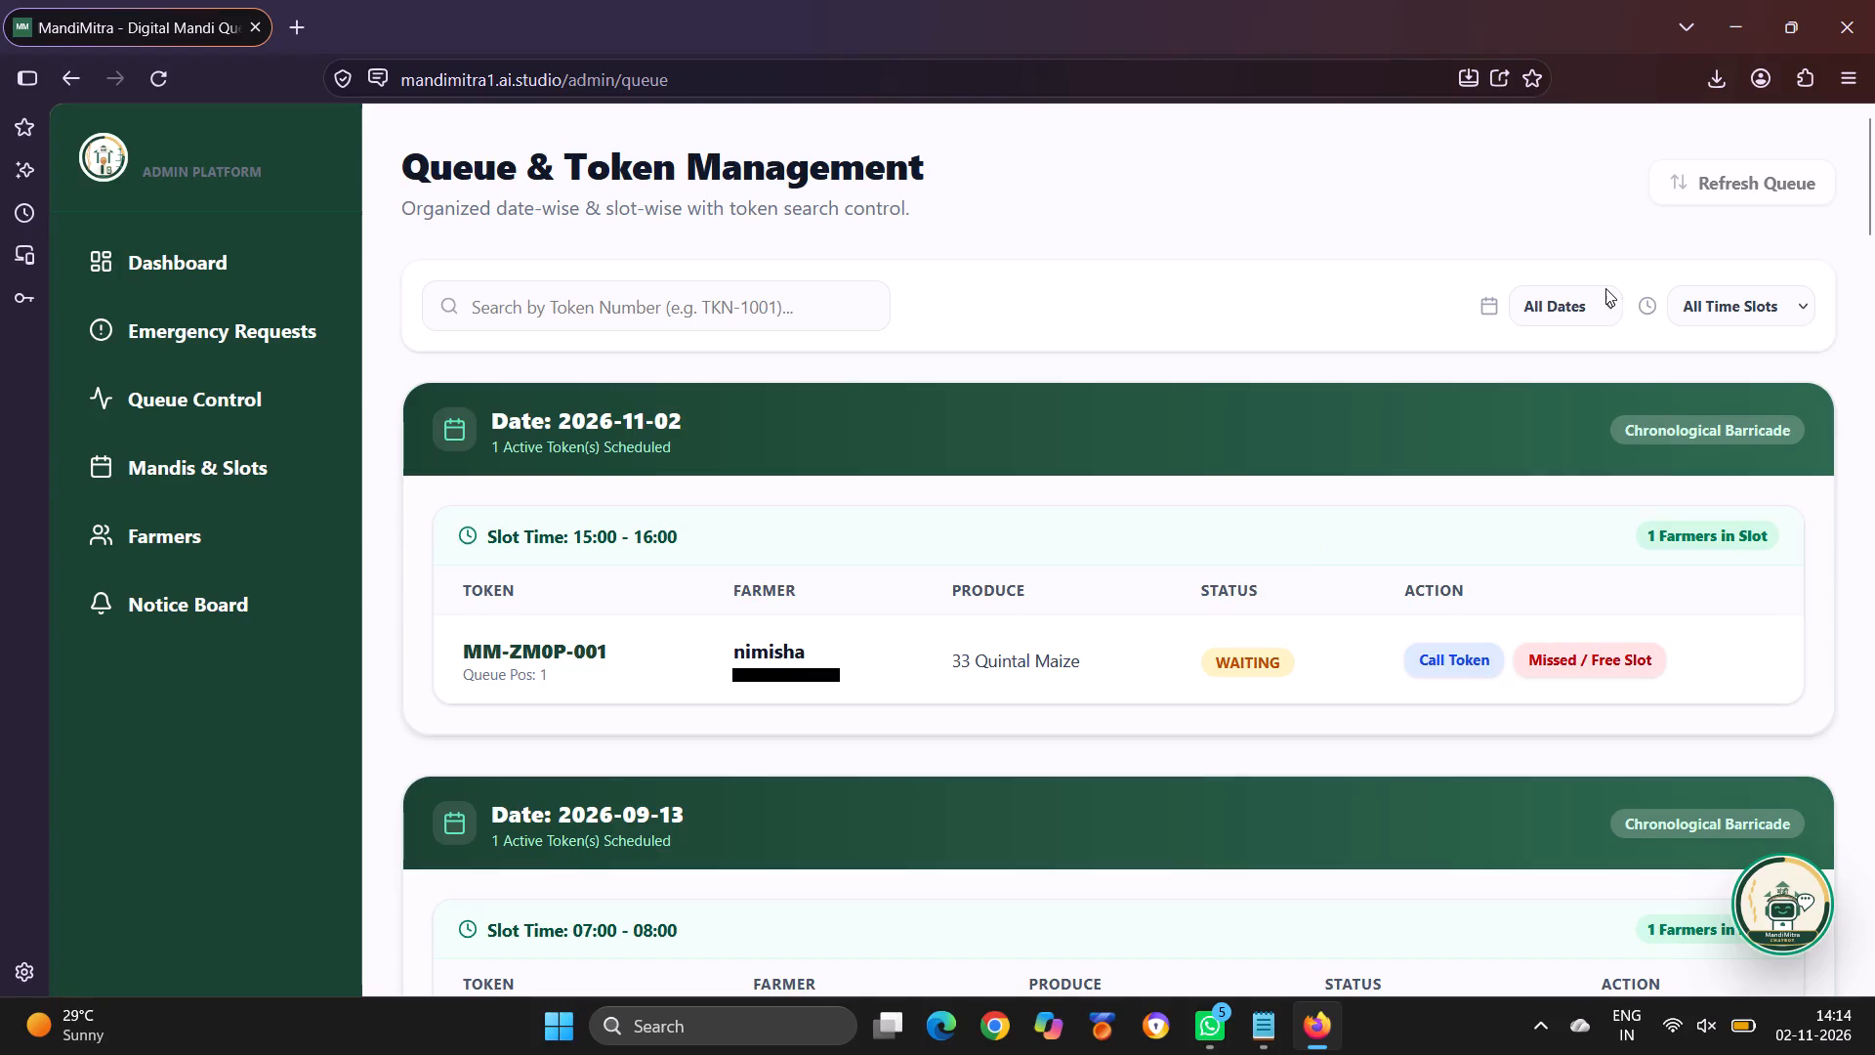
left_click(1735, 194)
scroll(1241, 636, "down", 7)
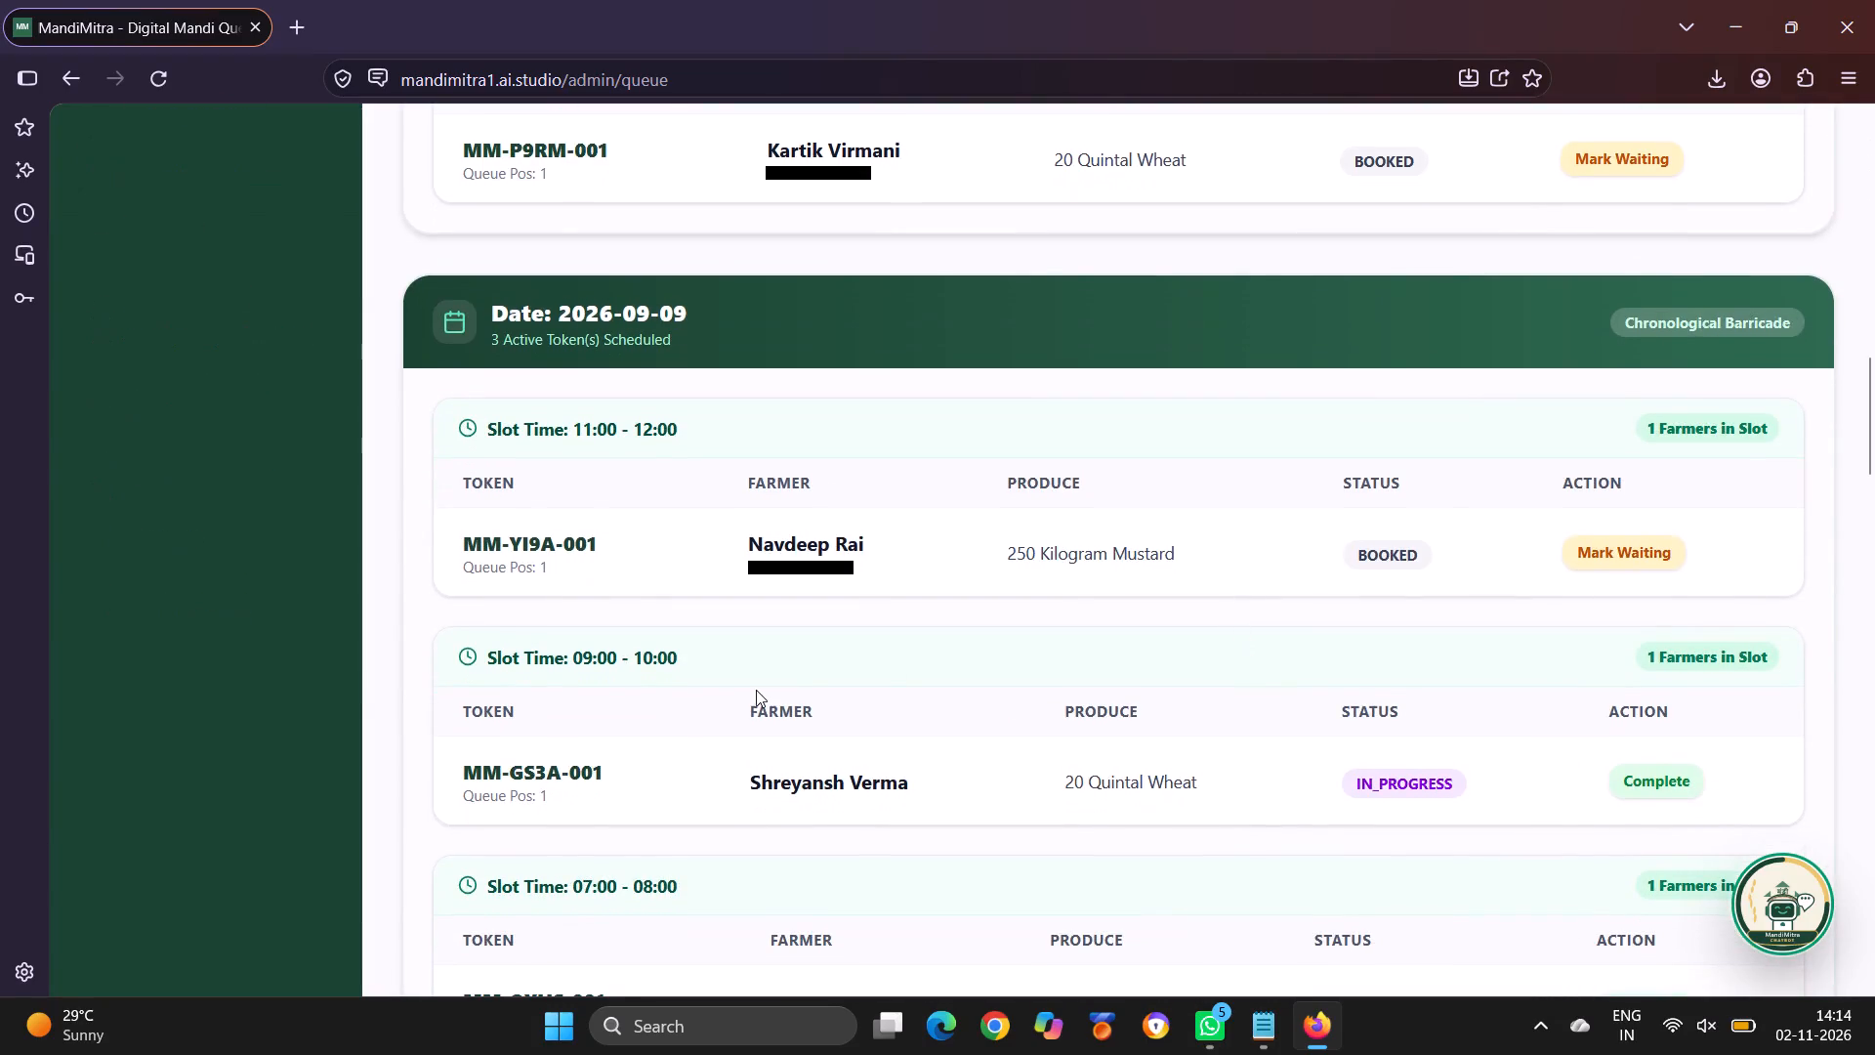
left_click(756, 690)
left_click(691, 439)
scroll(448, 277, "up", 3)
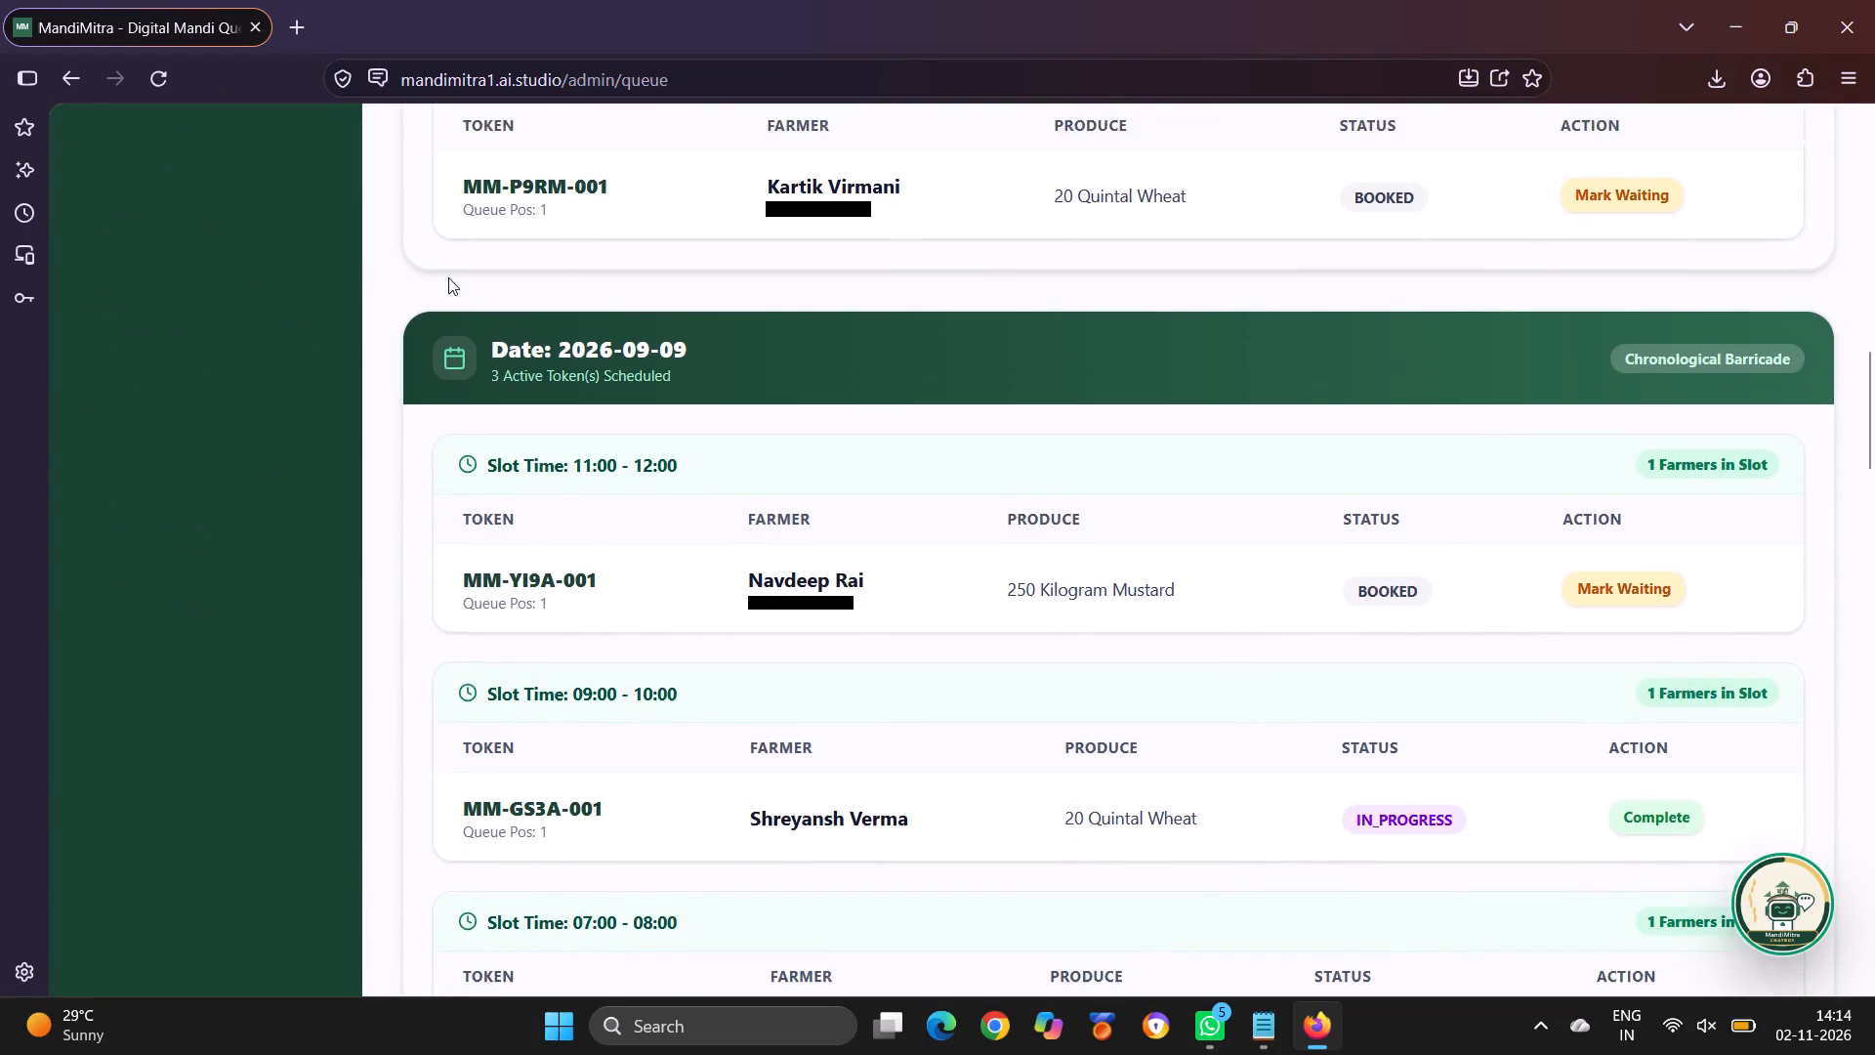
scroll(448, 277, "up", 8)
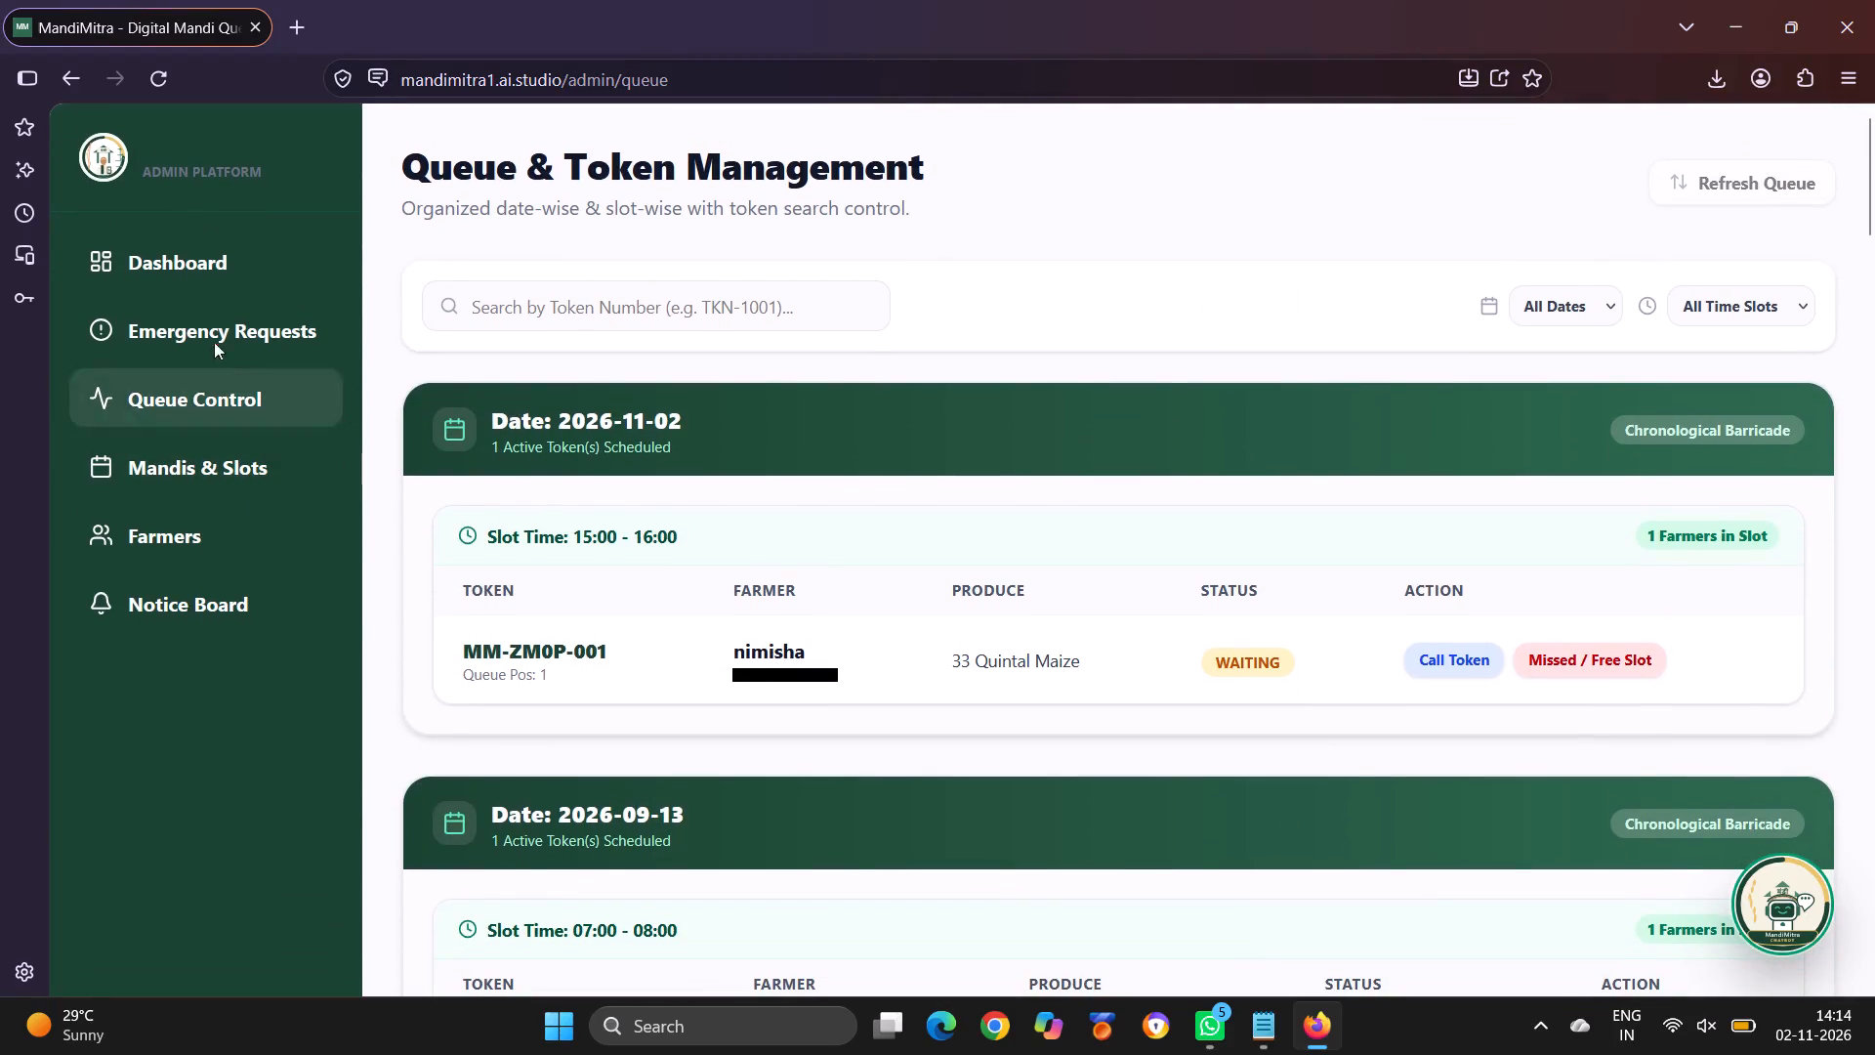
View the Emergency Requests page and return to the dashboard.
left_click(213, 336)
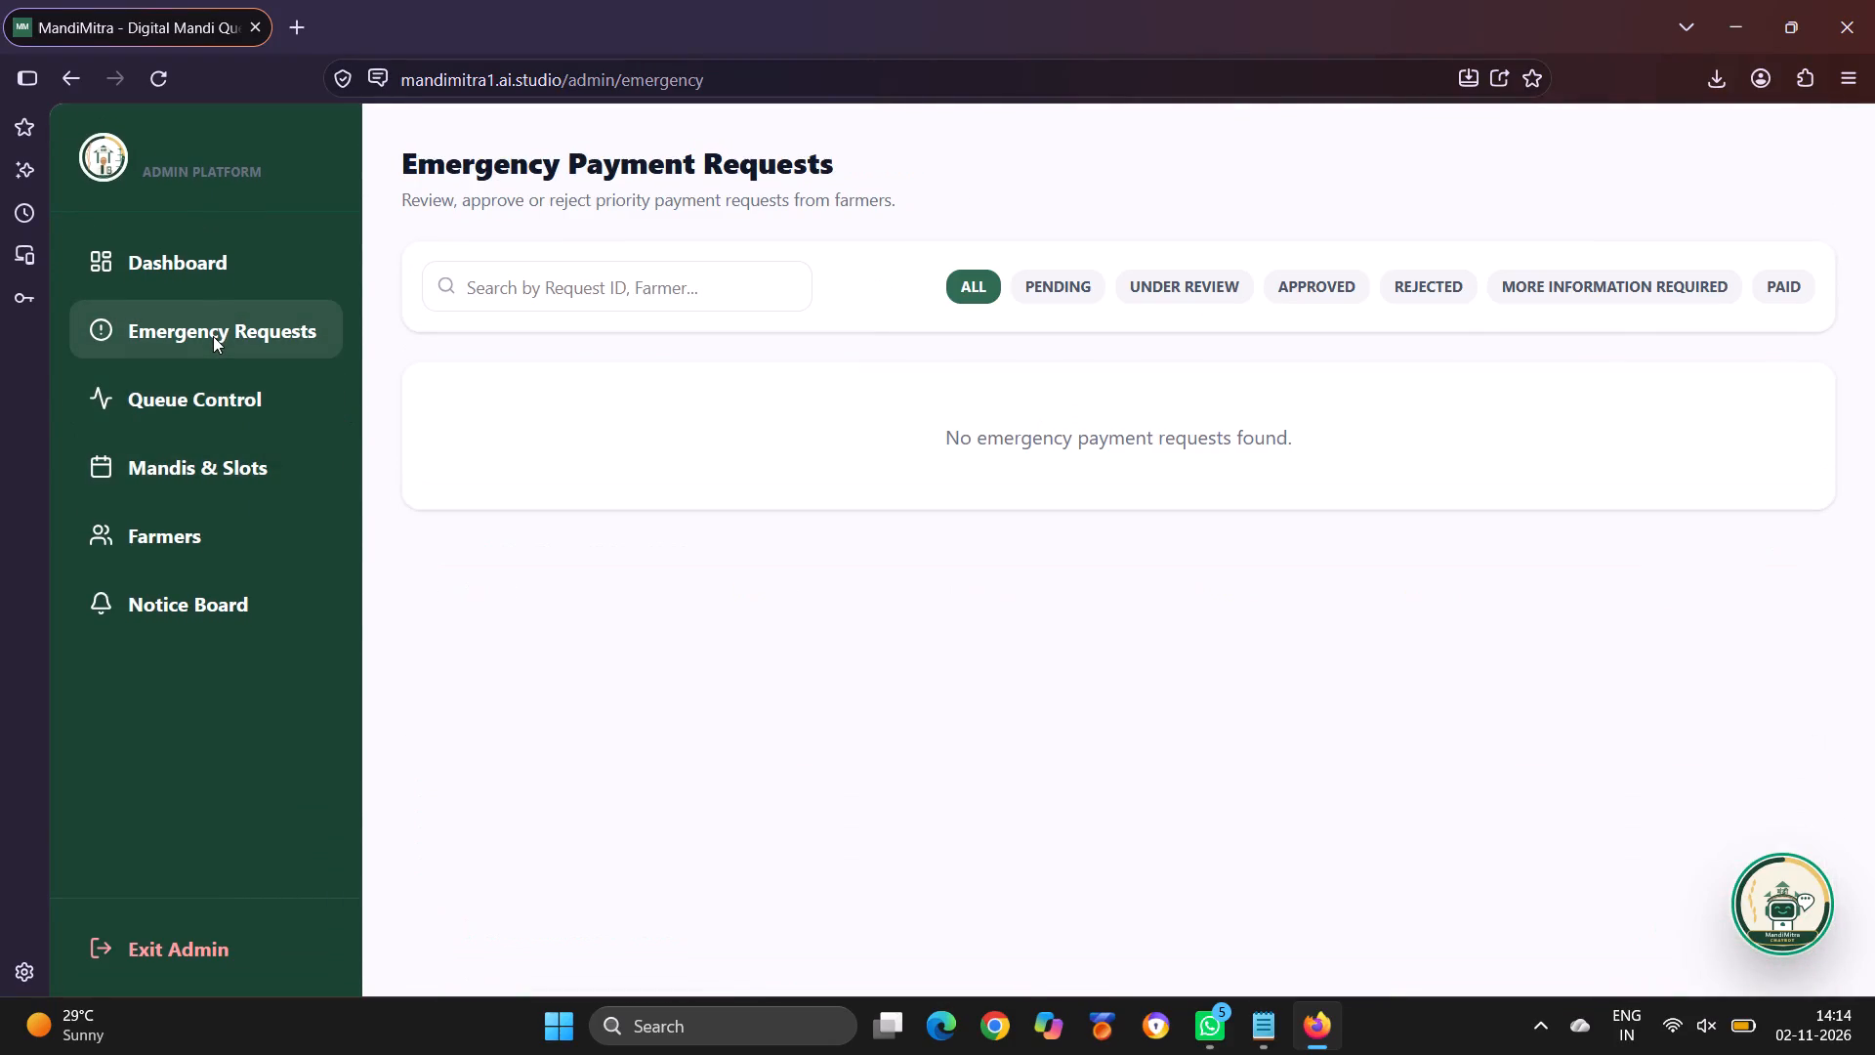
left_click(214, 281)
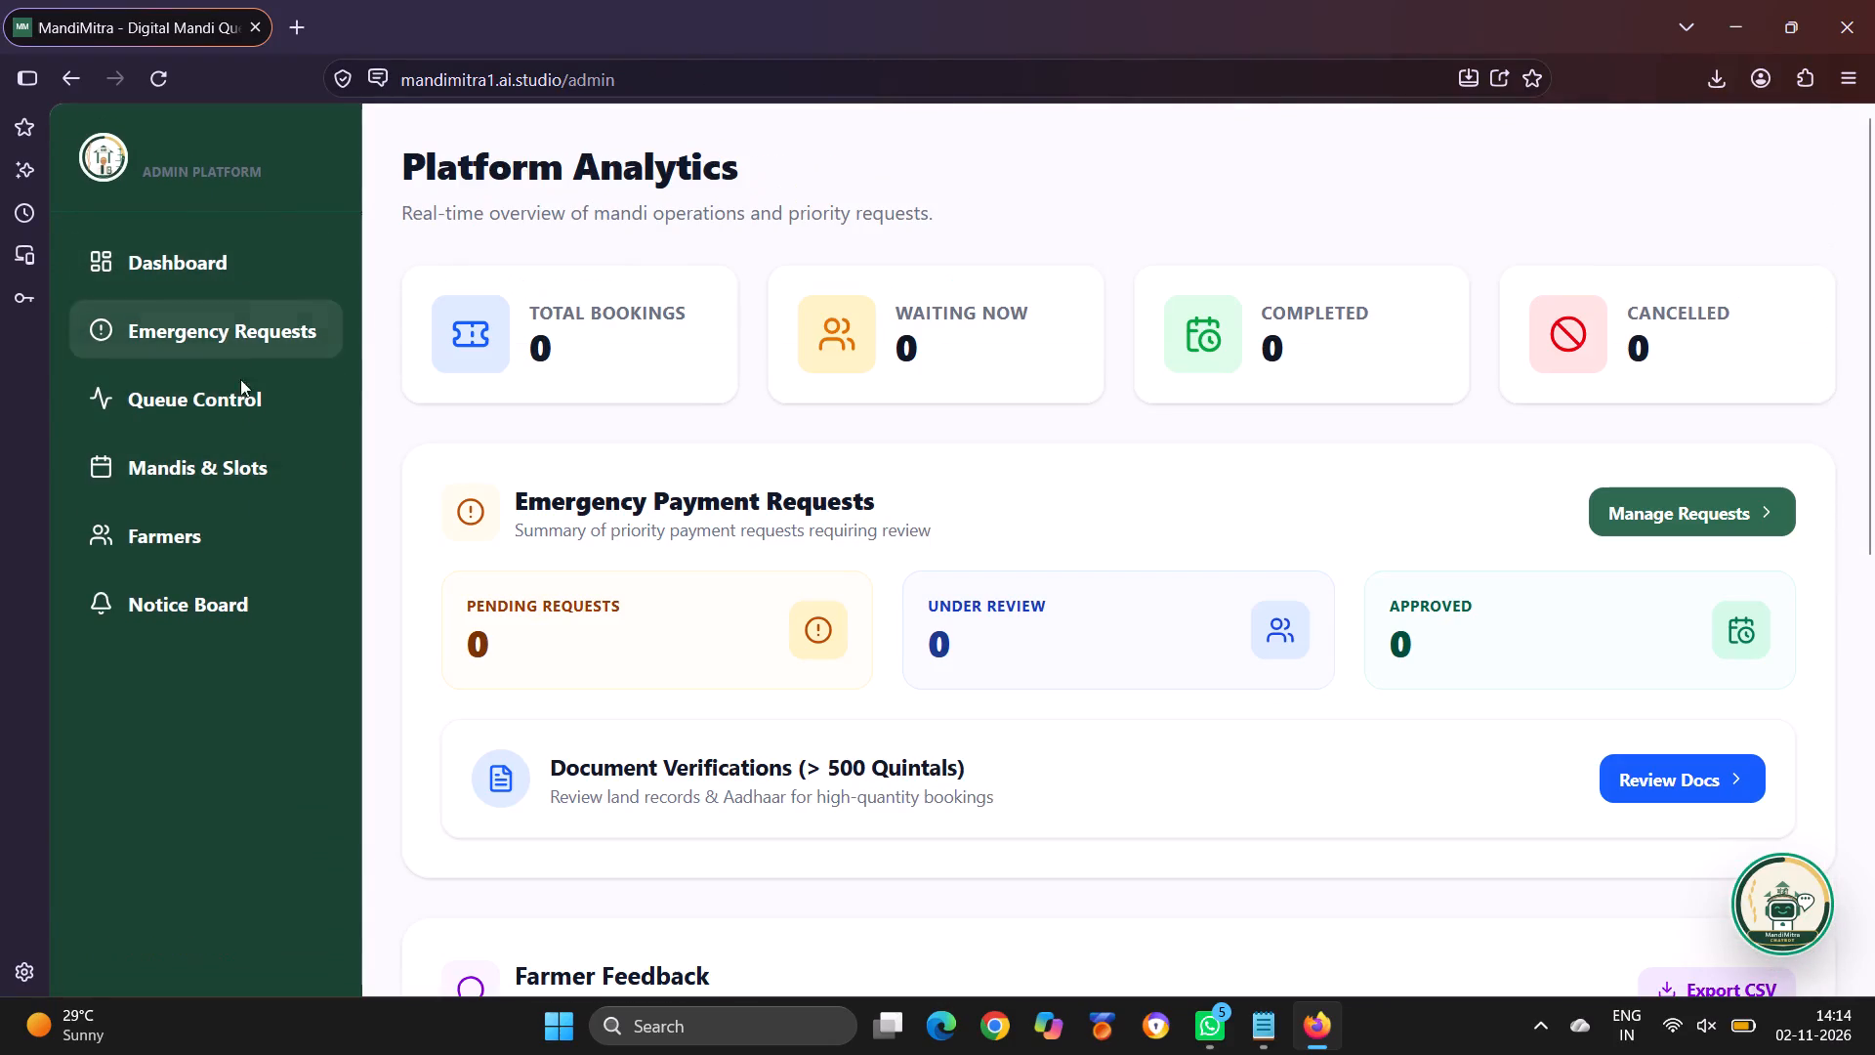
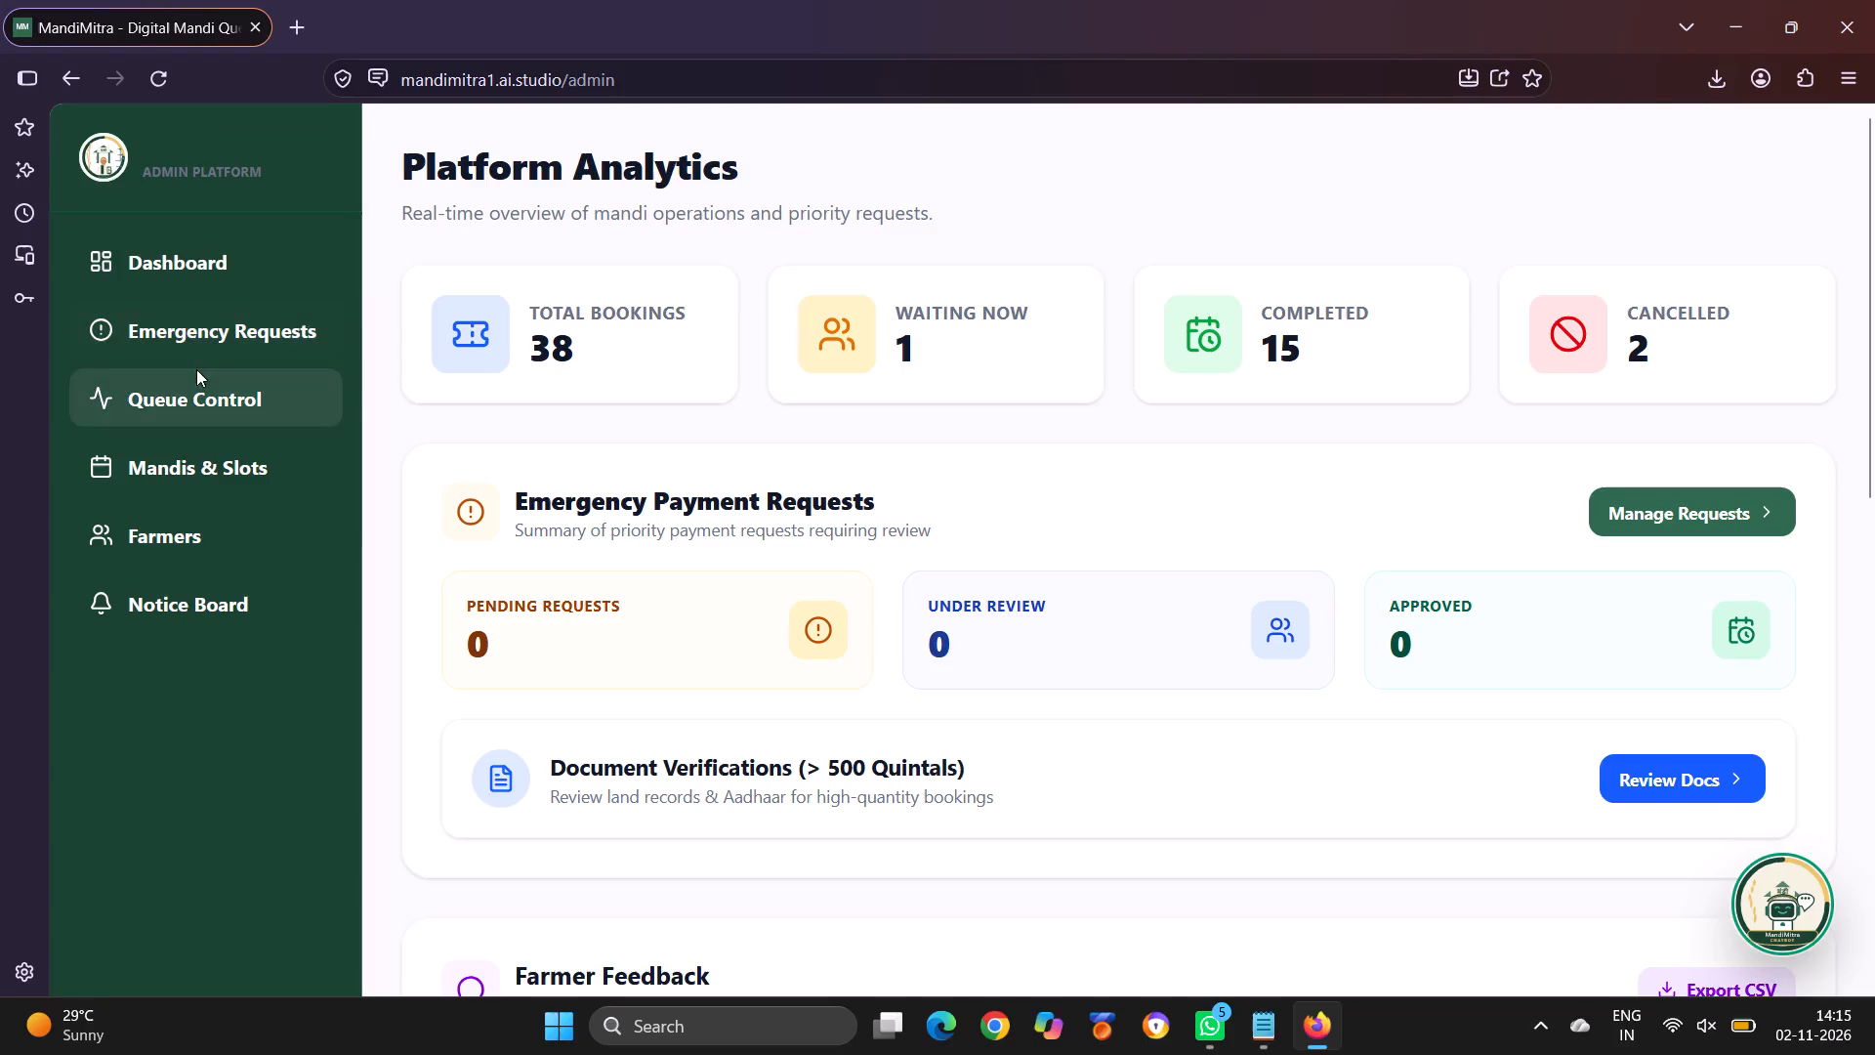
Open Queue Control and look over the date-wise and slot-wise token list.
left_click(192, 292)
left_click(224, 401)
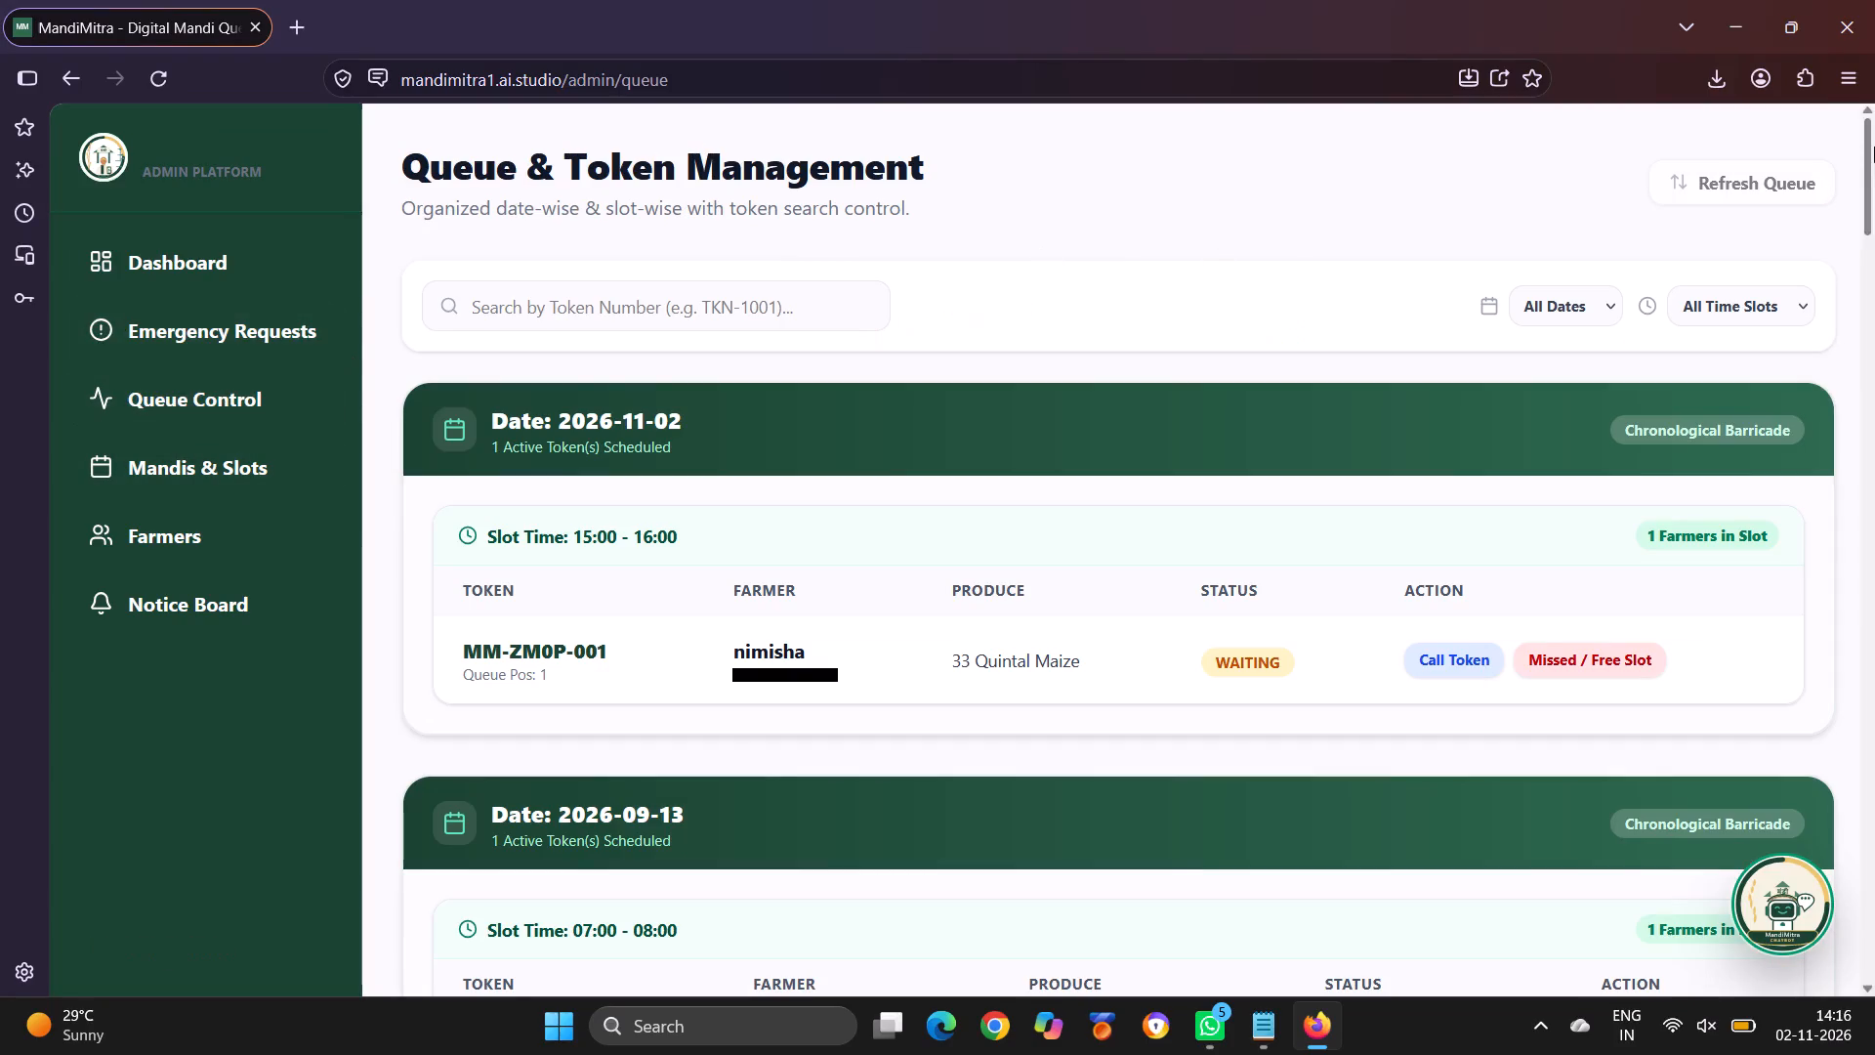
left_click(1796, 193)
left_click_drag(1756, 190, 1626, 348)
left_click_drag(1626, 348, 1558, 447)
scroll(1558, 447, "down", 3)
scroll(1558, 447, "up", 6)
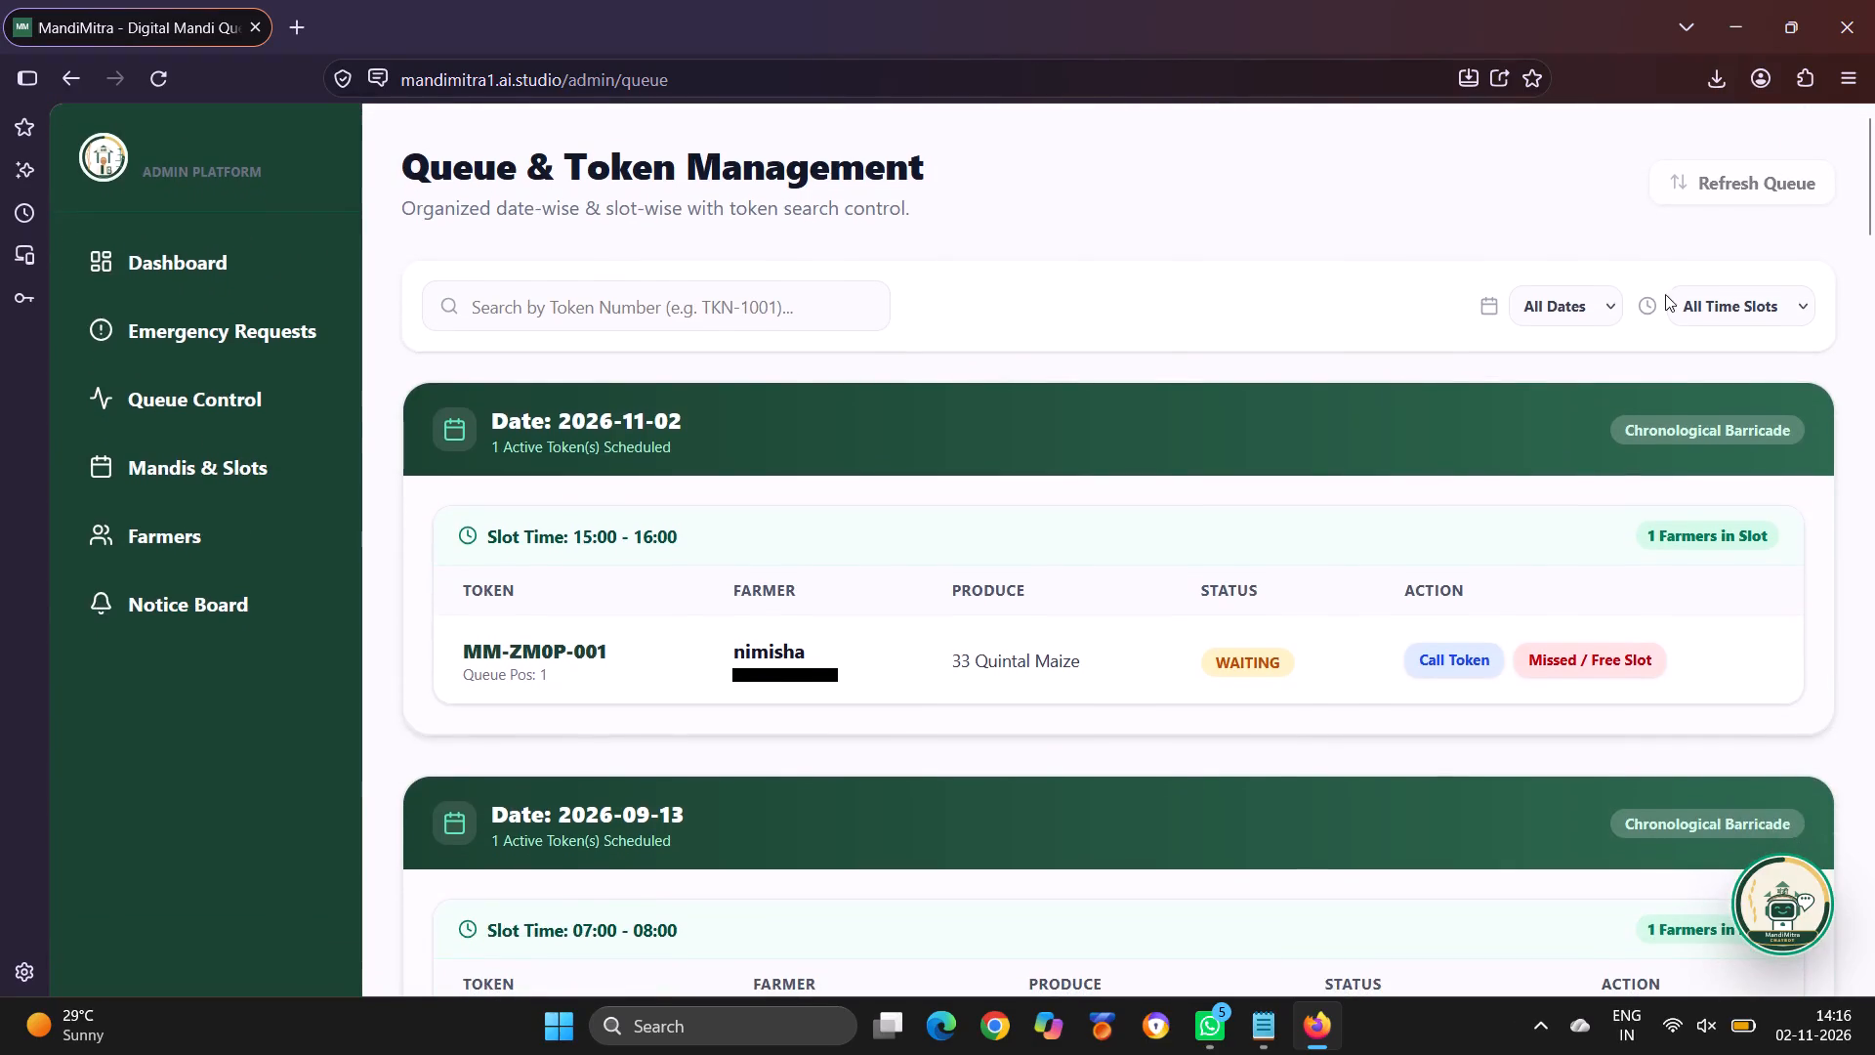
left_click(226, 416)
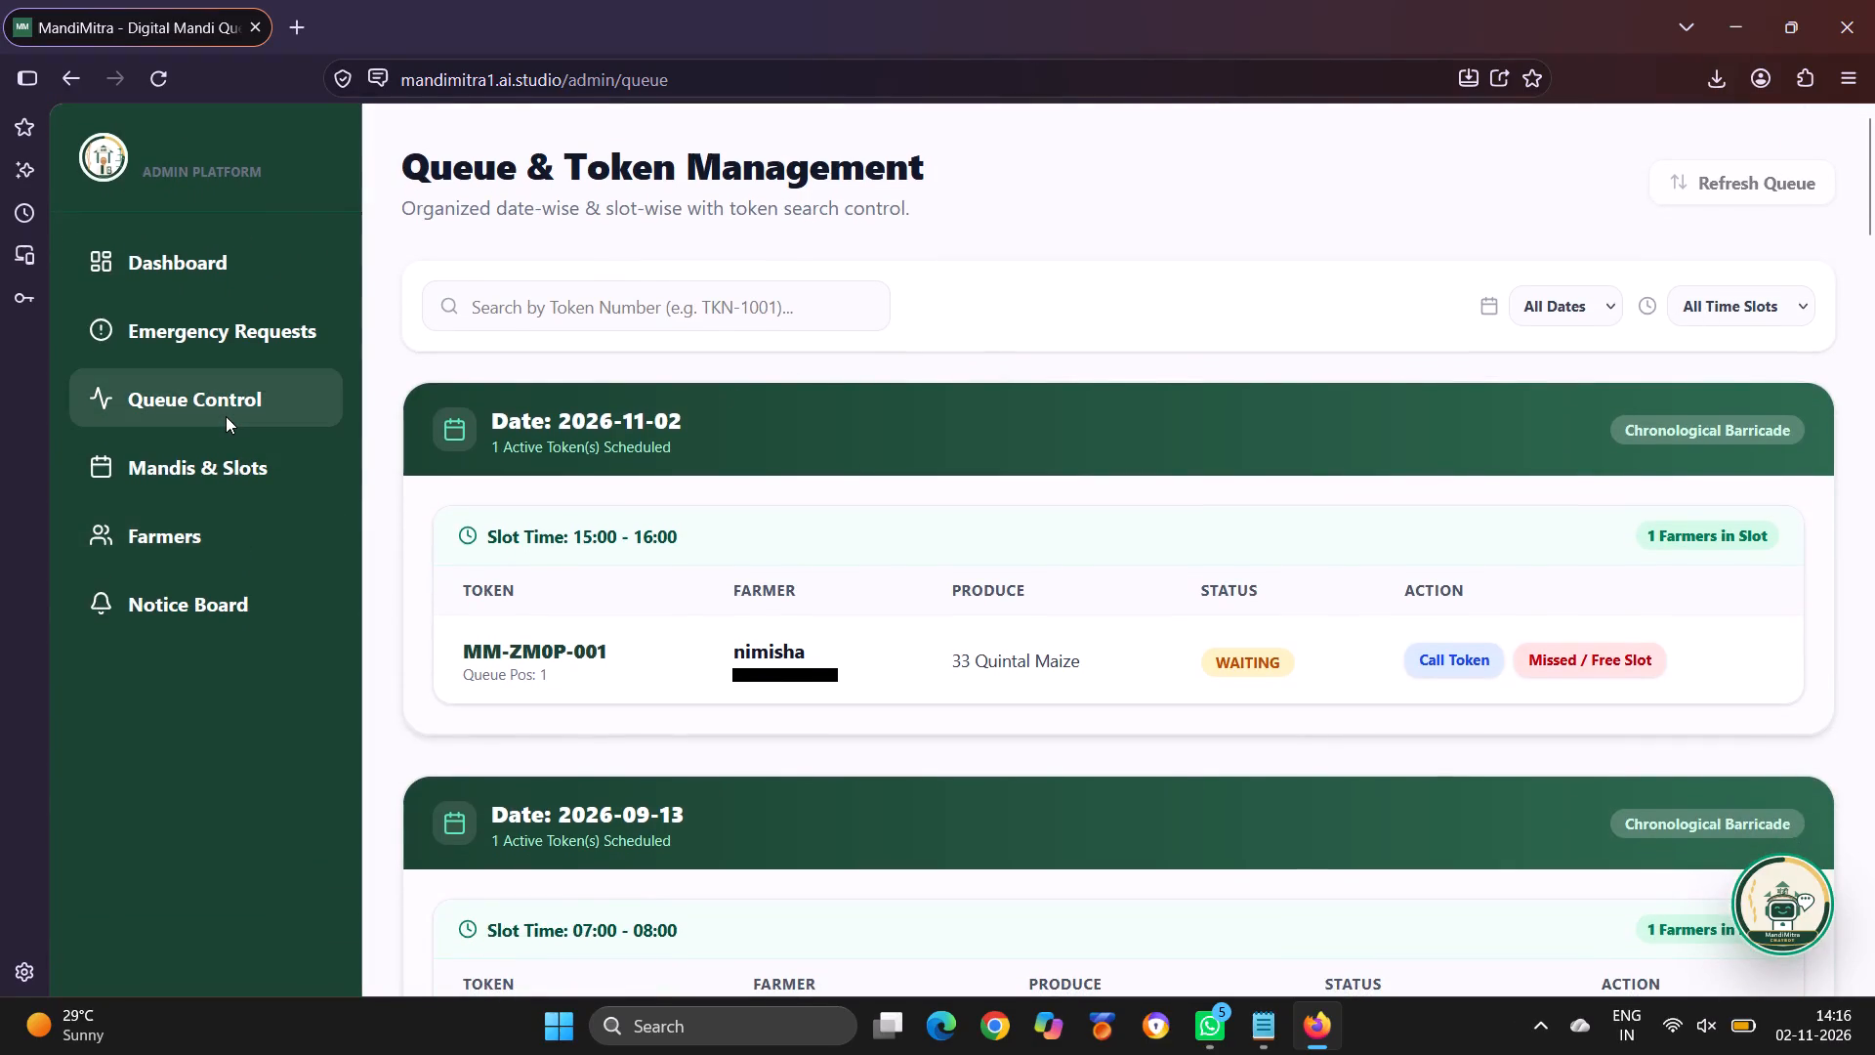
Review the emergency payment requests by filtering them as Pending, Under Review, Approved, Rejected, More Information Required and Paid.
left_click(246, 327)
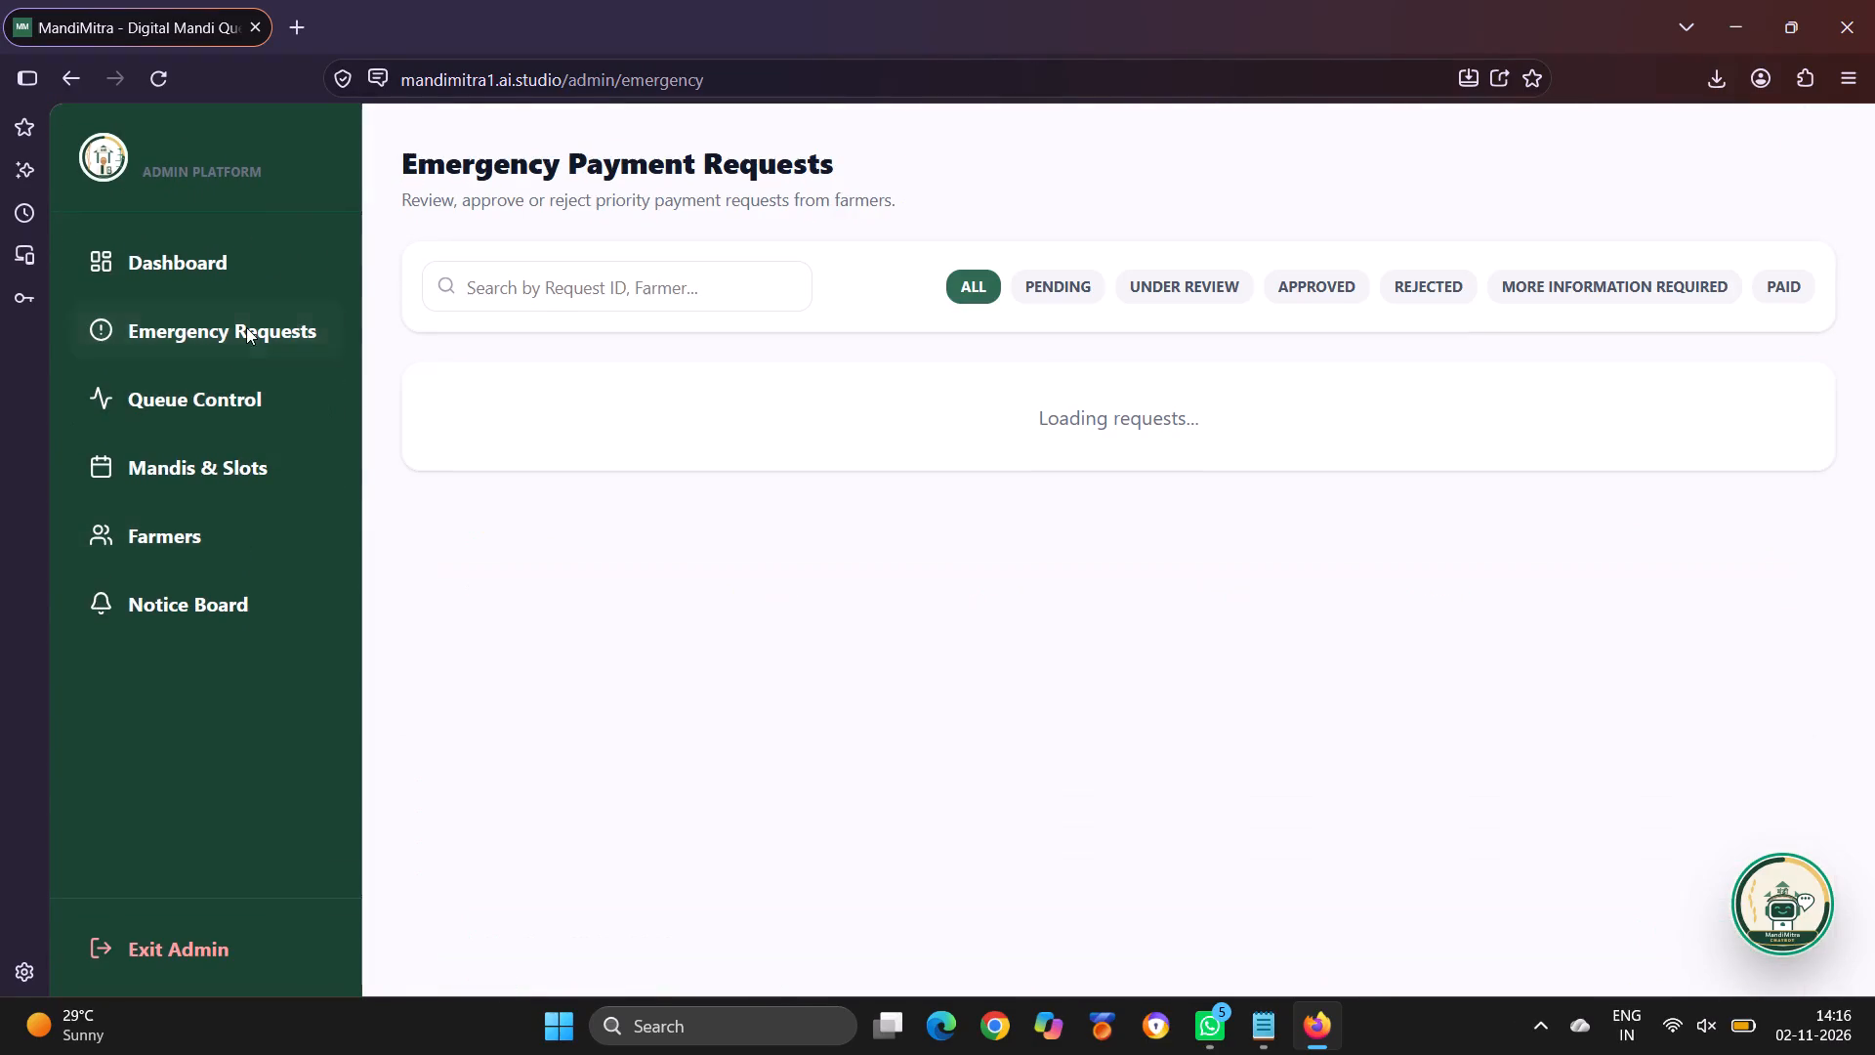
left_click(232, 264)
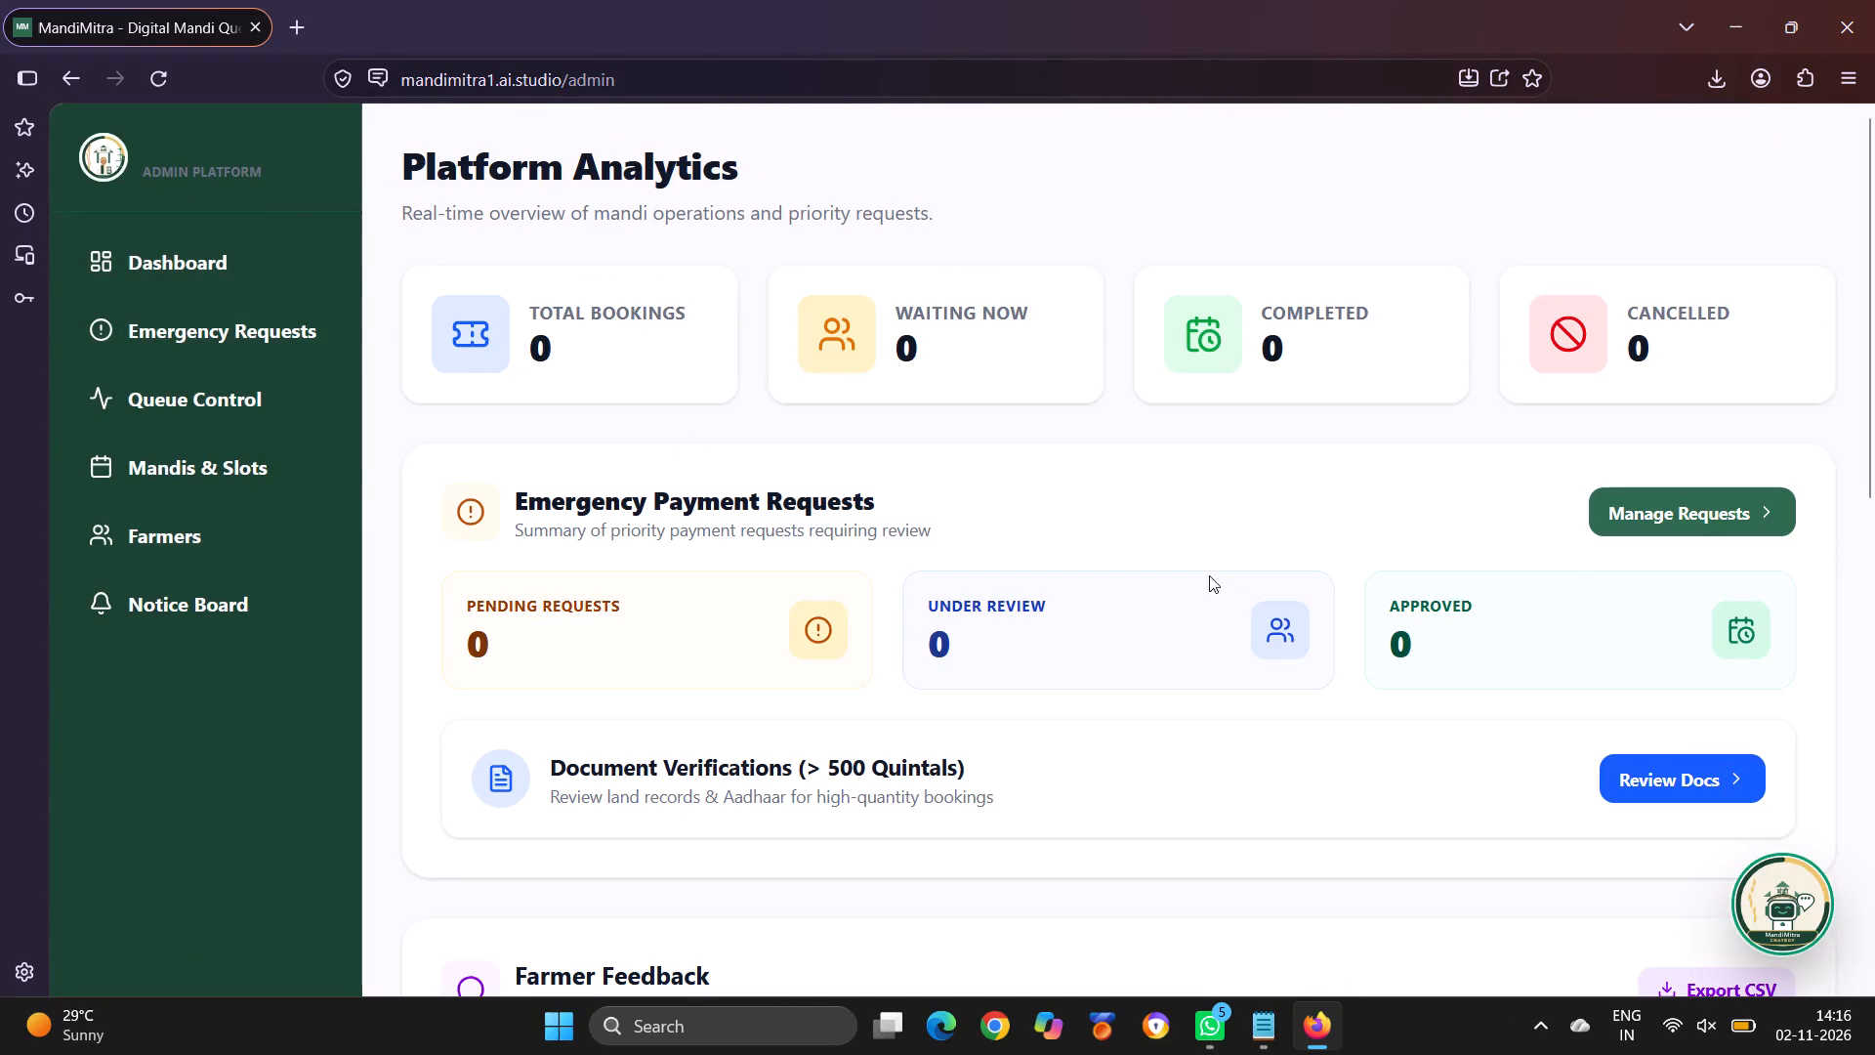
left_click(1702, 524)
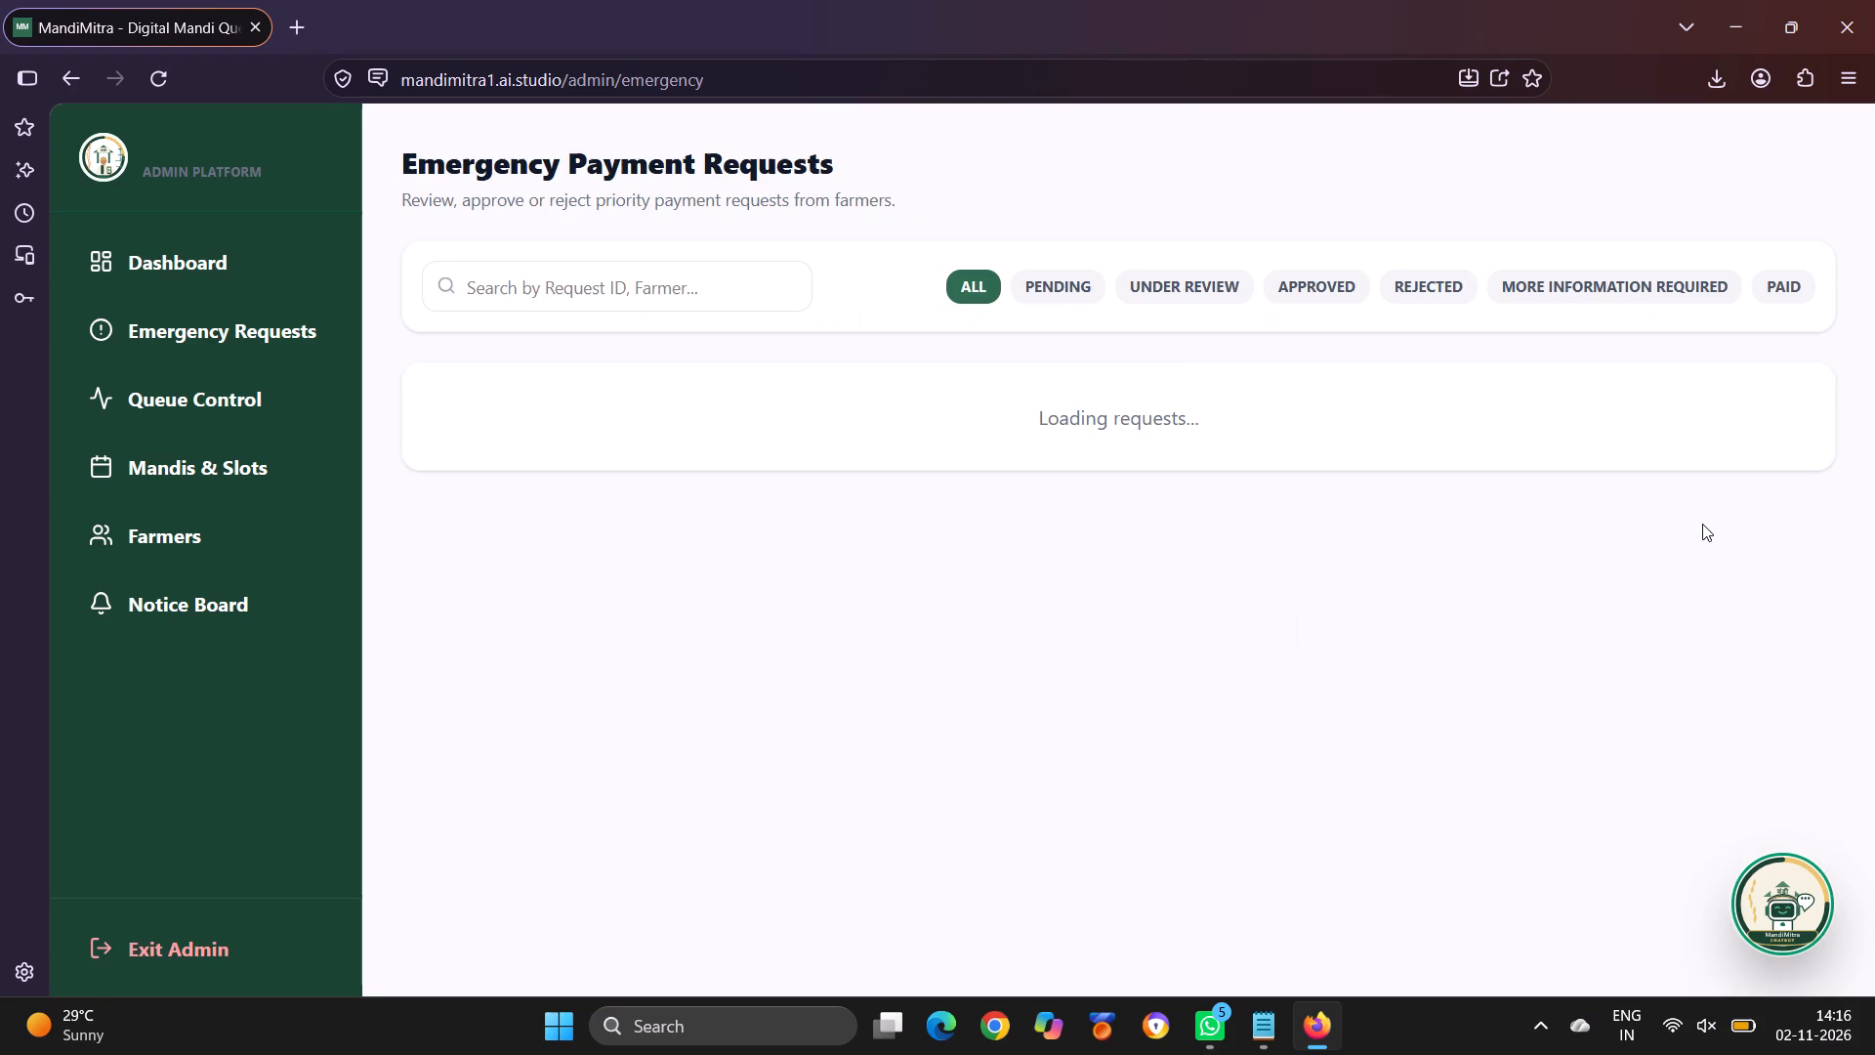
left_click(1080, 287)
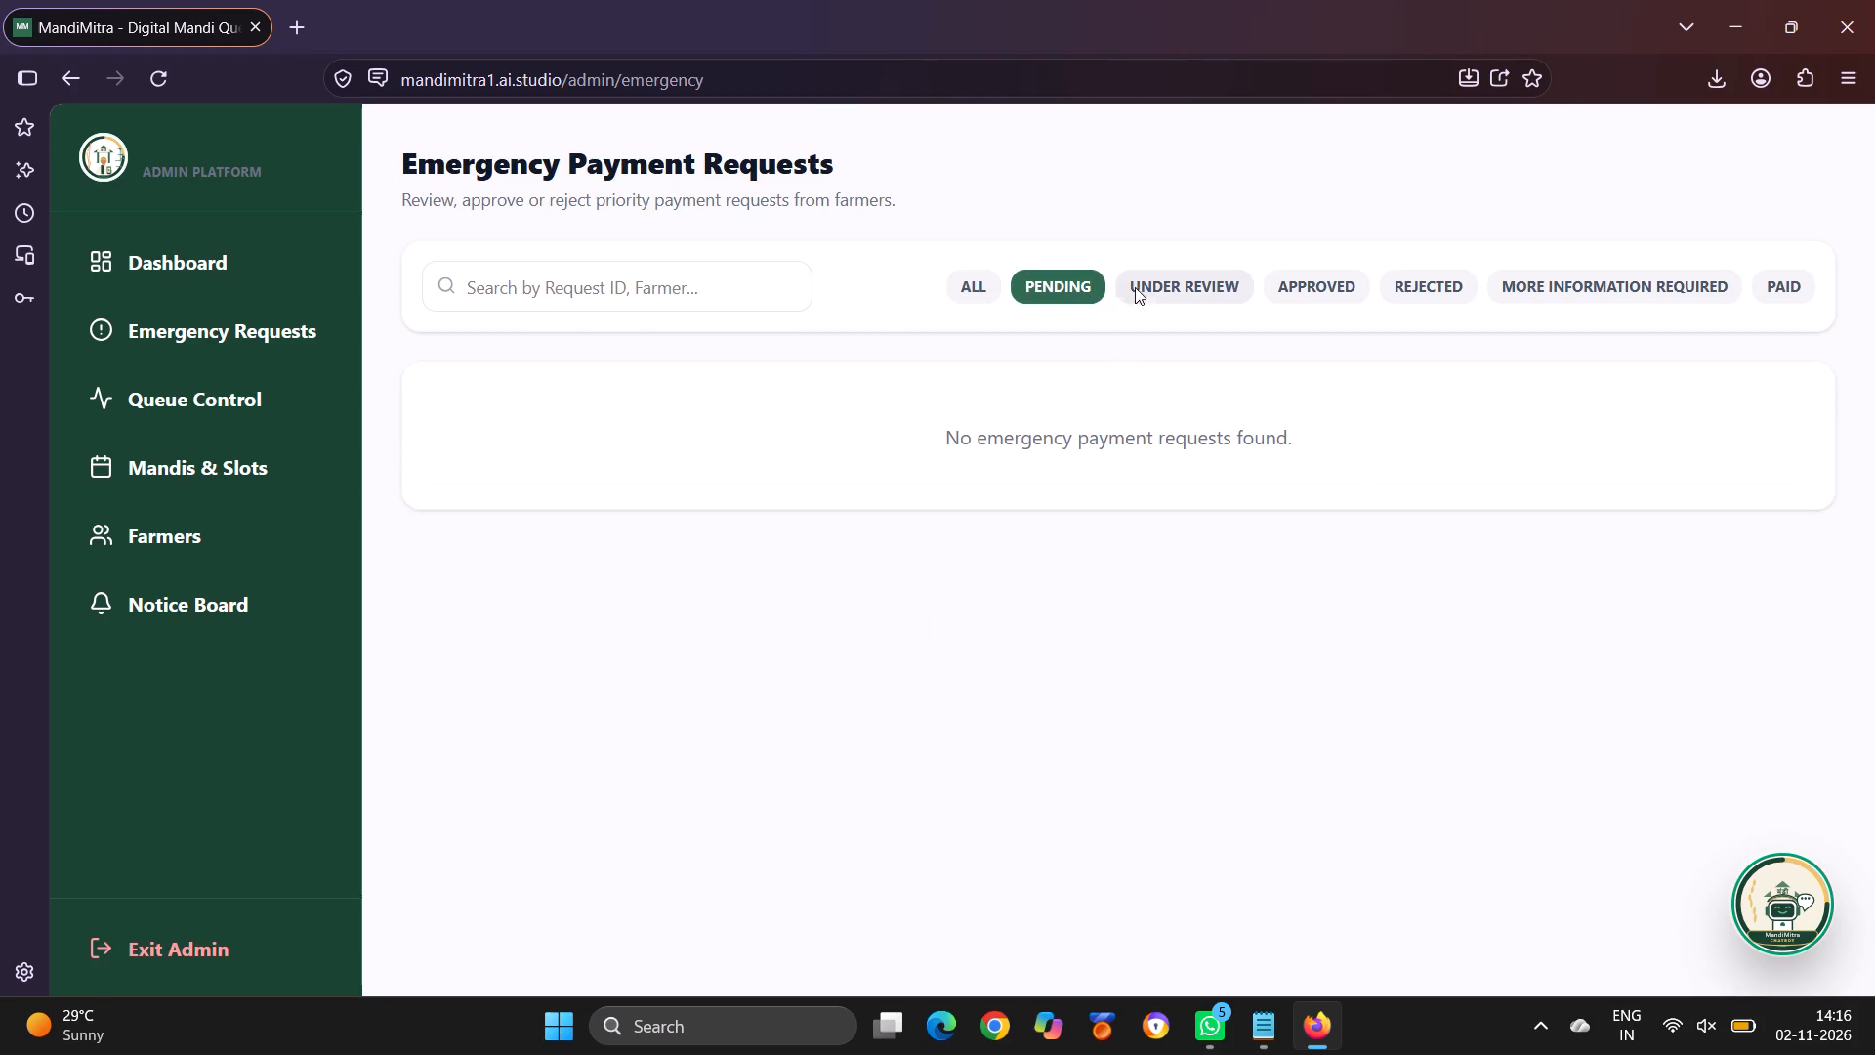
left_click(1150, 287)
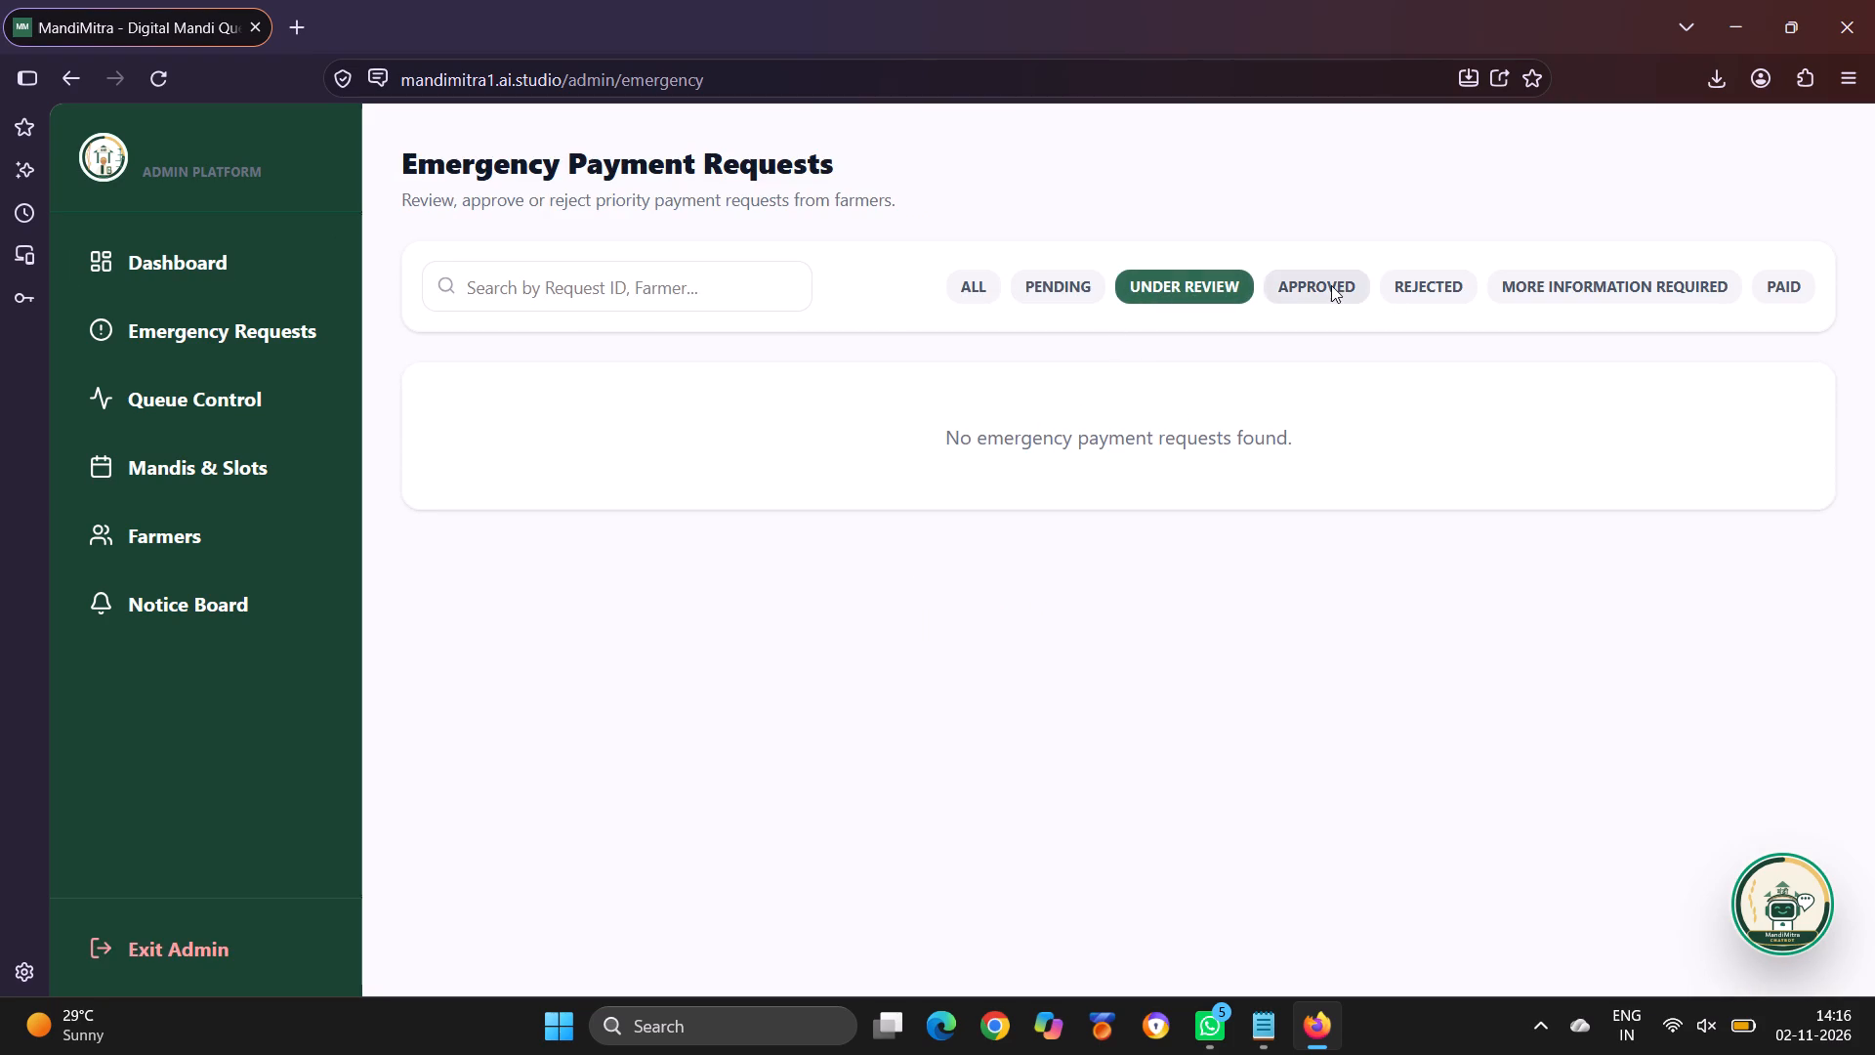
left_click(1331, 285)
left_click(1398, 279)
left_click(1575, 276)
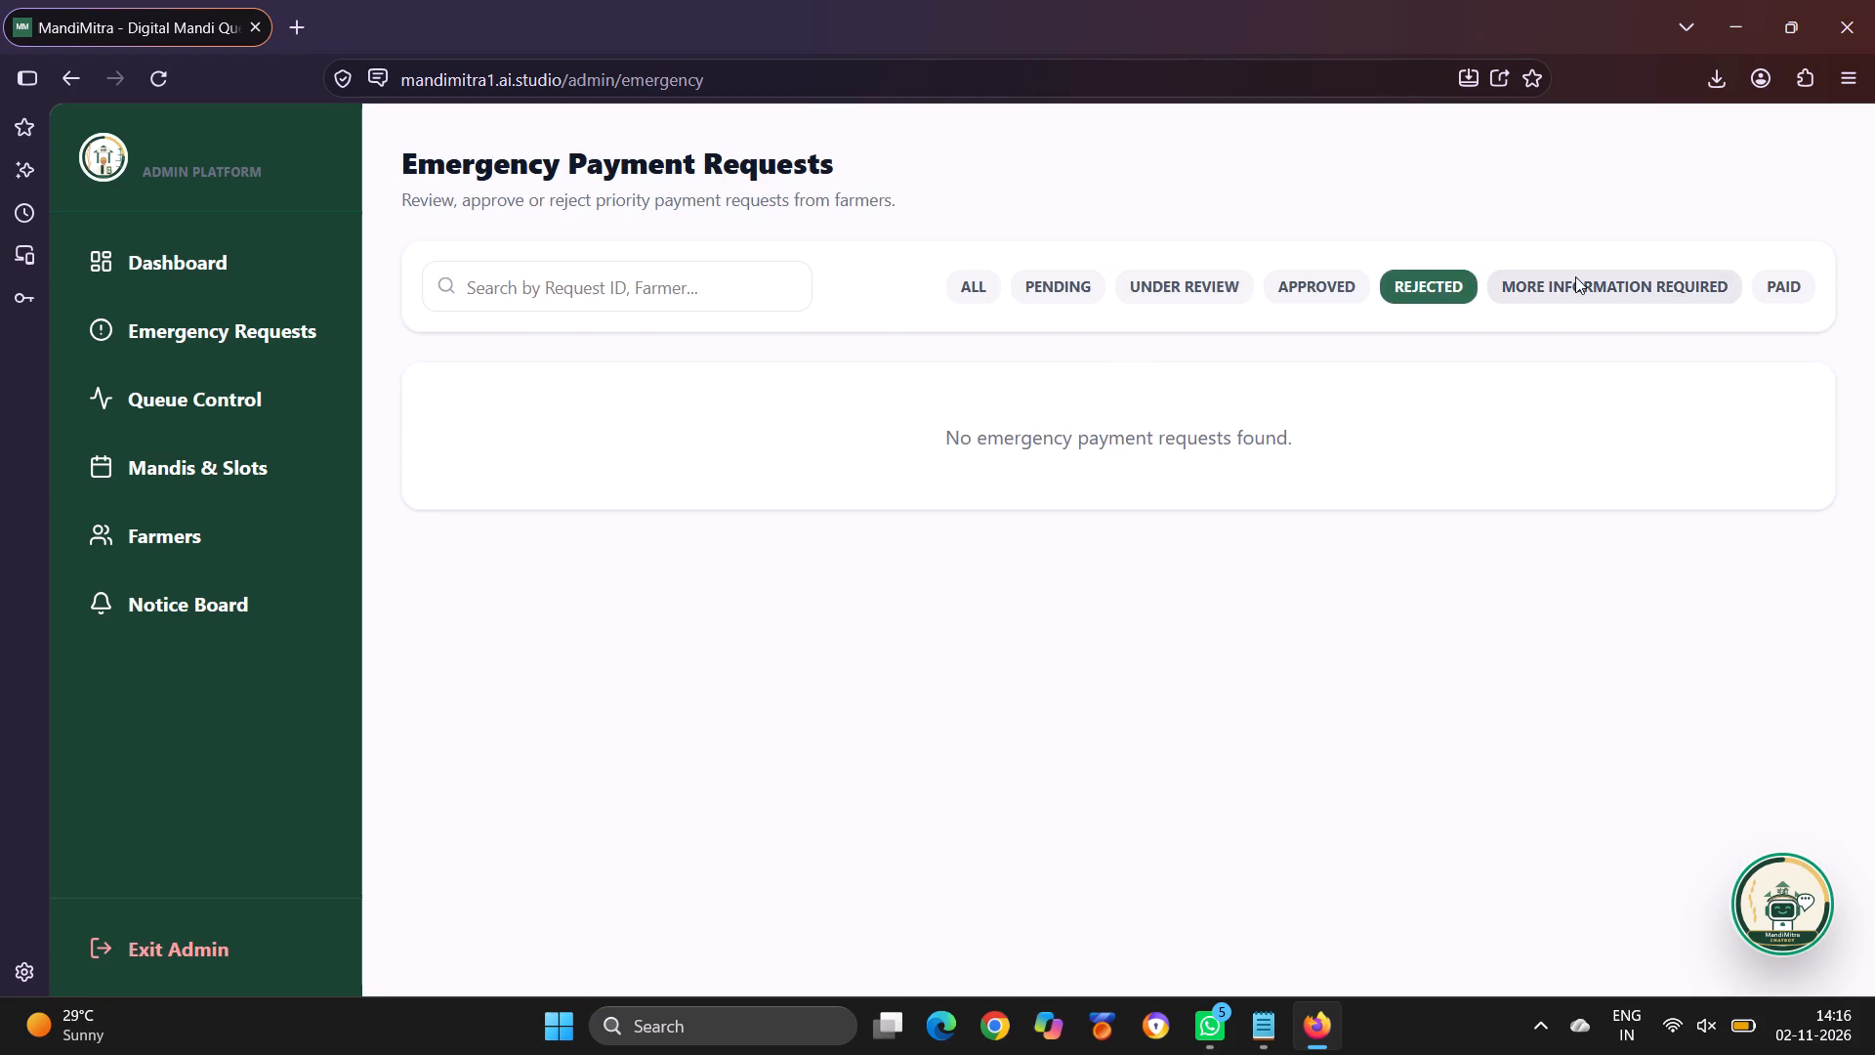
left_click(1773, 289)
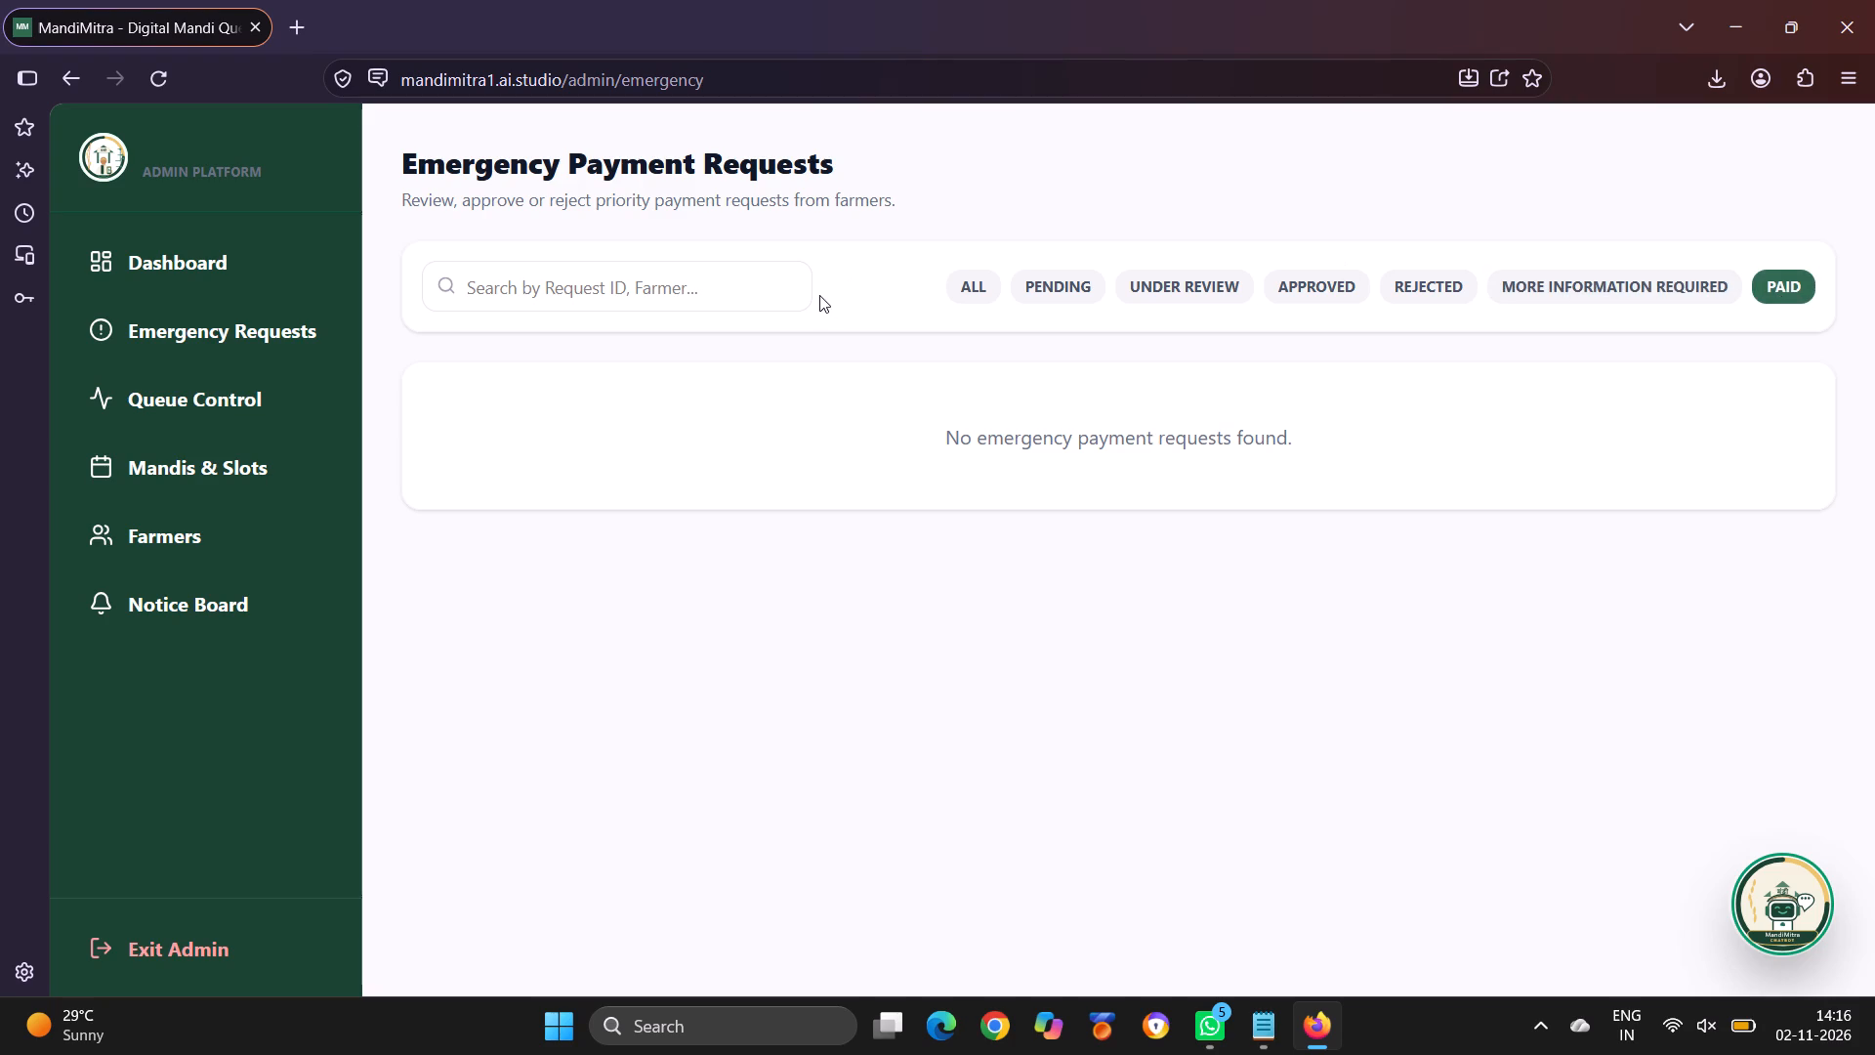
left_click(239, 327)
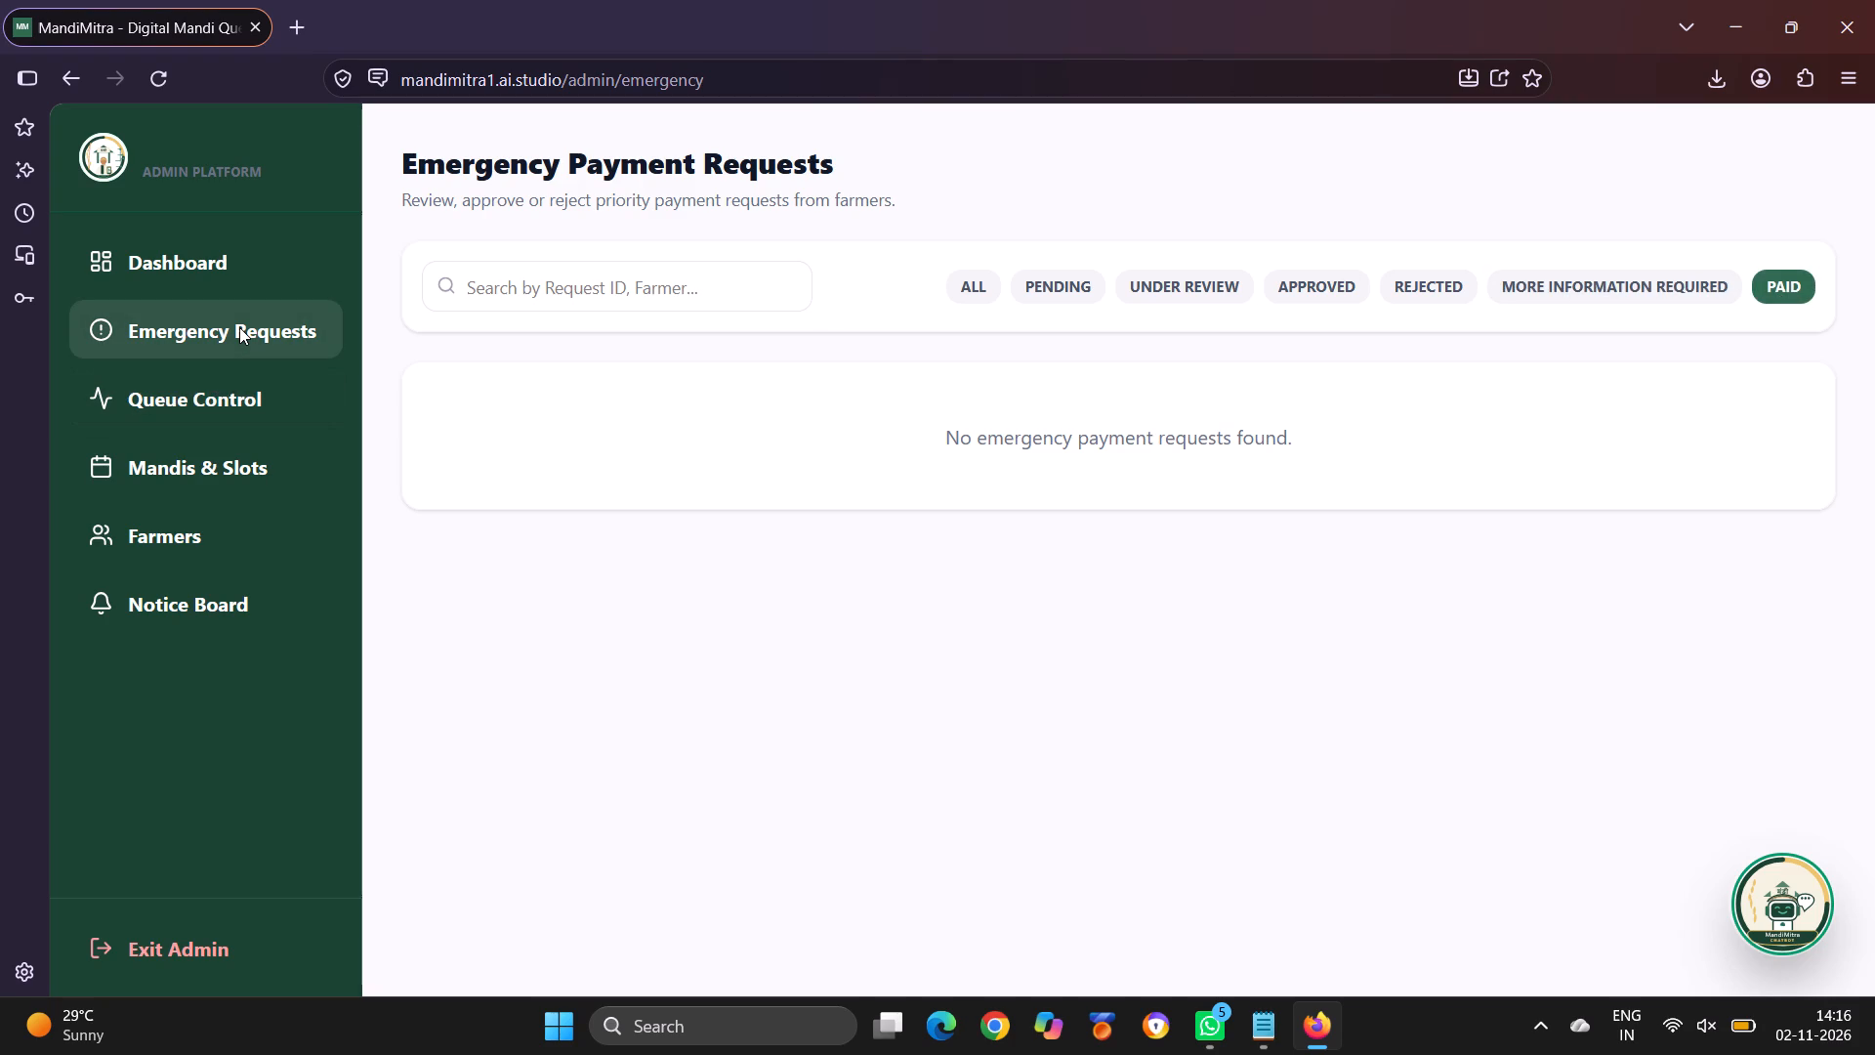
Return to the dashboard and review its booking figures, emergency request summary, farmer feedback and app demo video sections.
left_click(230, 246)
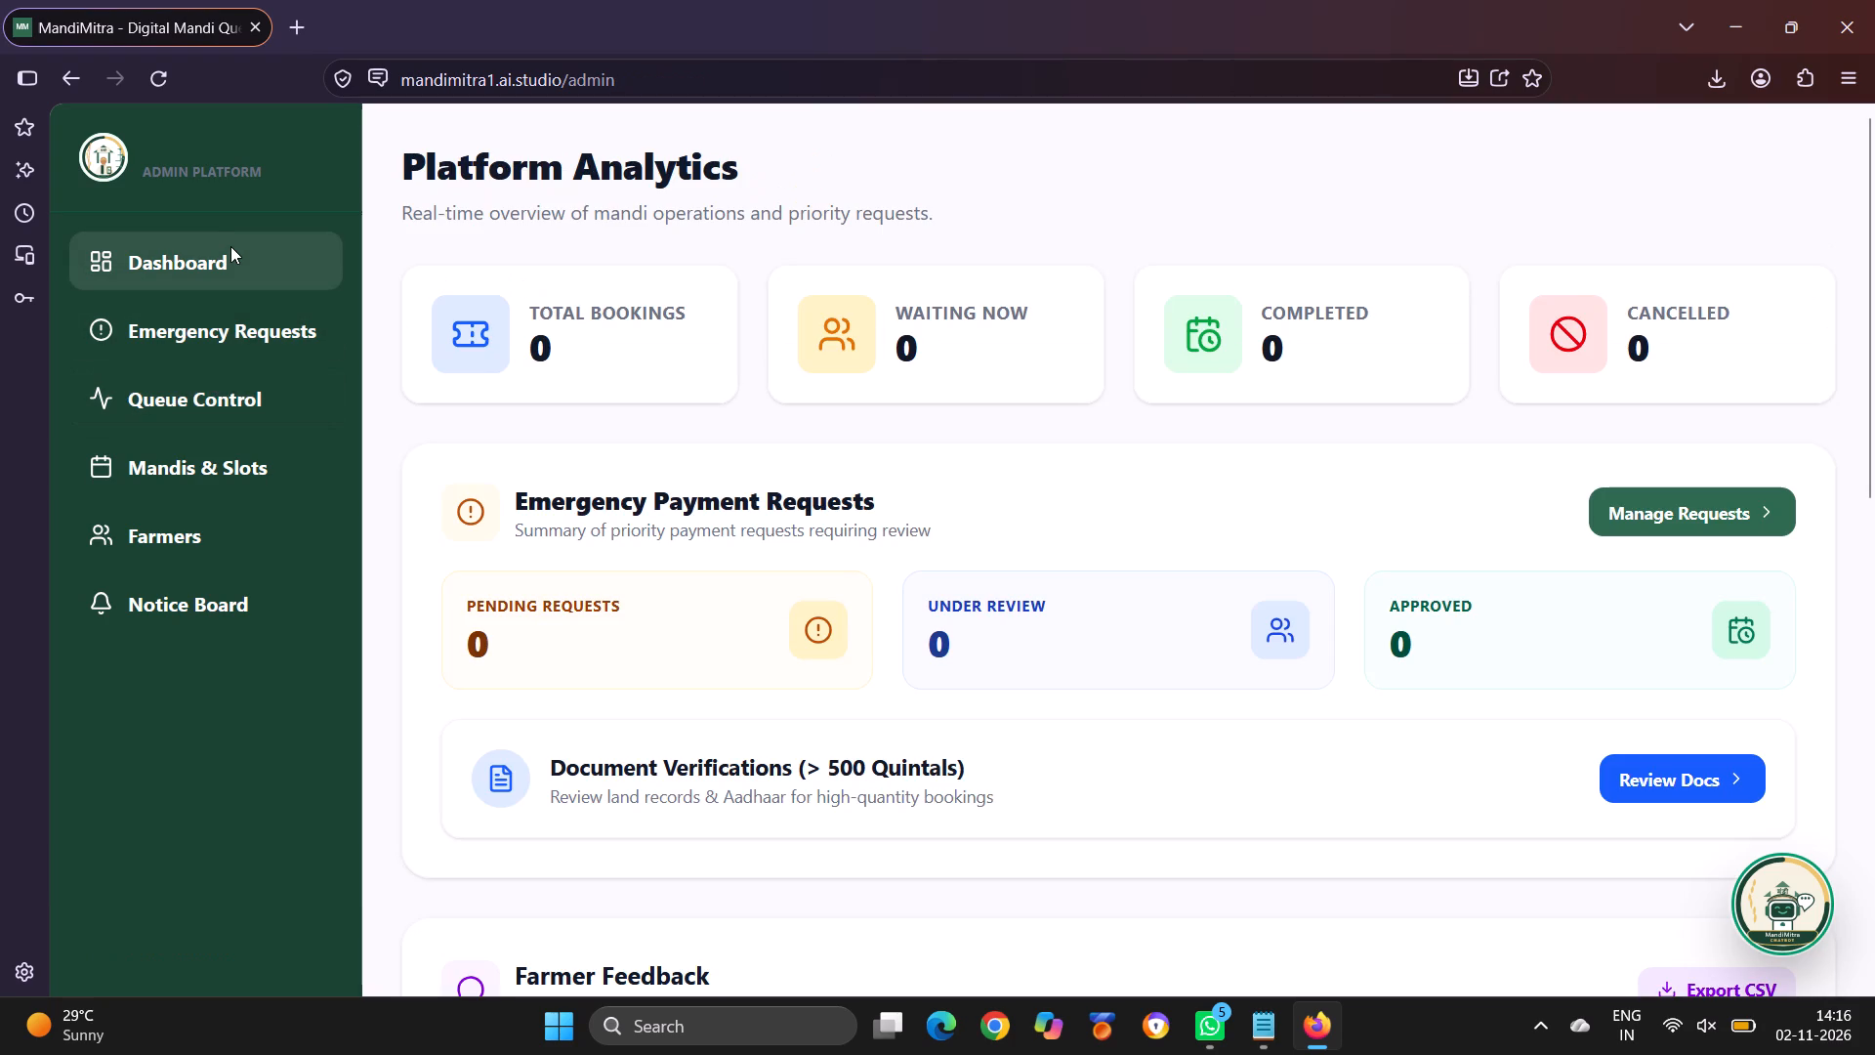
scroll(940, 510, "down", 4)
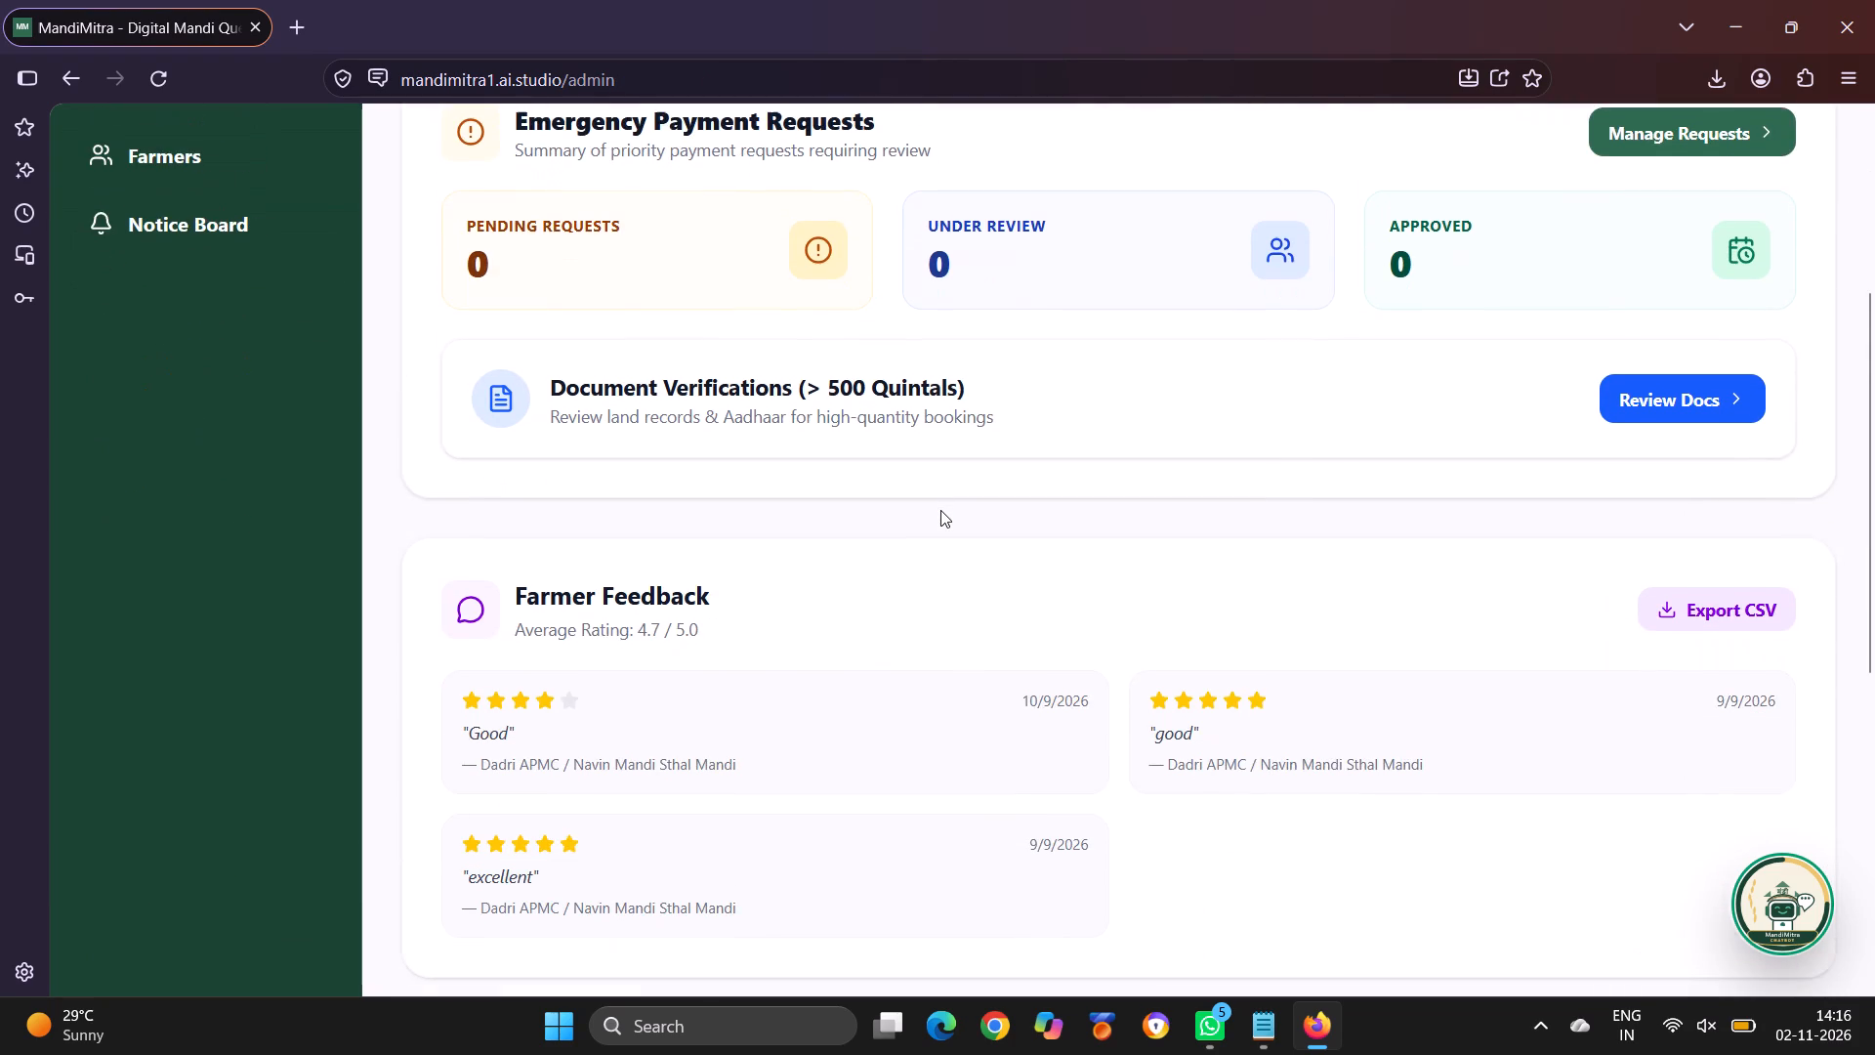
scroll(940, 510, "down", 6)
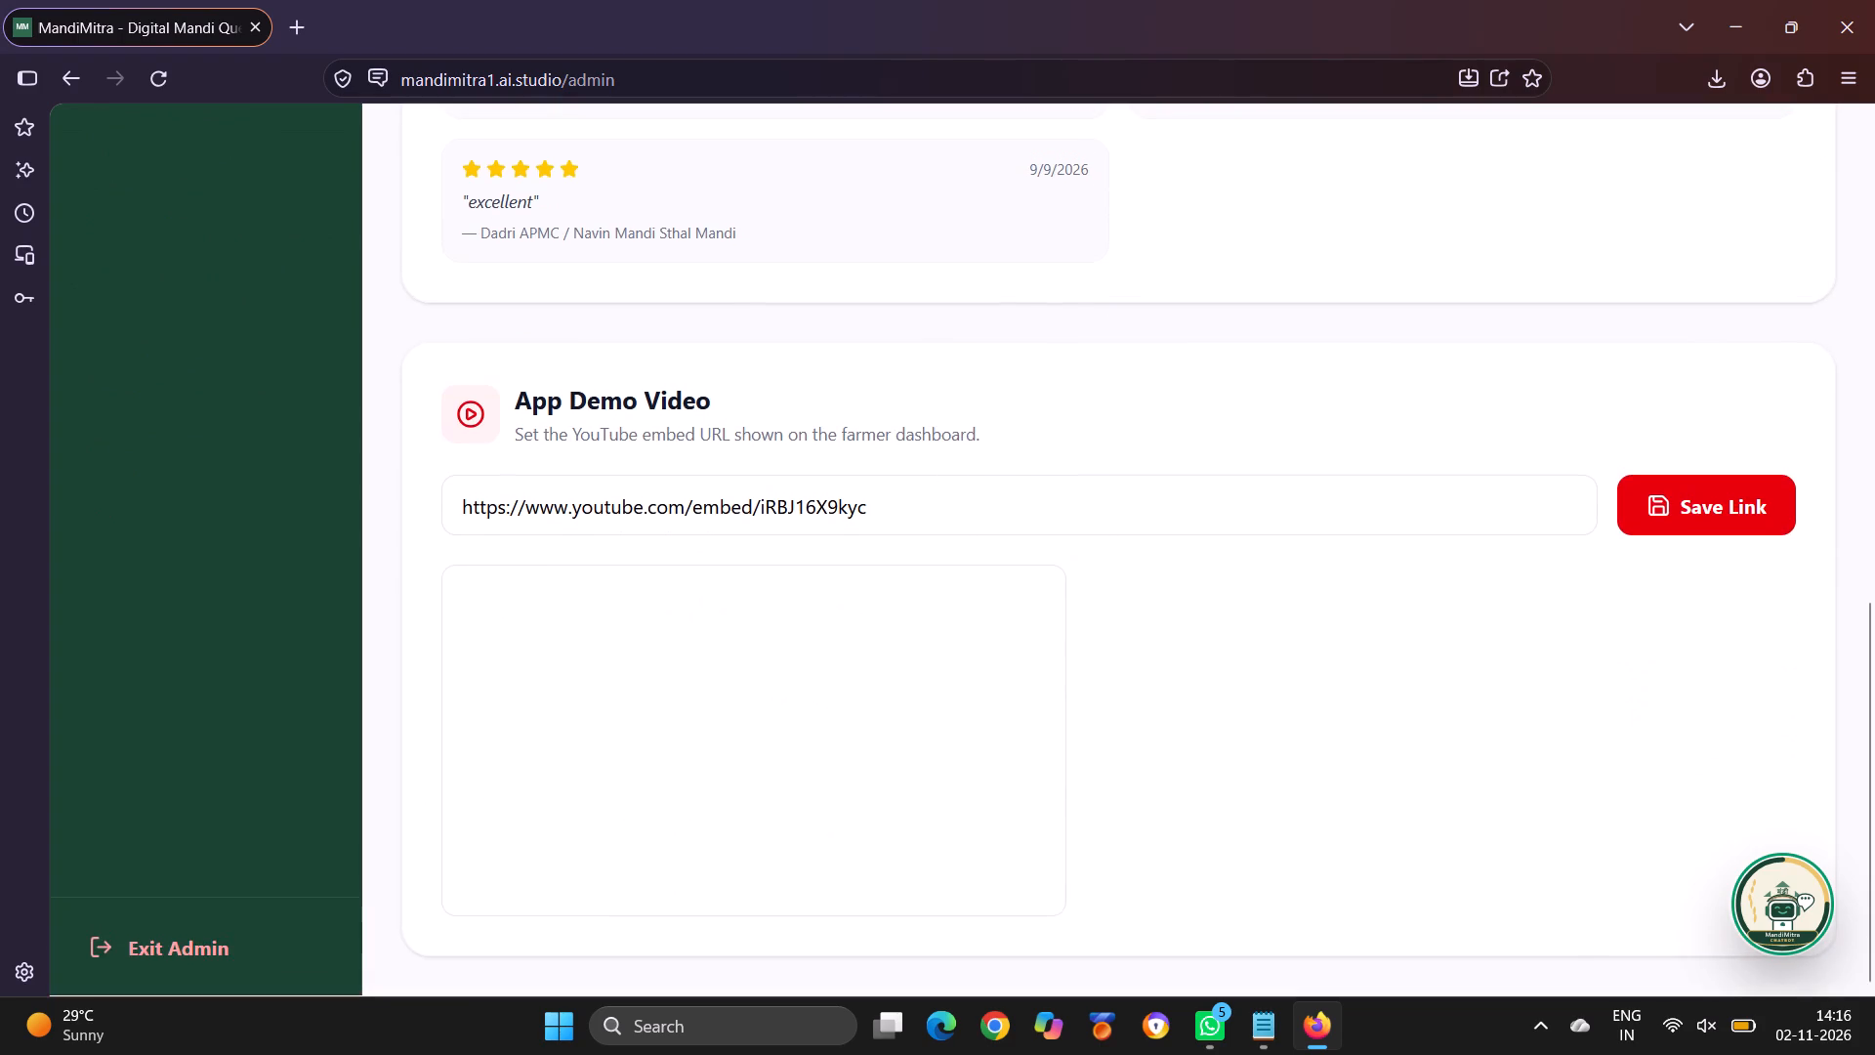
scroll(940, 510, "up", 7)
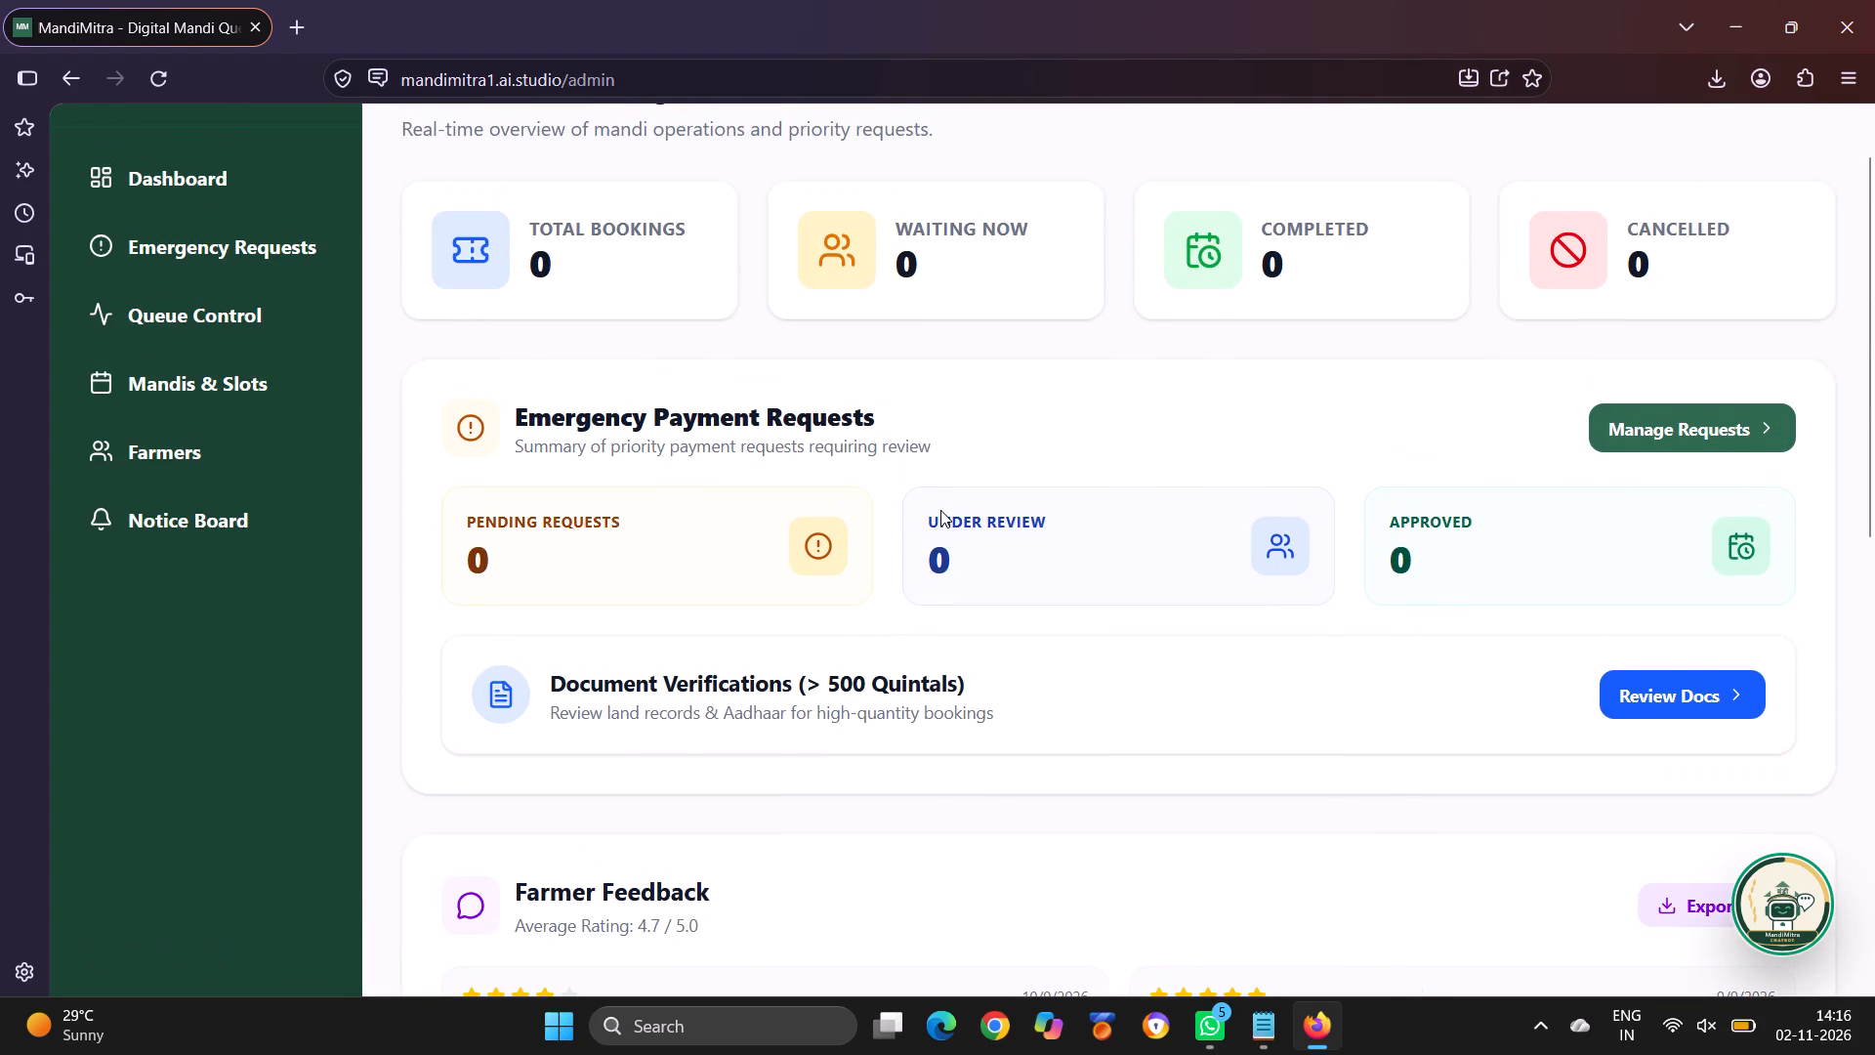
scroll(940, 510, "up", 2)
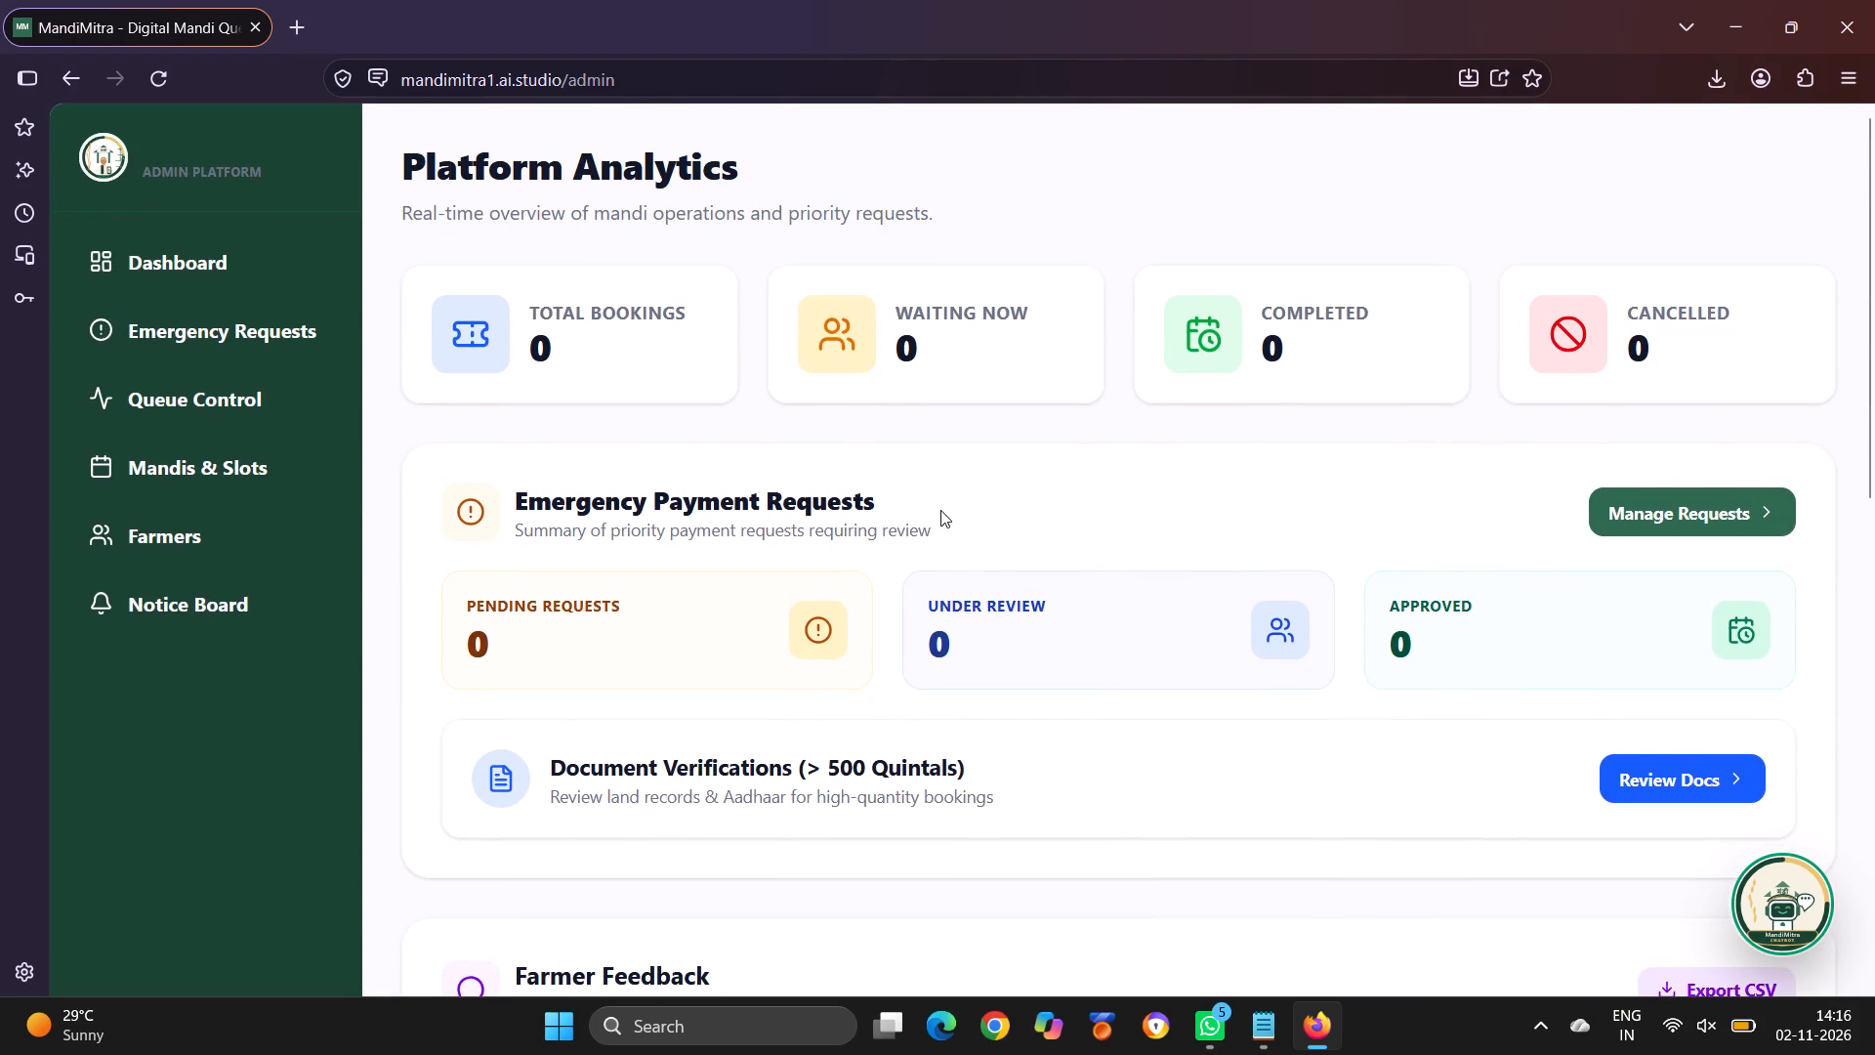
scroll(940, 510, "up", 4)
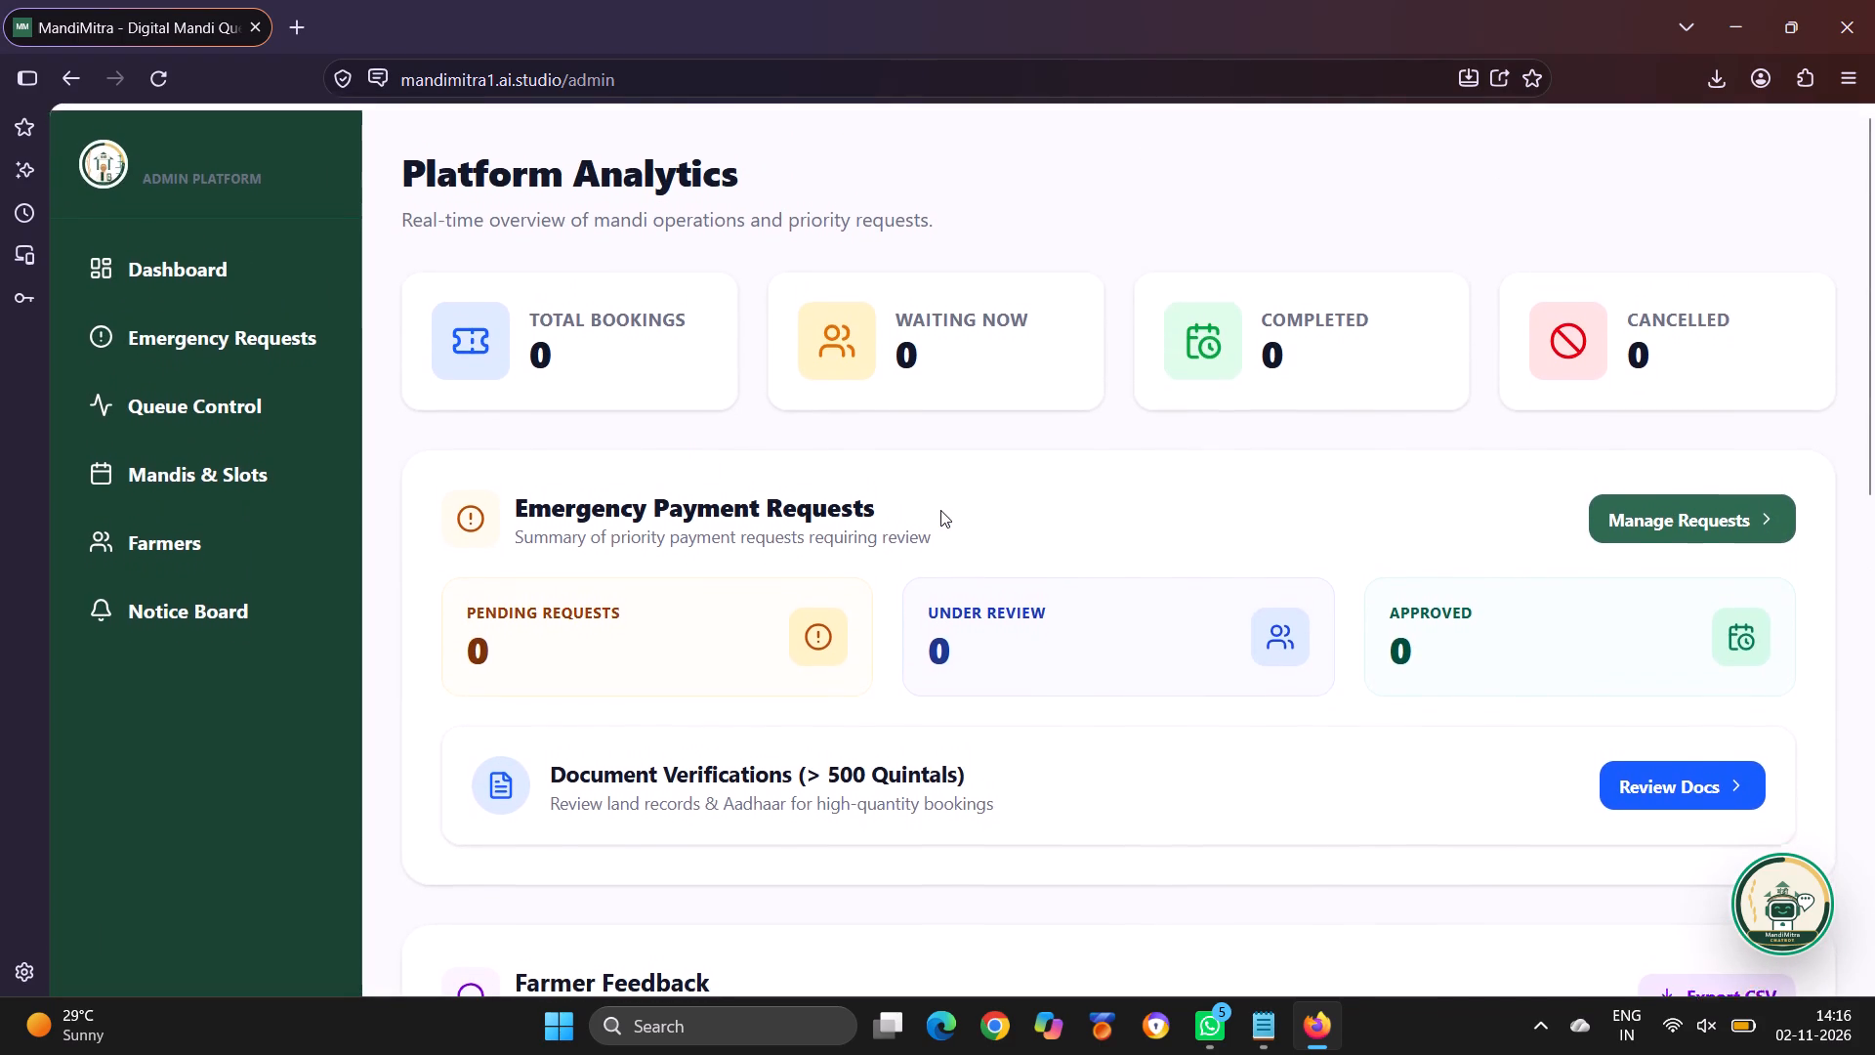
Reload the admin dashboard and look through its analytics and farmer feedback again.
left_click(160, 79)
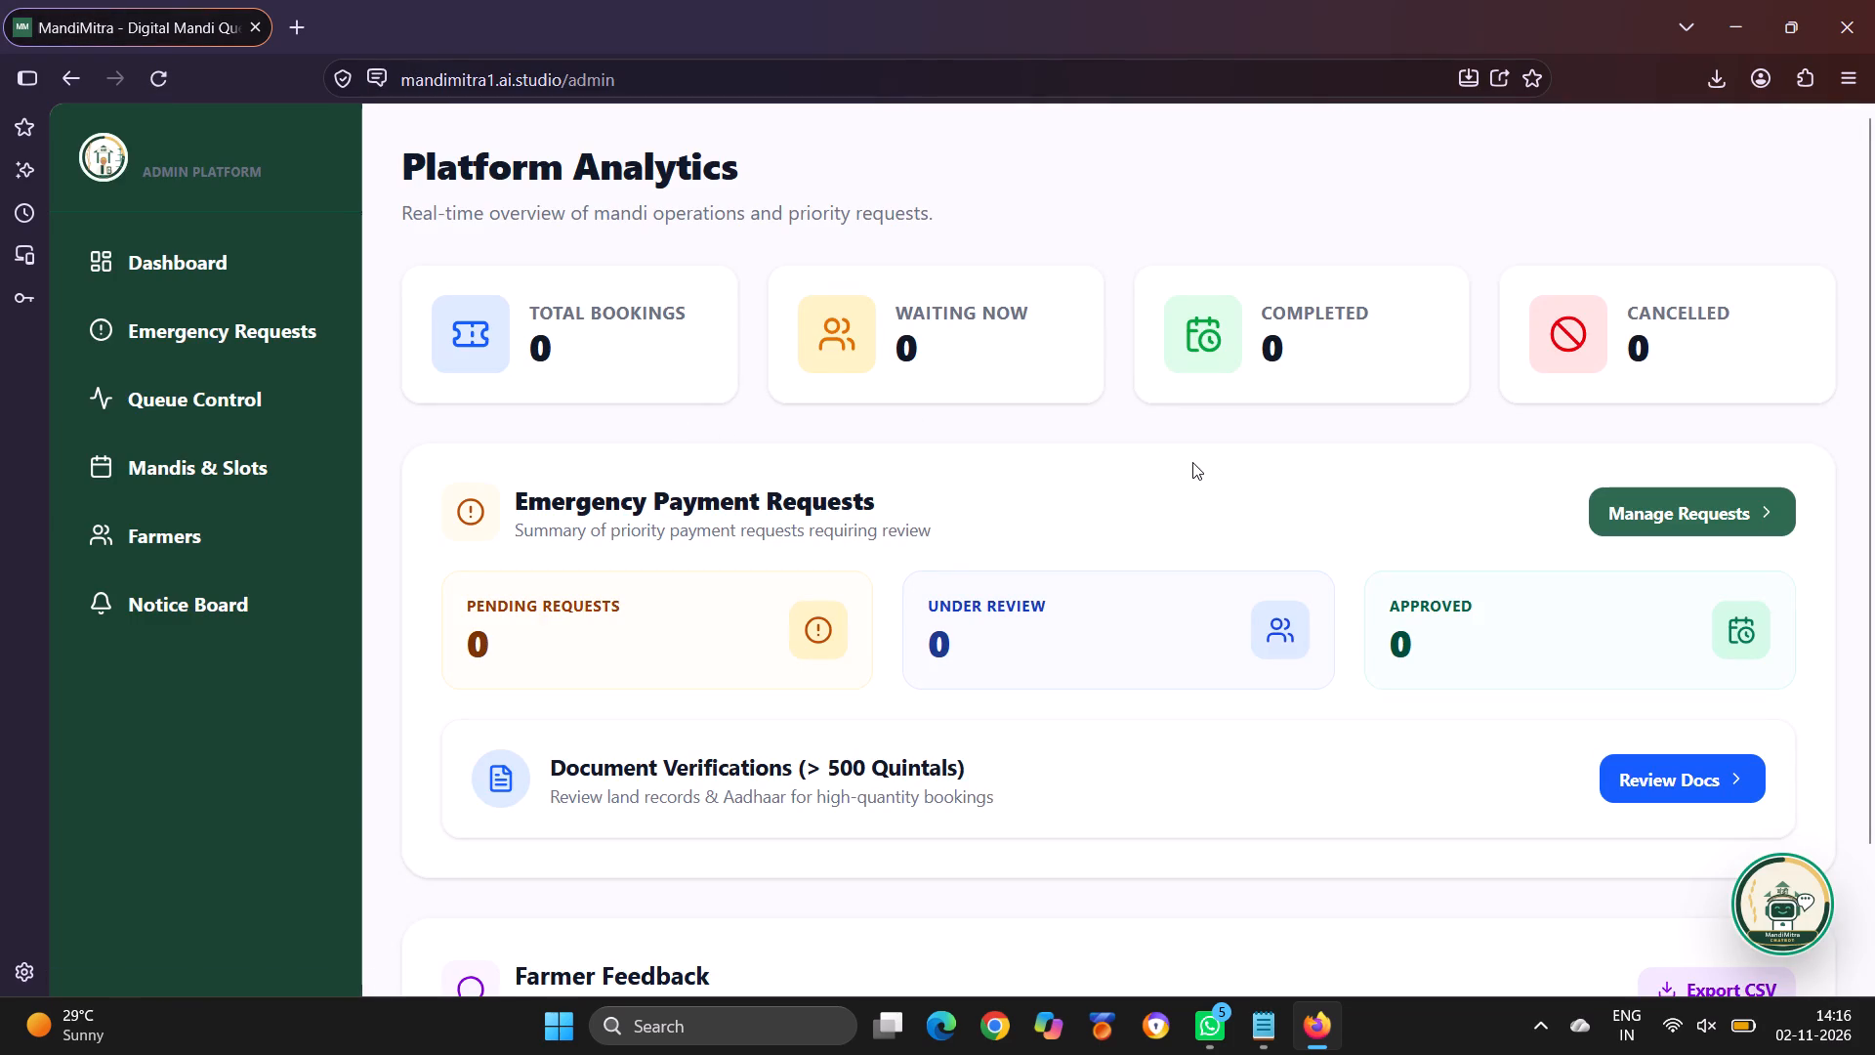
scroll(1192, 462, "down", 1)
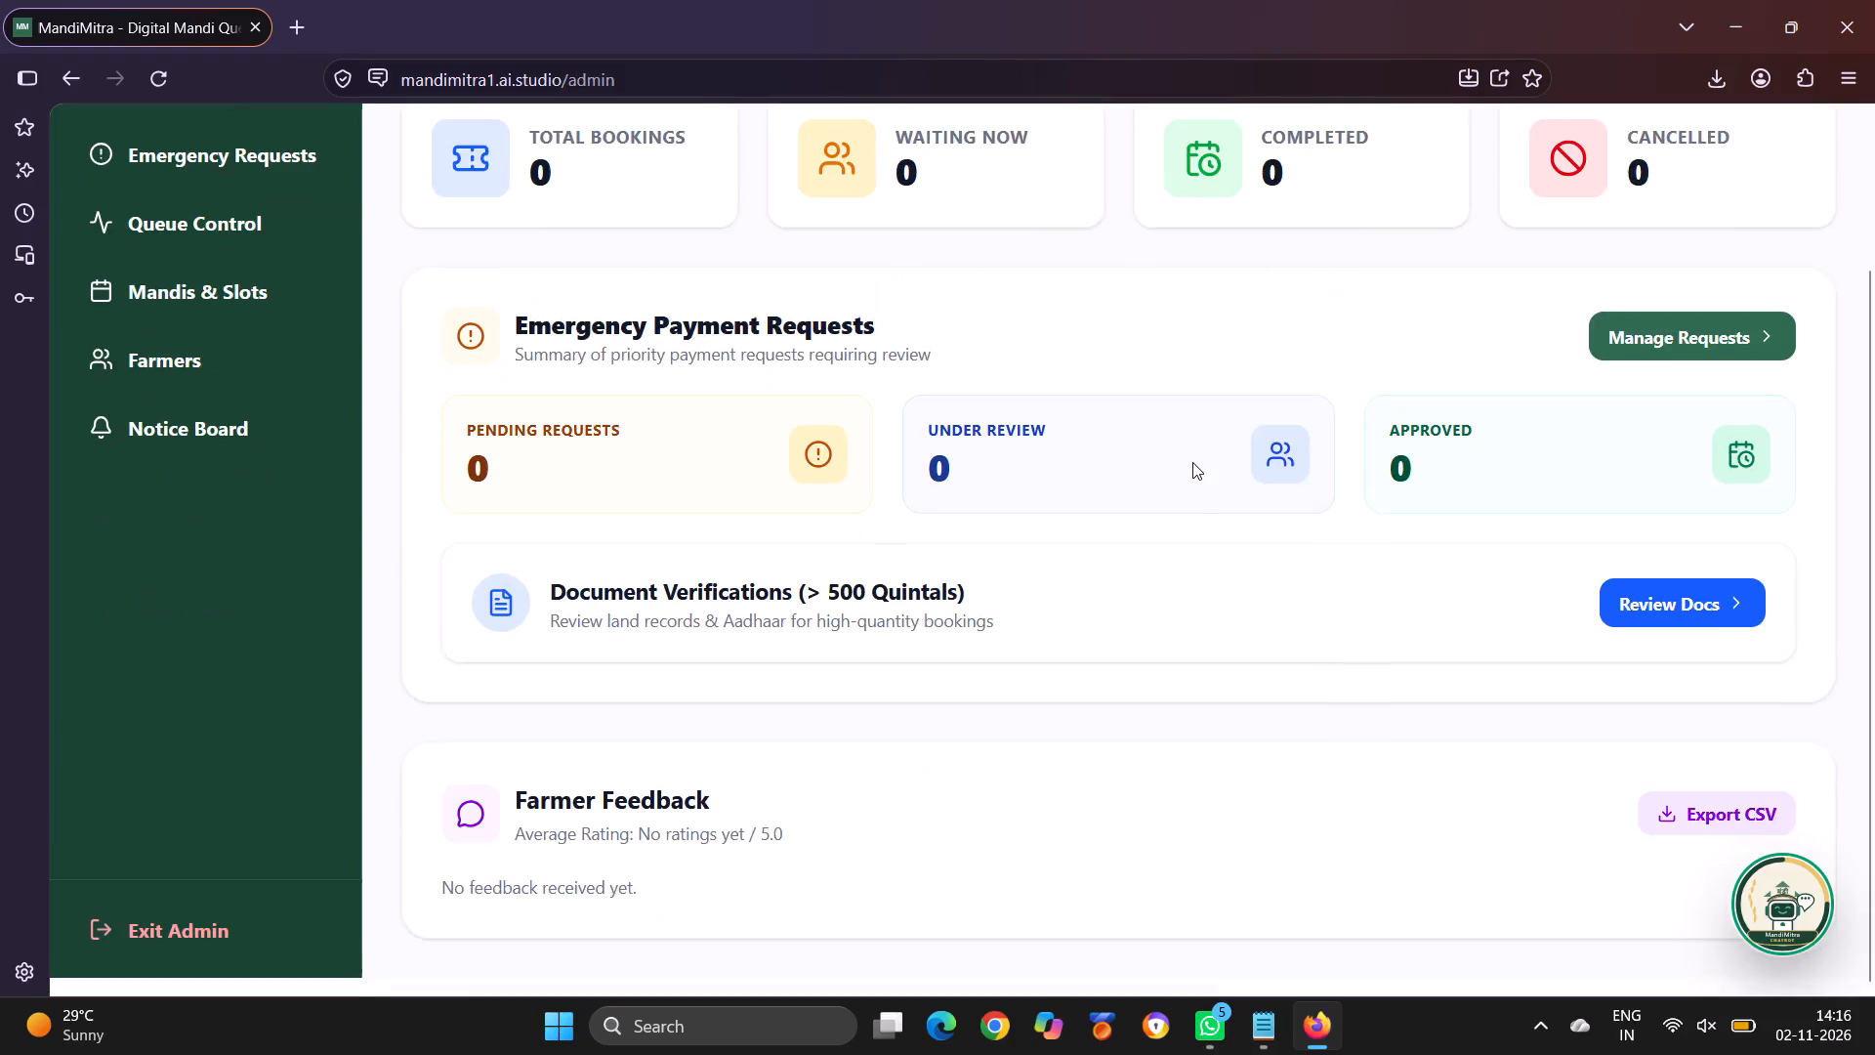
scroll(1192, 462, "down", 1)
Reopen the Queue Control page to view the scheduled tokens.
left_click(225, 309)
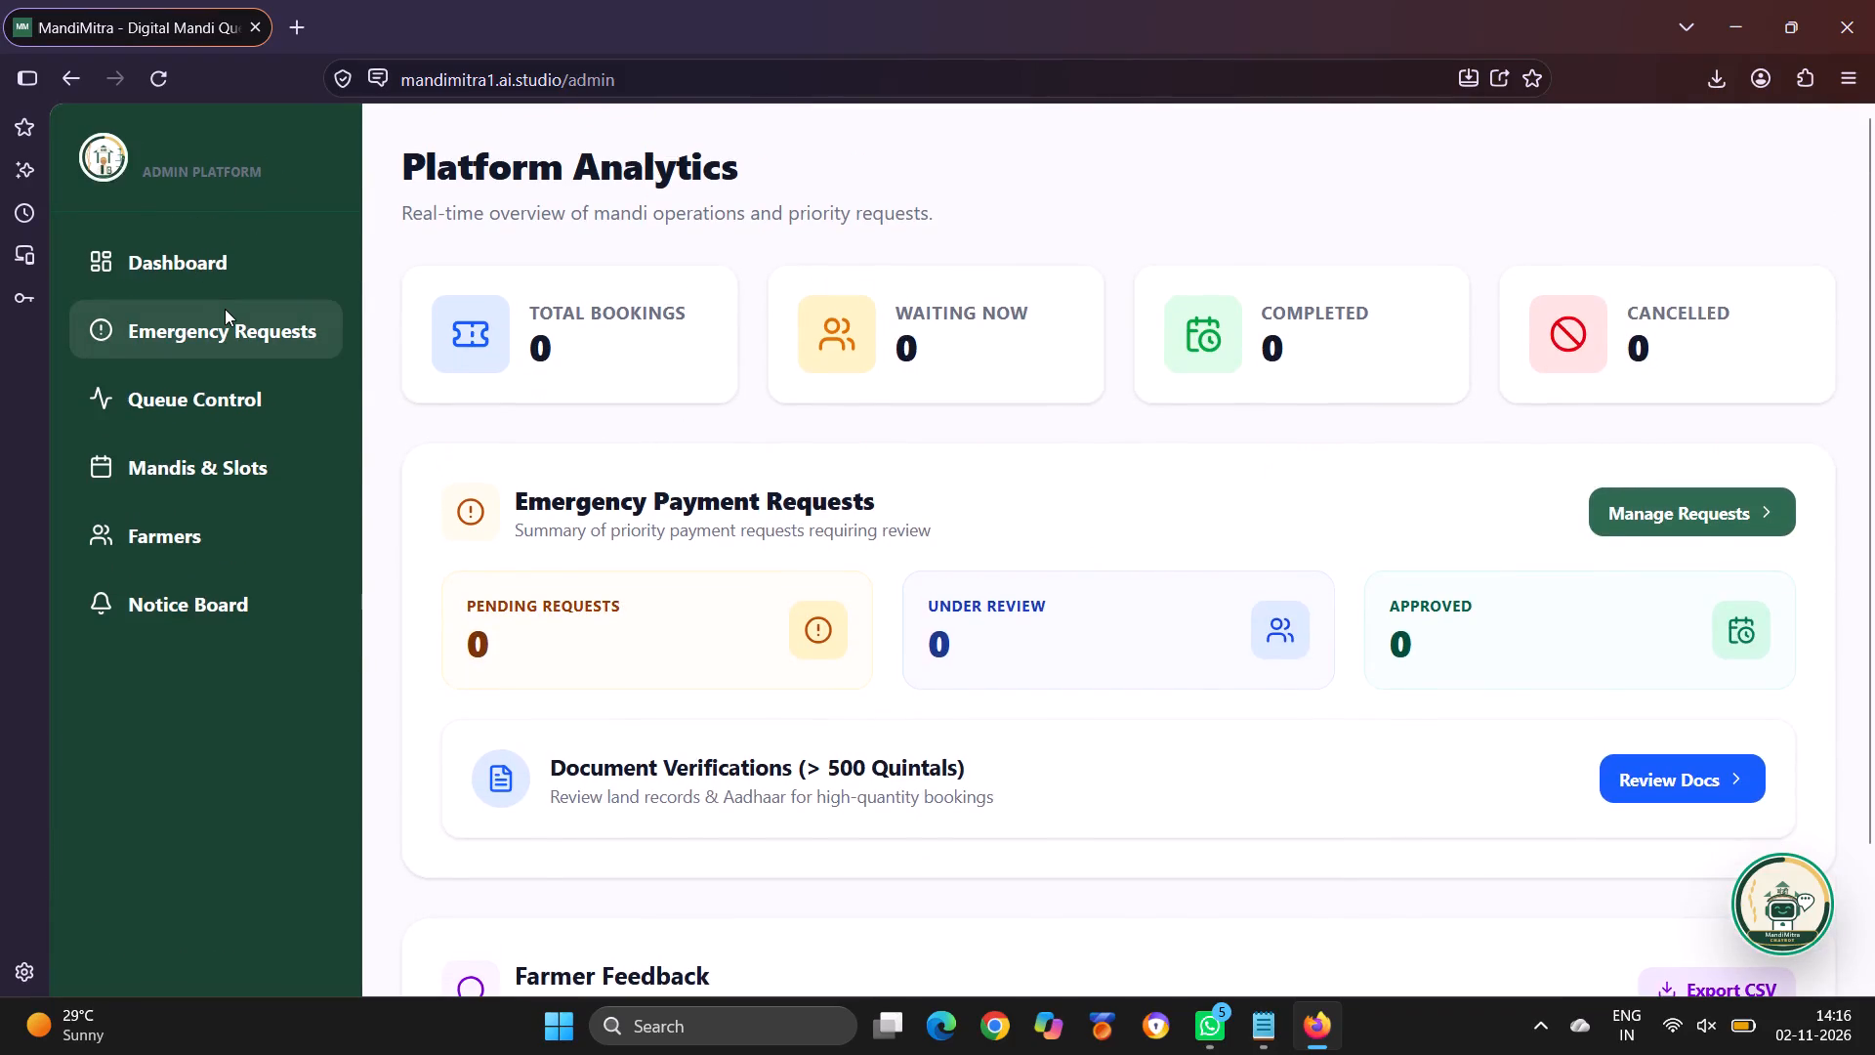
left_click(232, 394)
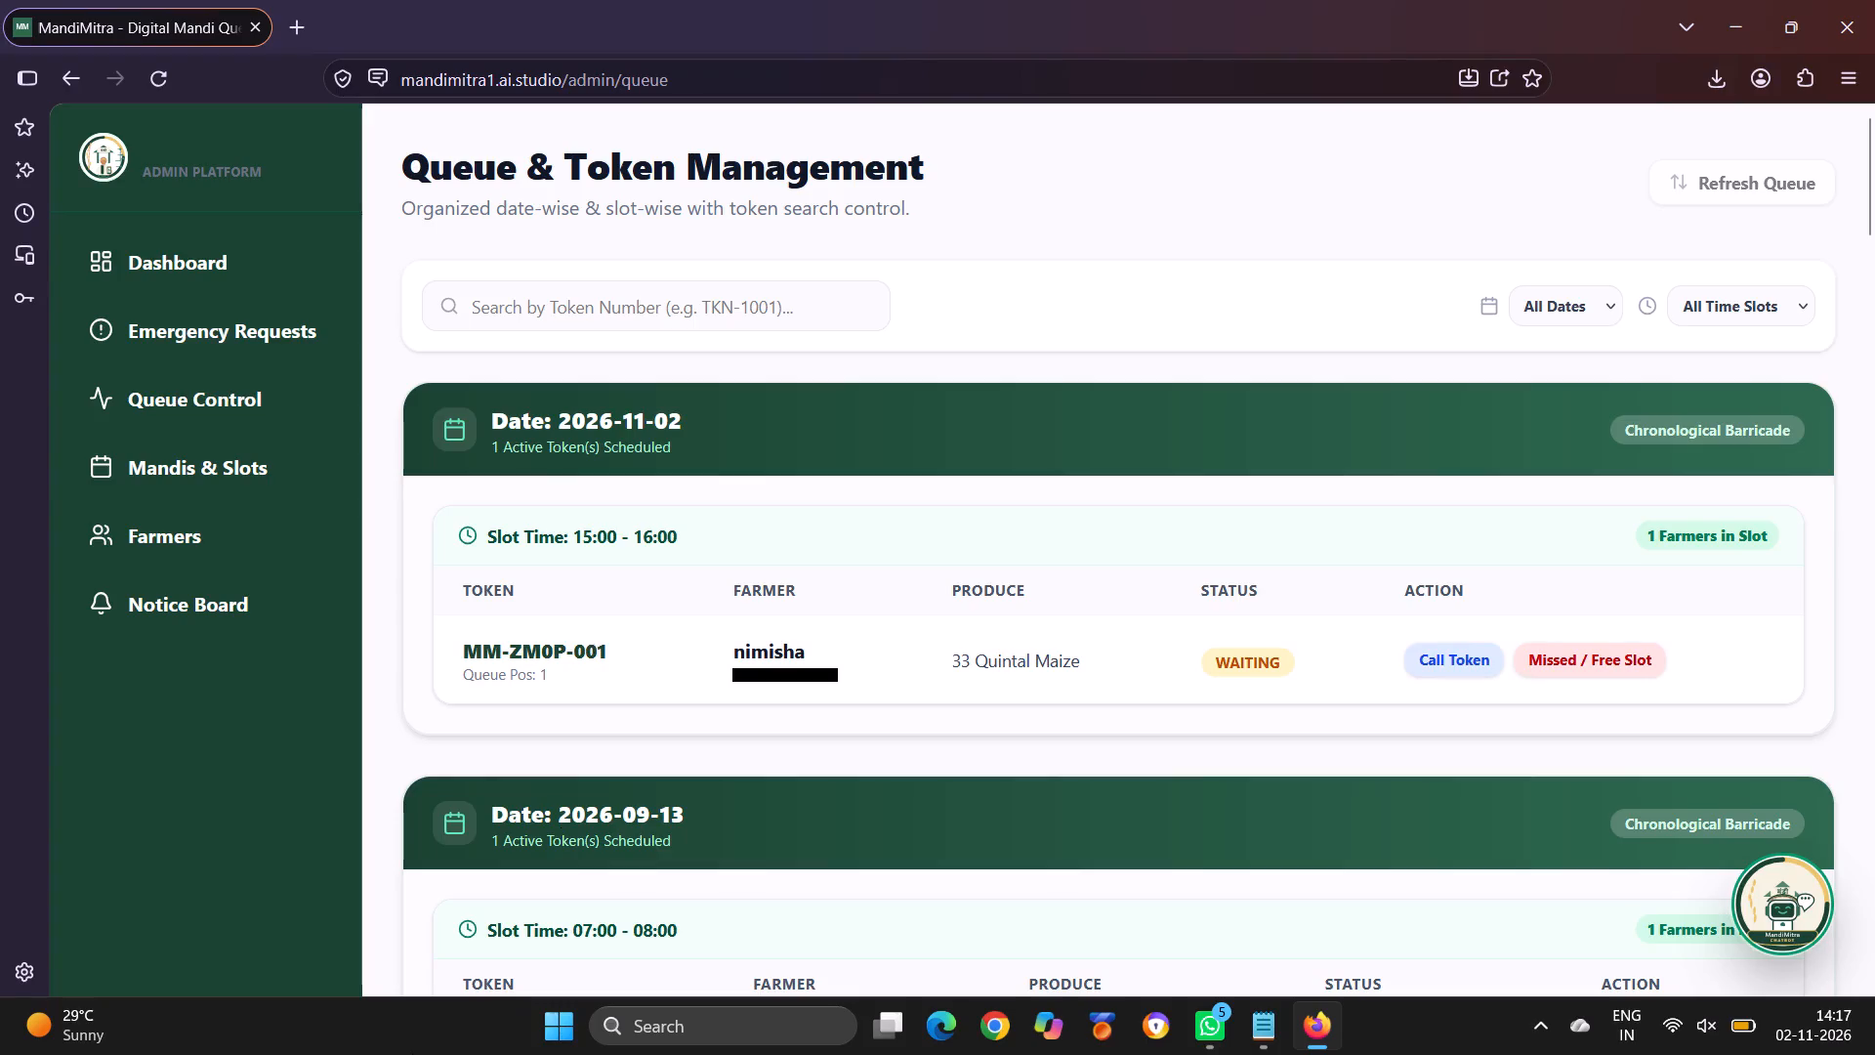
Put the computer to sleep.
left_click(574, 1041)
left_click(1115, 945)
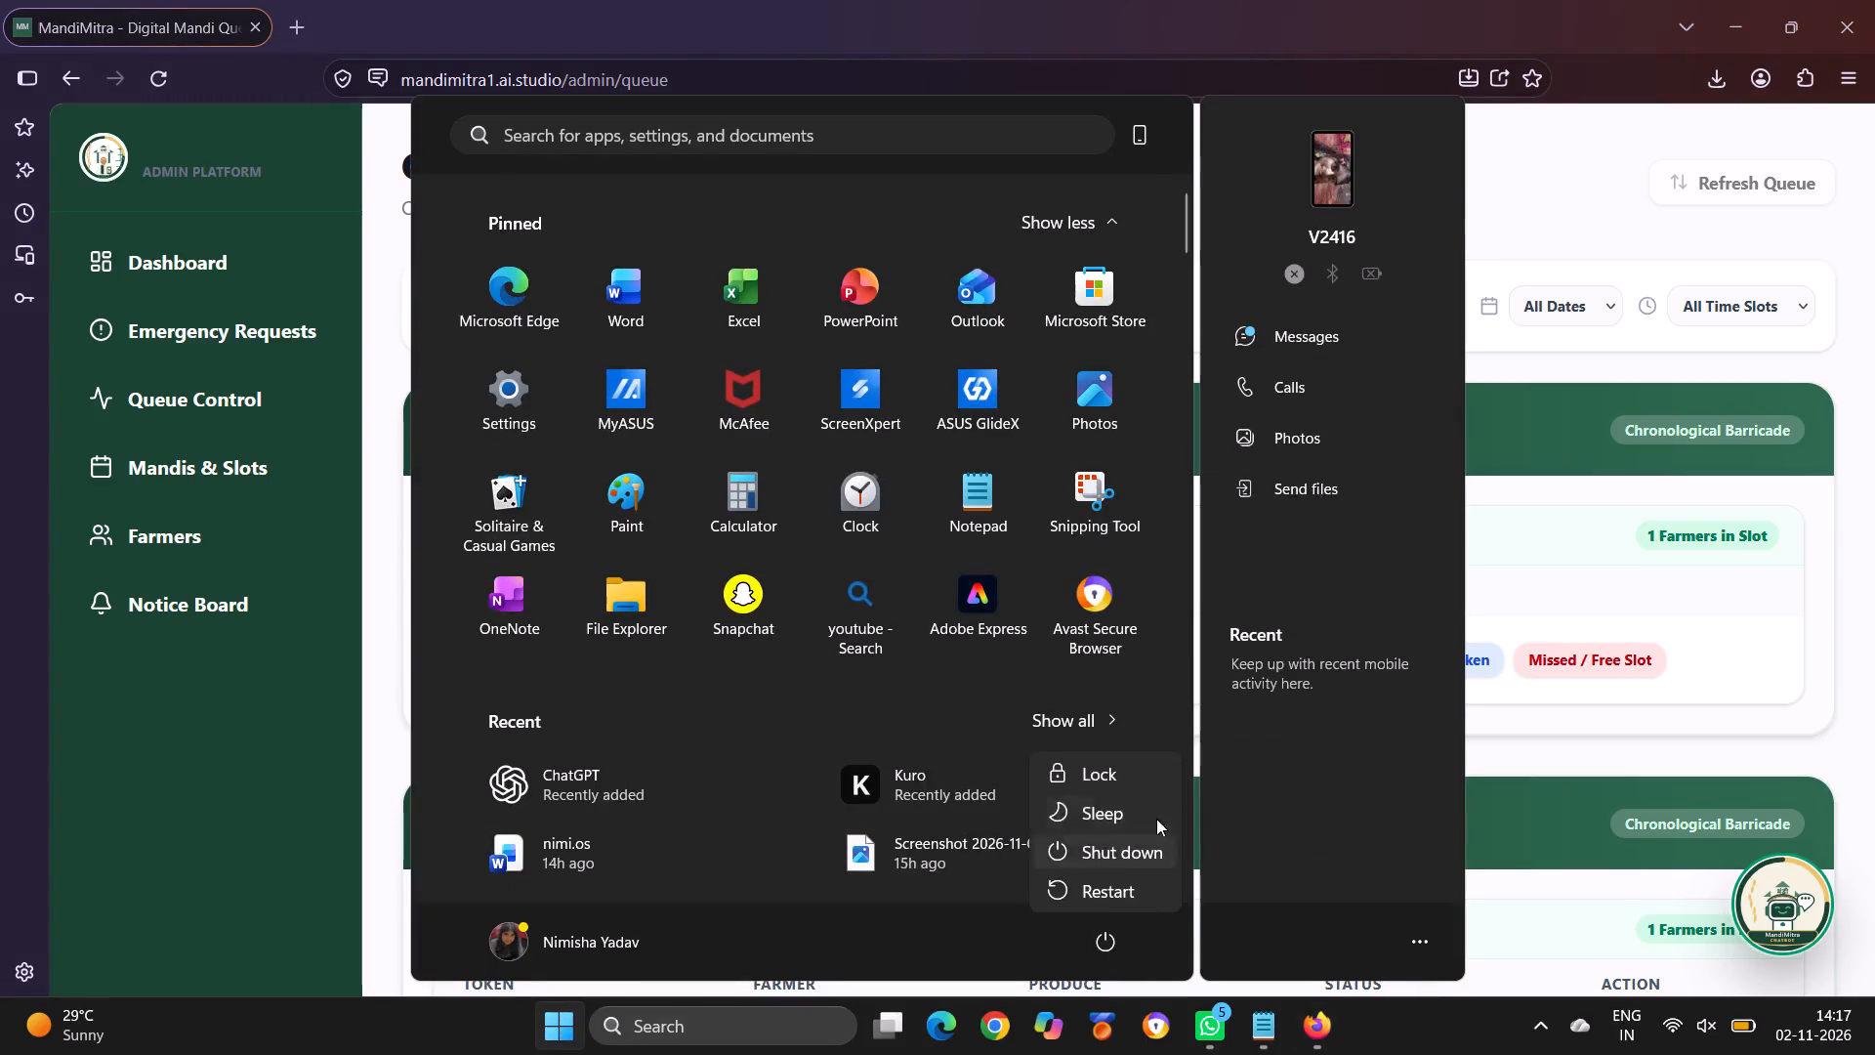
left_click(1060, 803)
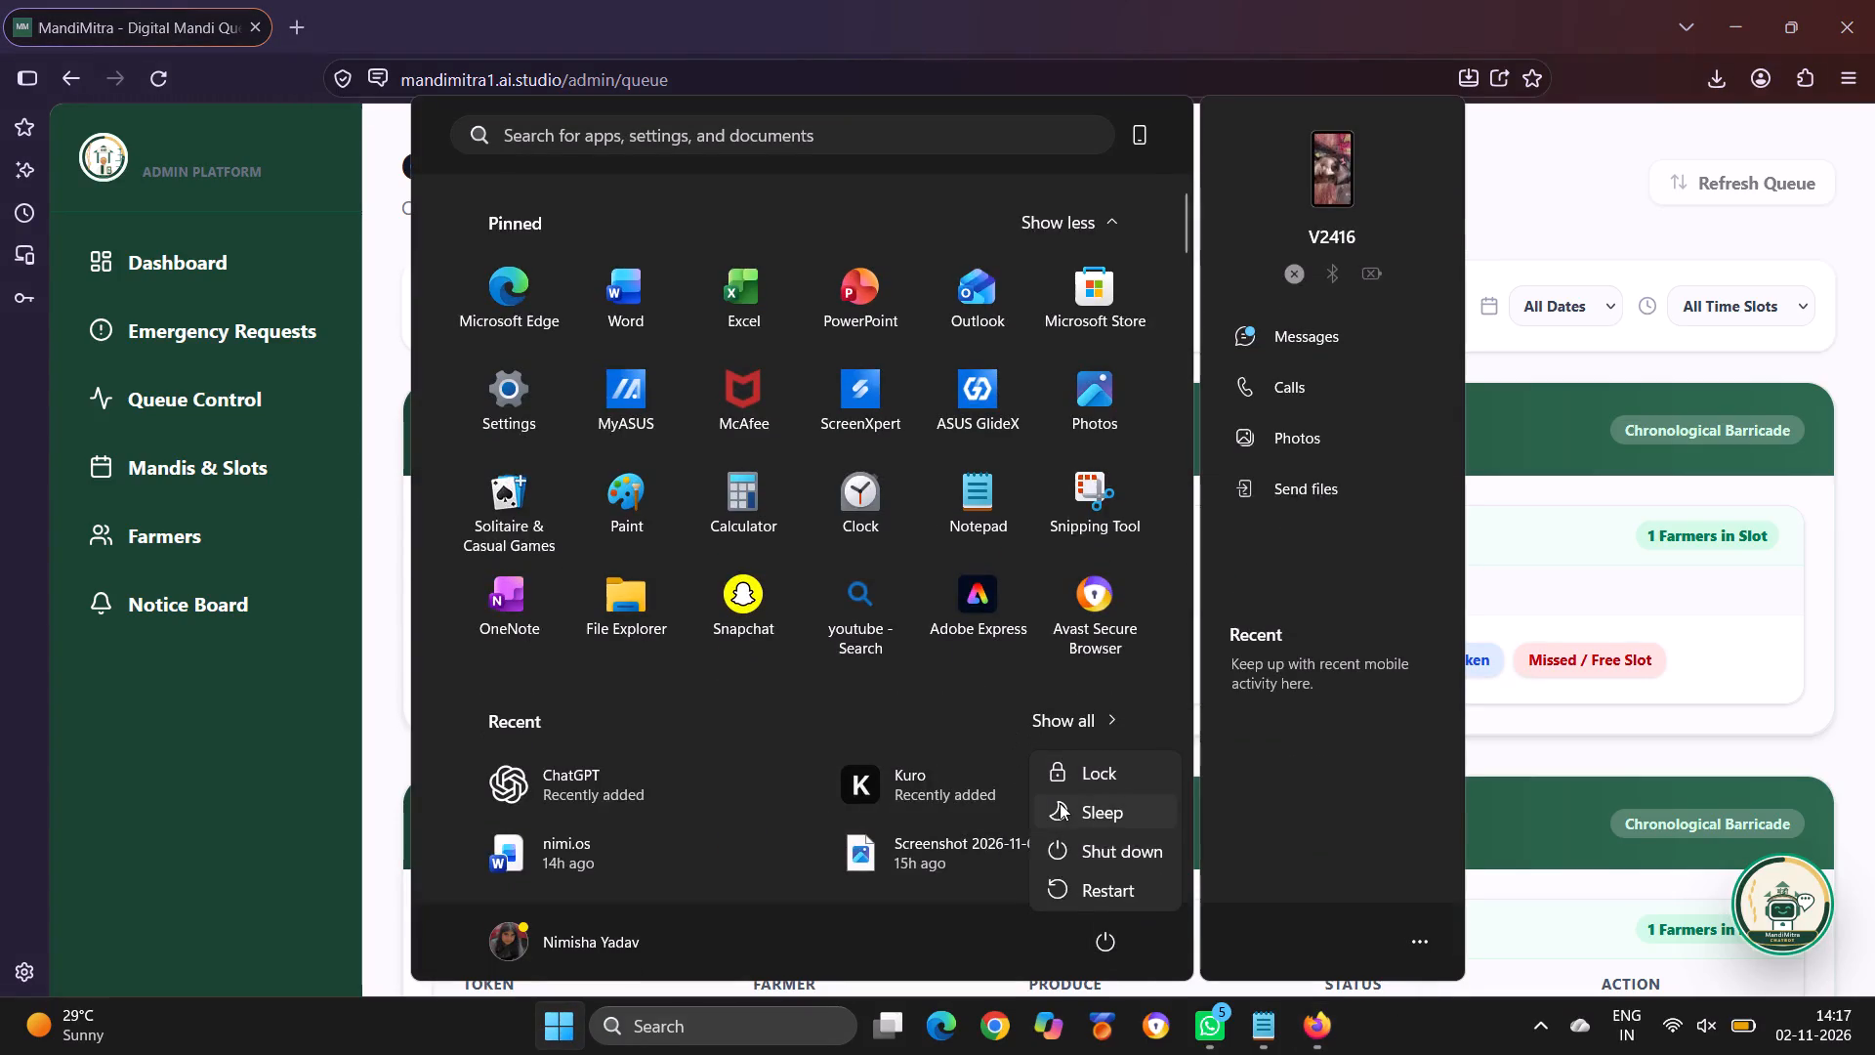
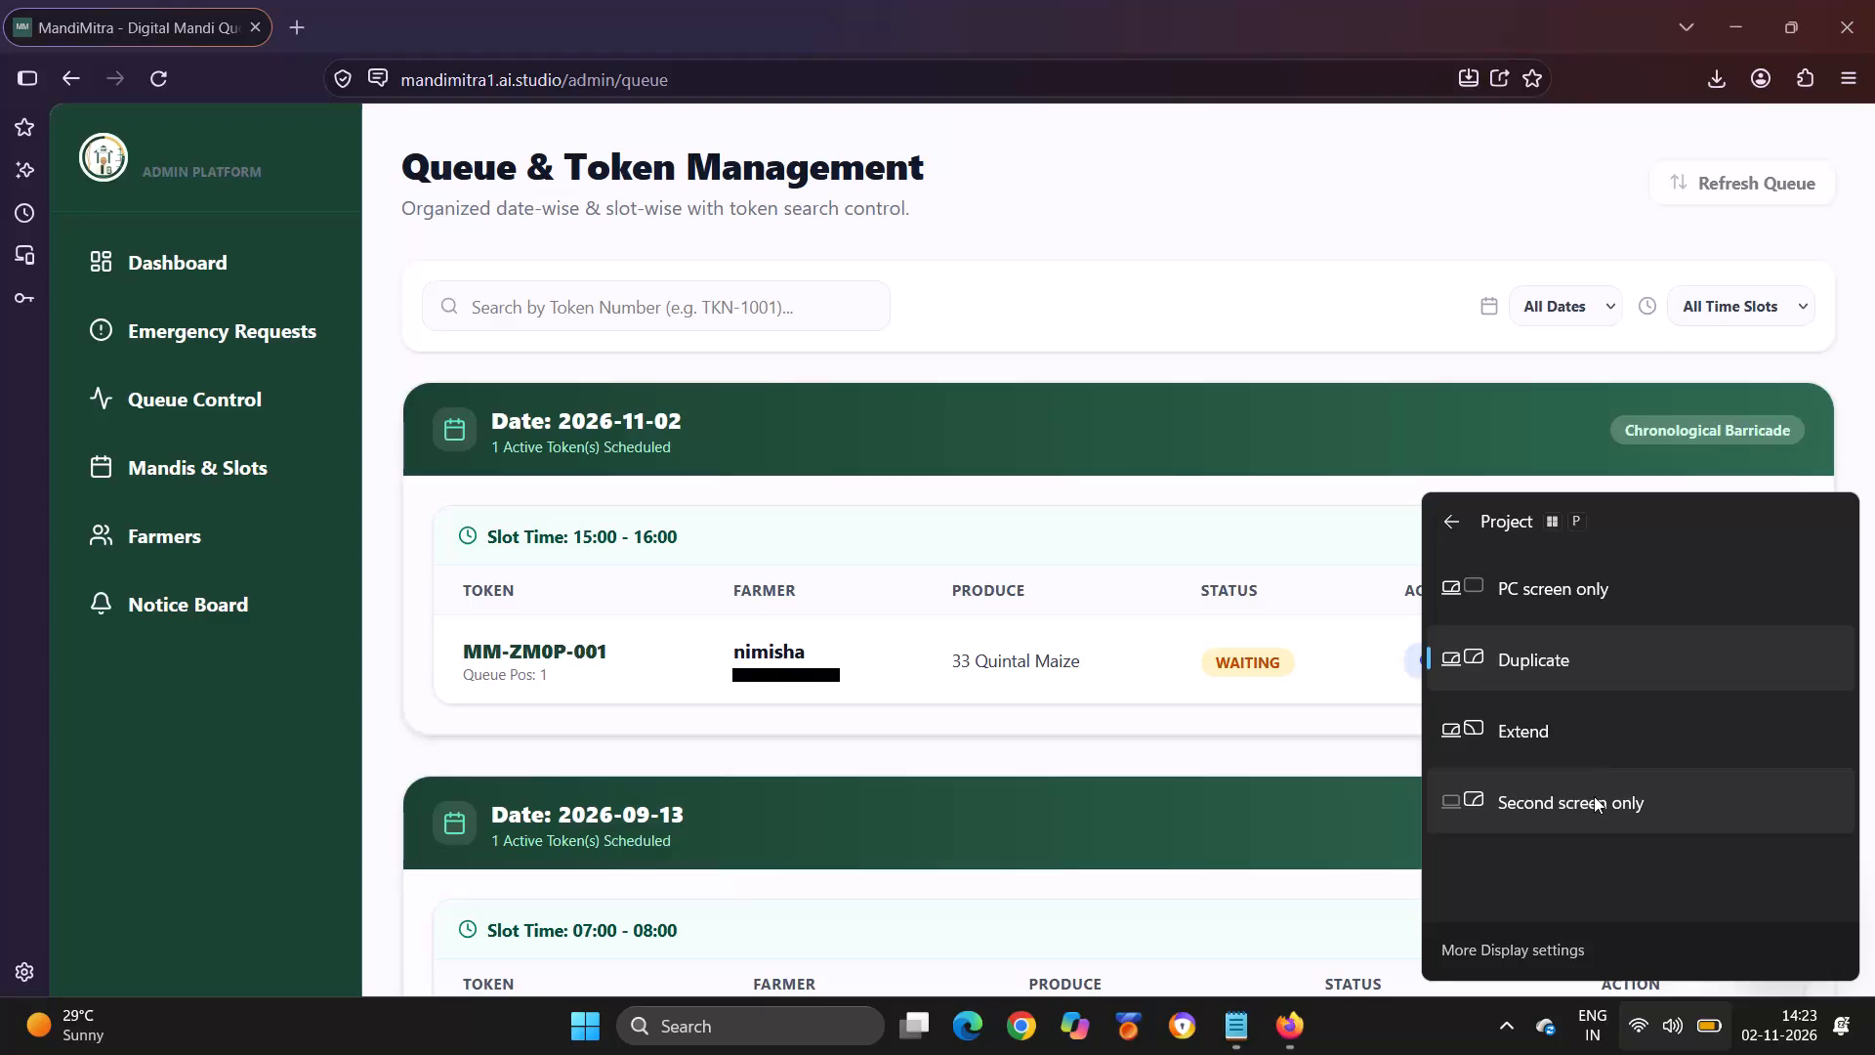
Set the Windows display projection mode to PC screen only.
left_click(1600, 600)
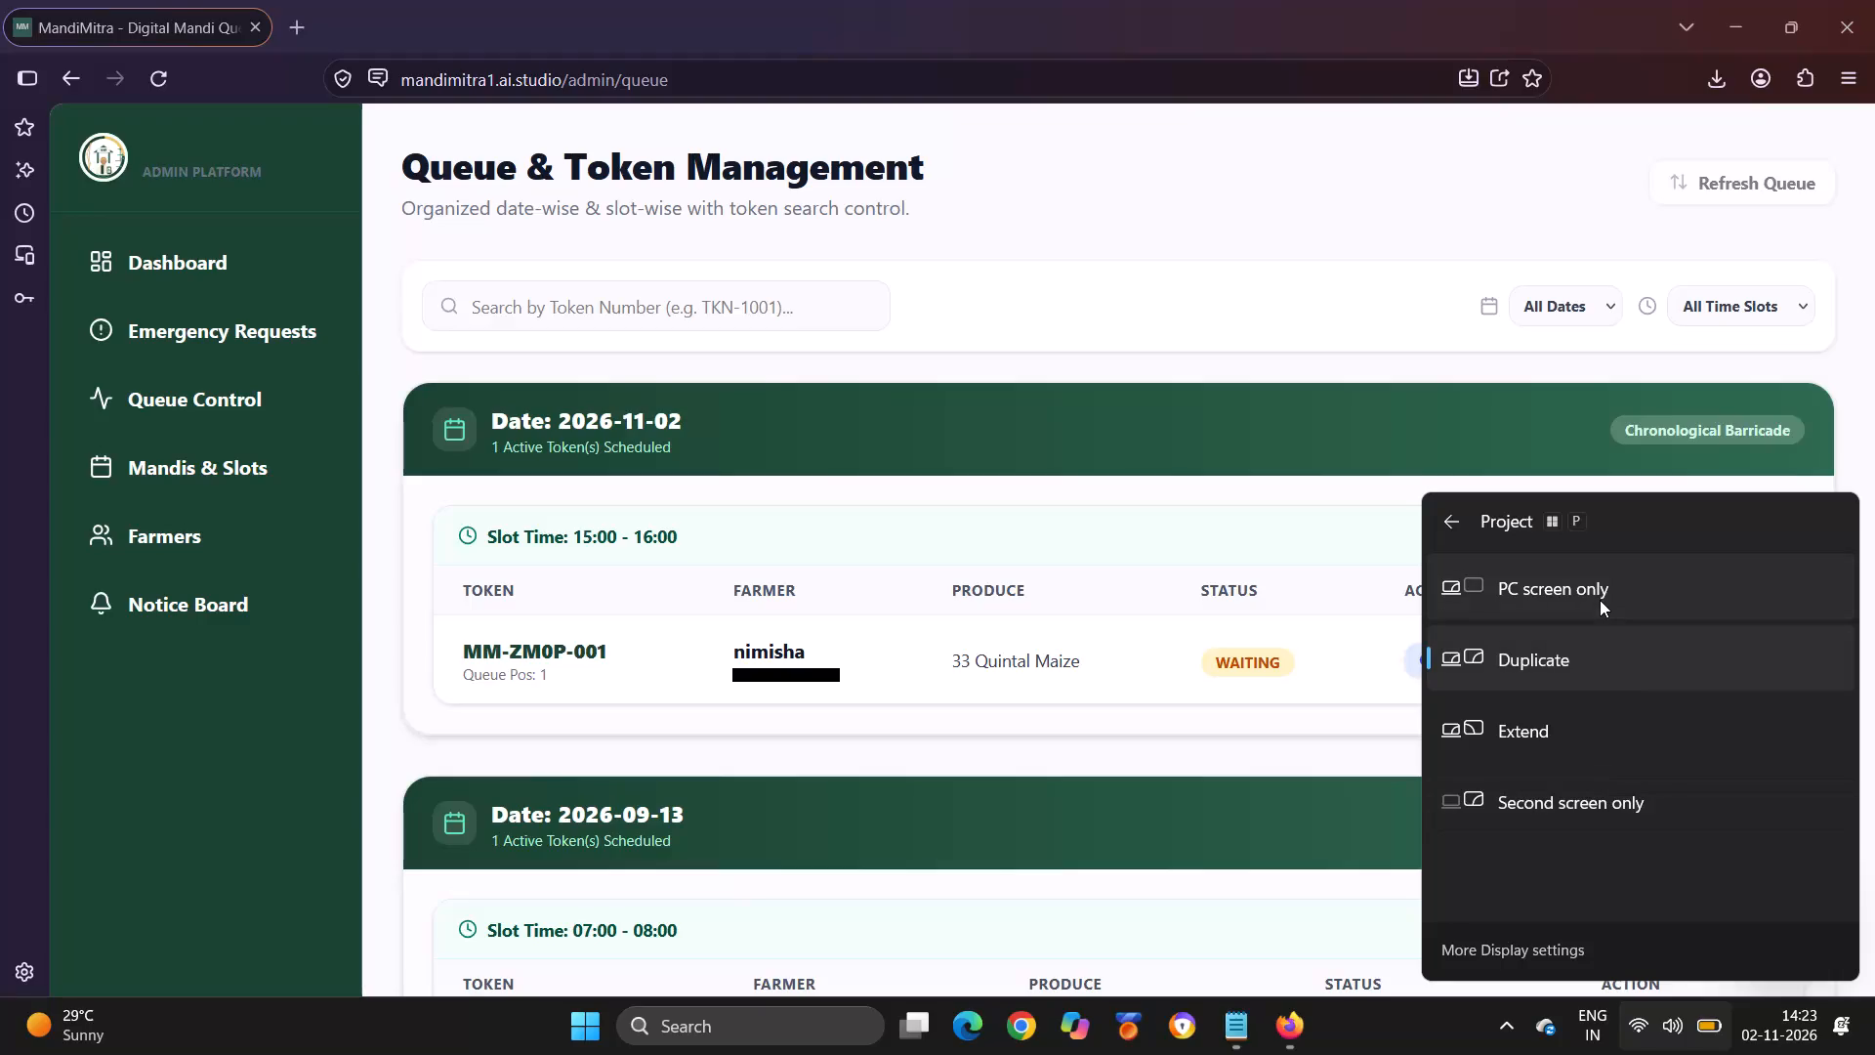
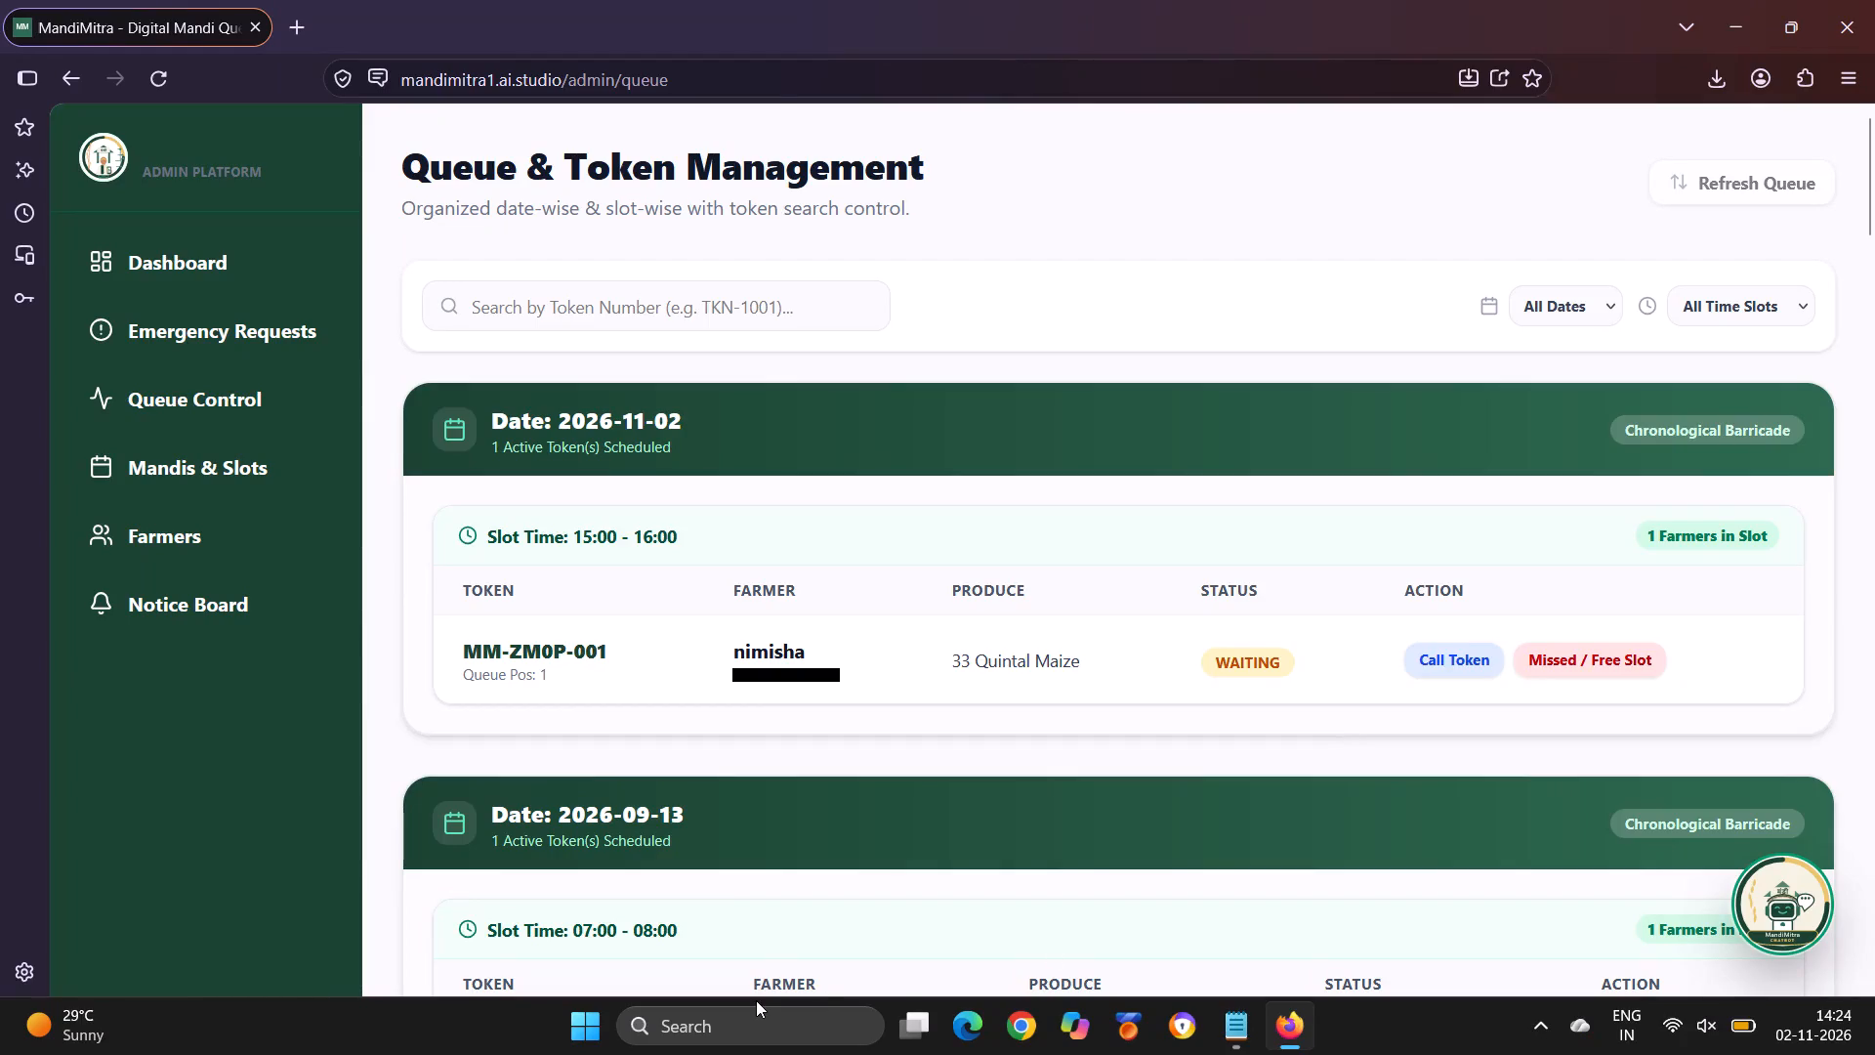
Put the Windows computer into sleep mode.
left_click(588, 1024)
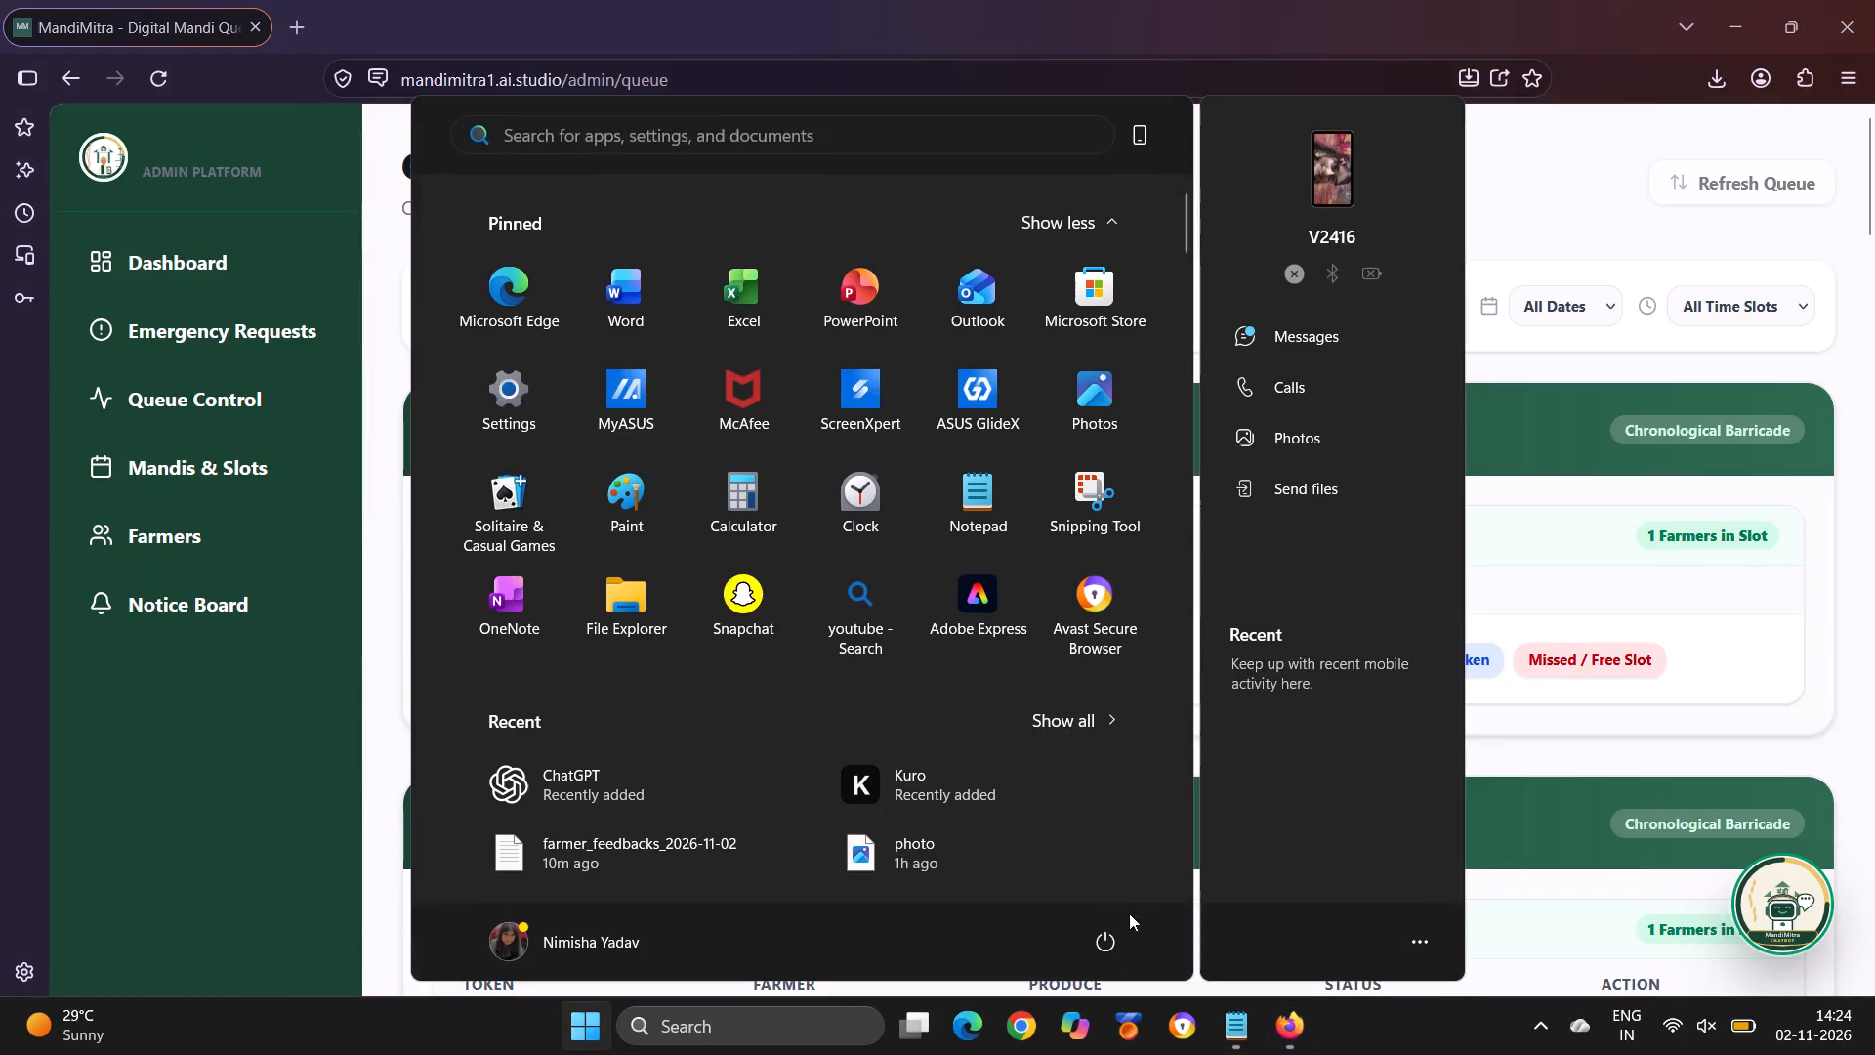
left_click(1111, 932)
left_click(1095, 810)
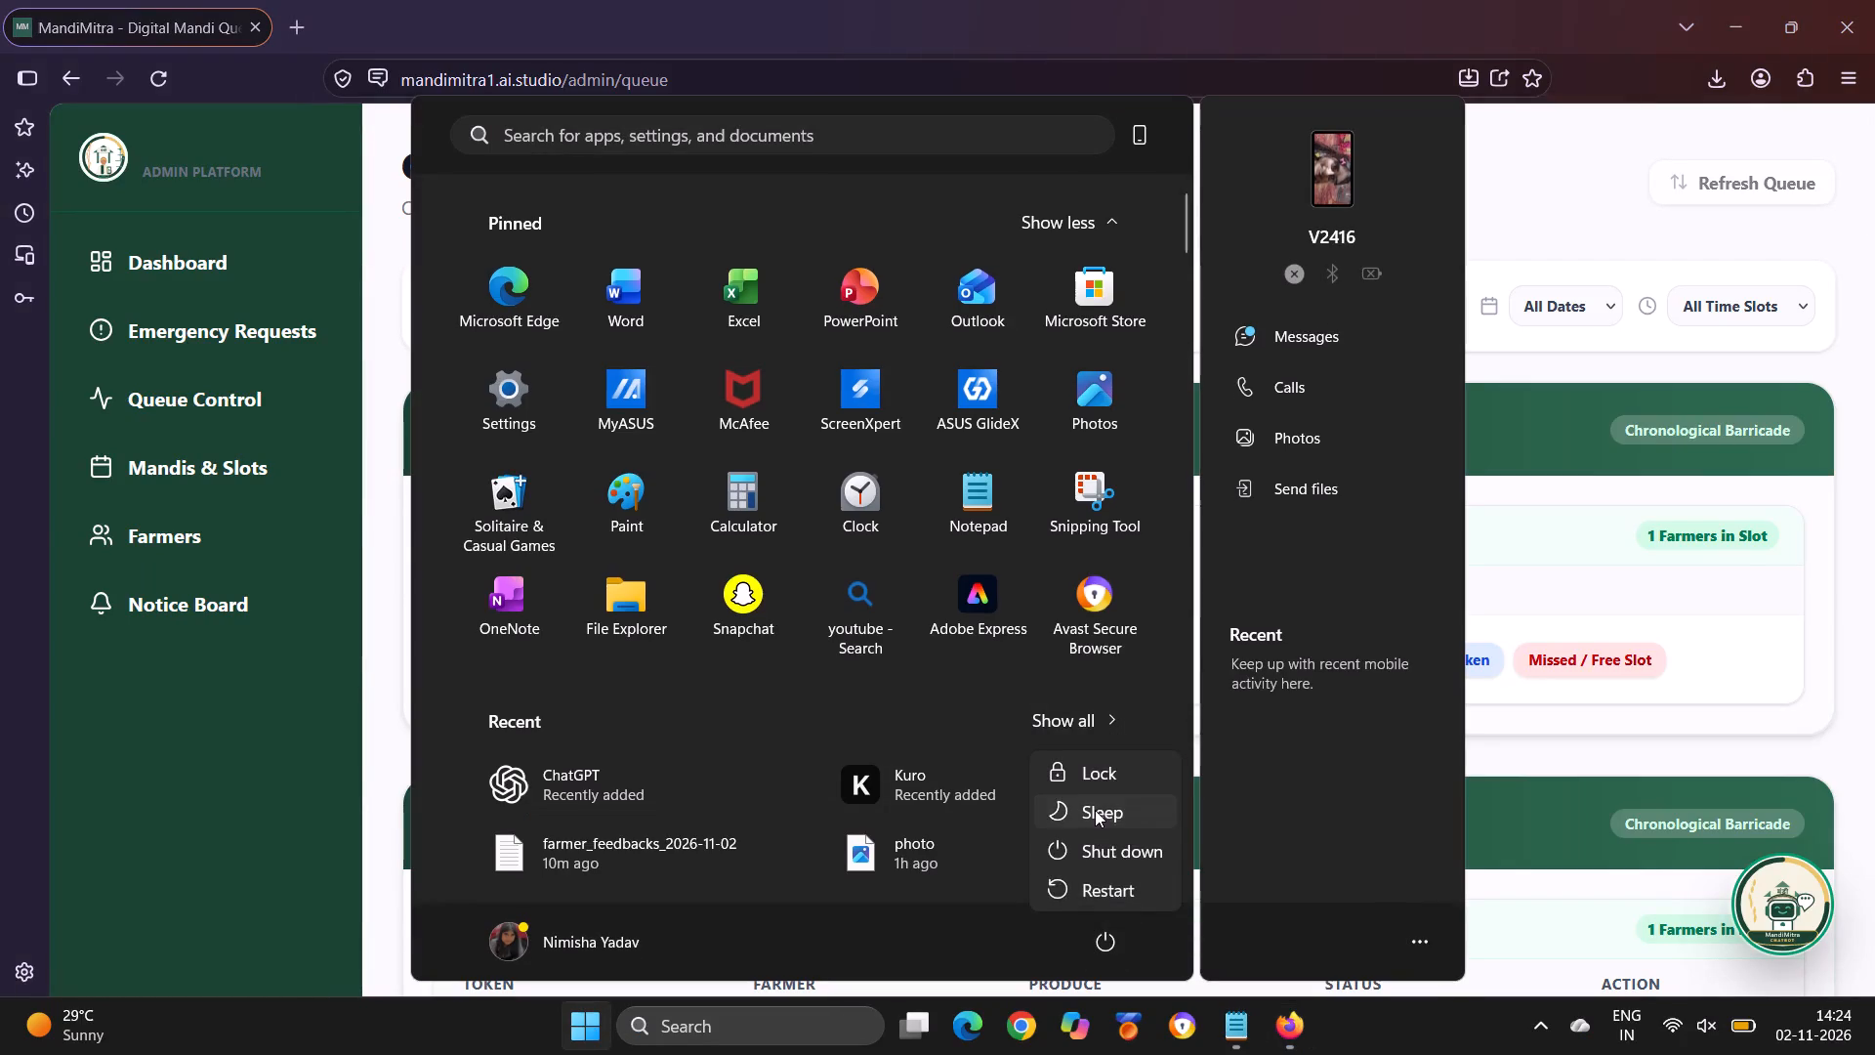